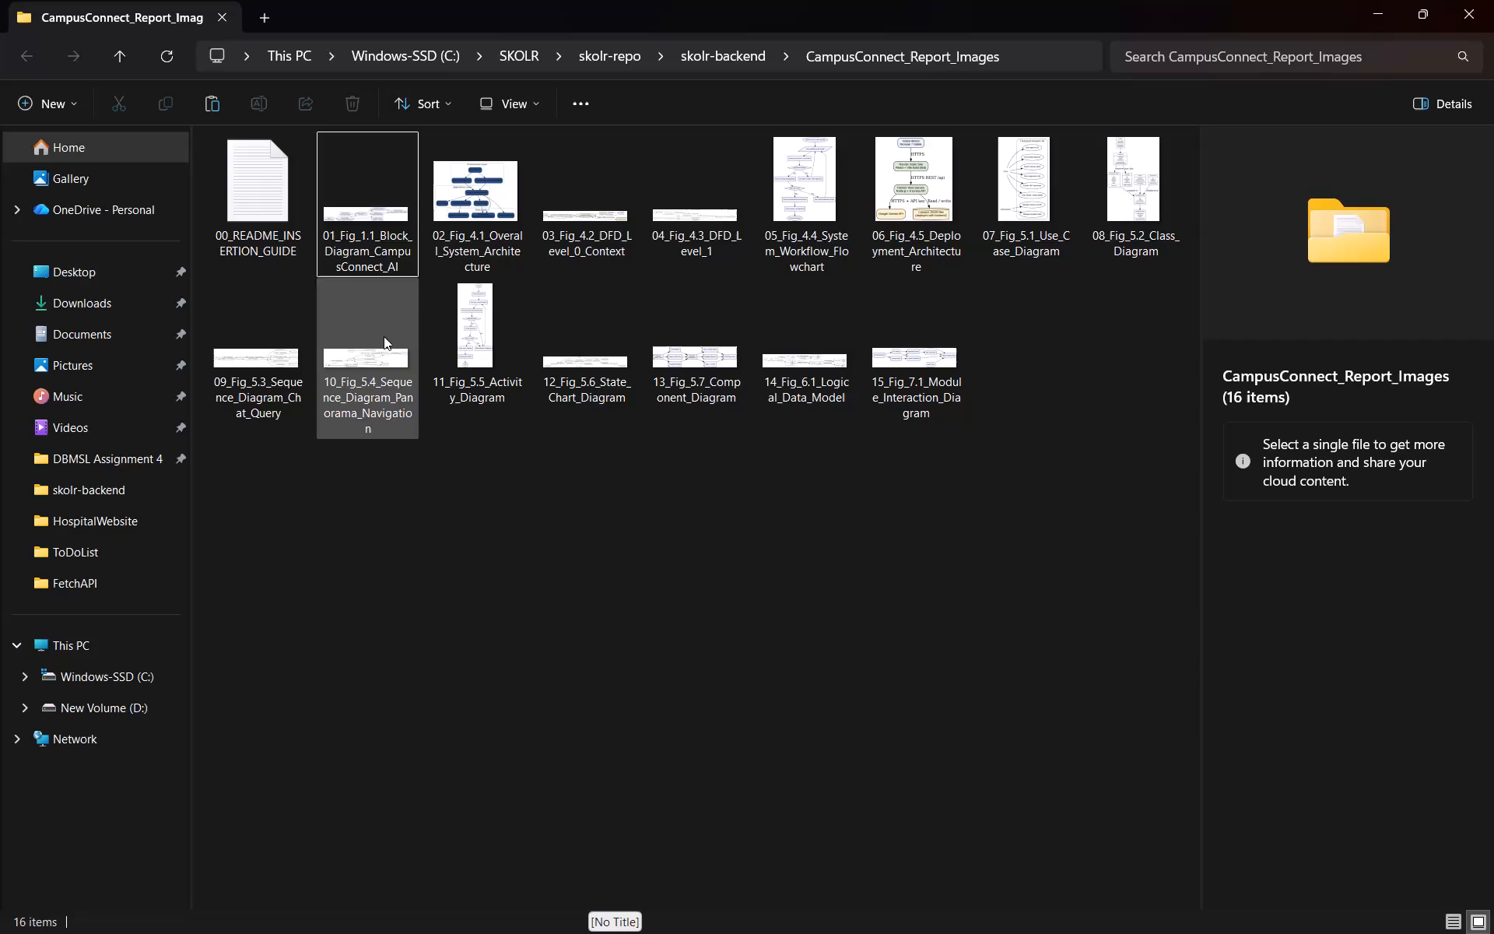
Copy the block diagram image file 01_Fig_1.1_Block_Diagram_CampusConnect_AI from the CampusConnect_Report_Images folder.
{"action": "left_click", "coordinate": [342, 218]}
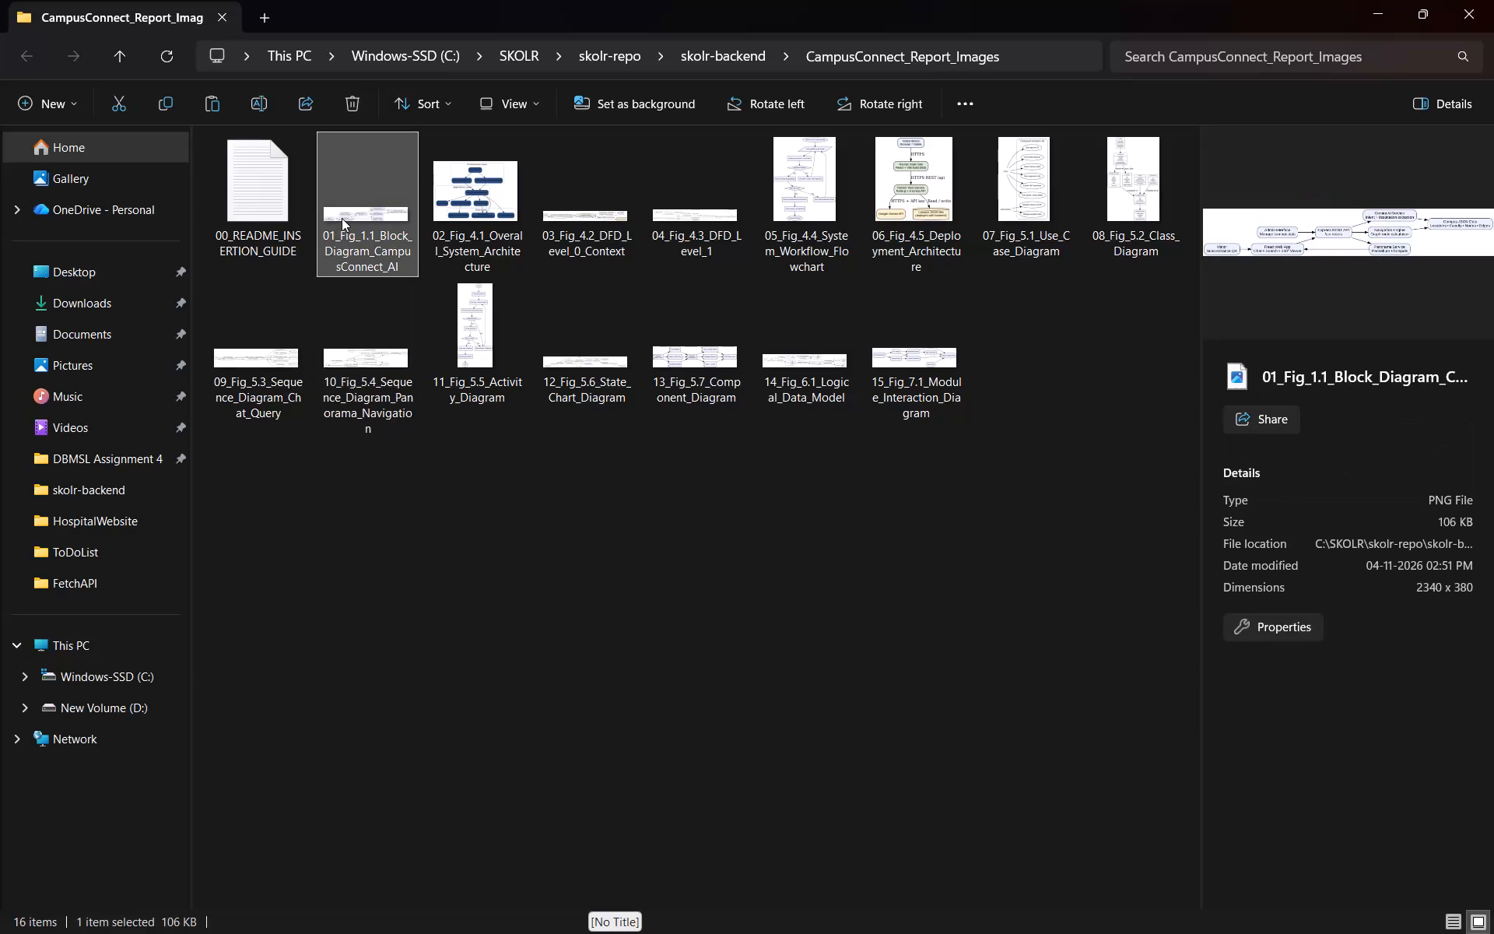
{"action": "key", "text": "ctrl+c"}
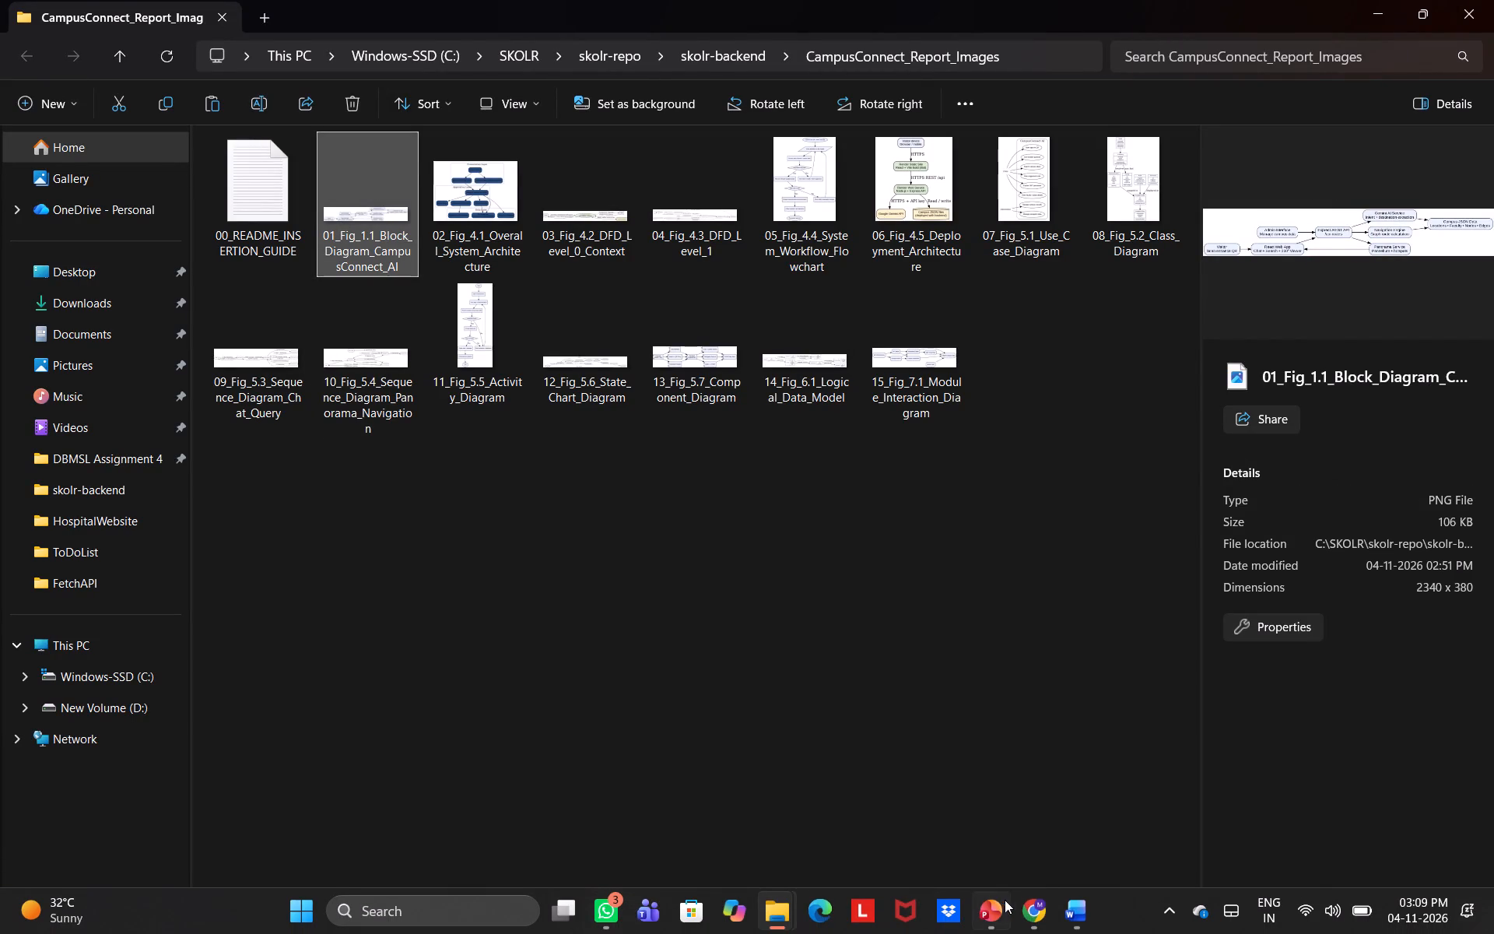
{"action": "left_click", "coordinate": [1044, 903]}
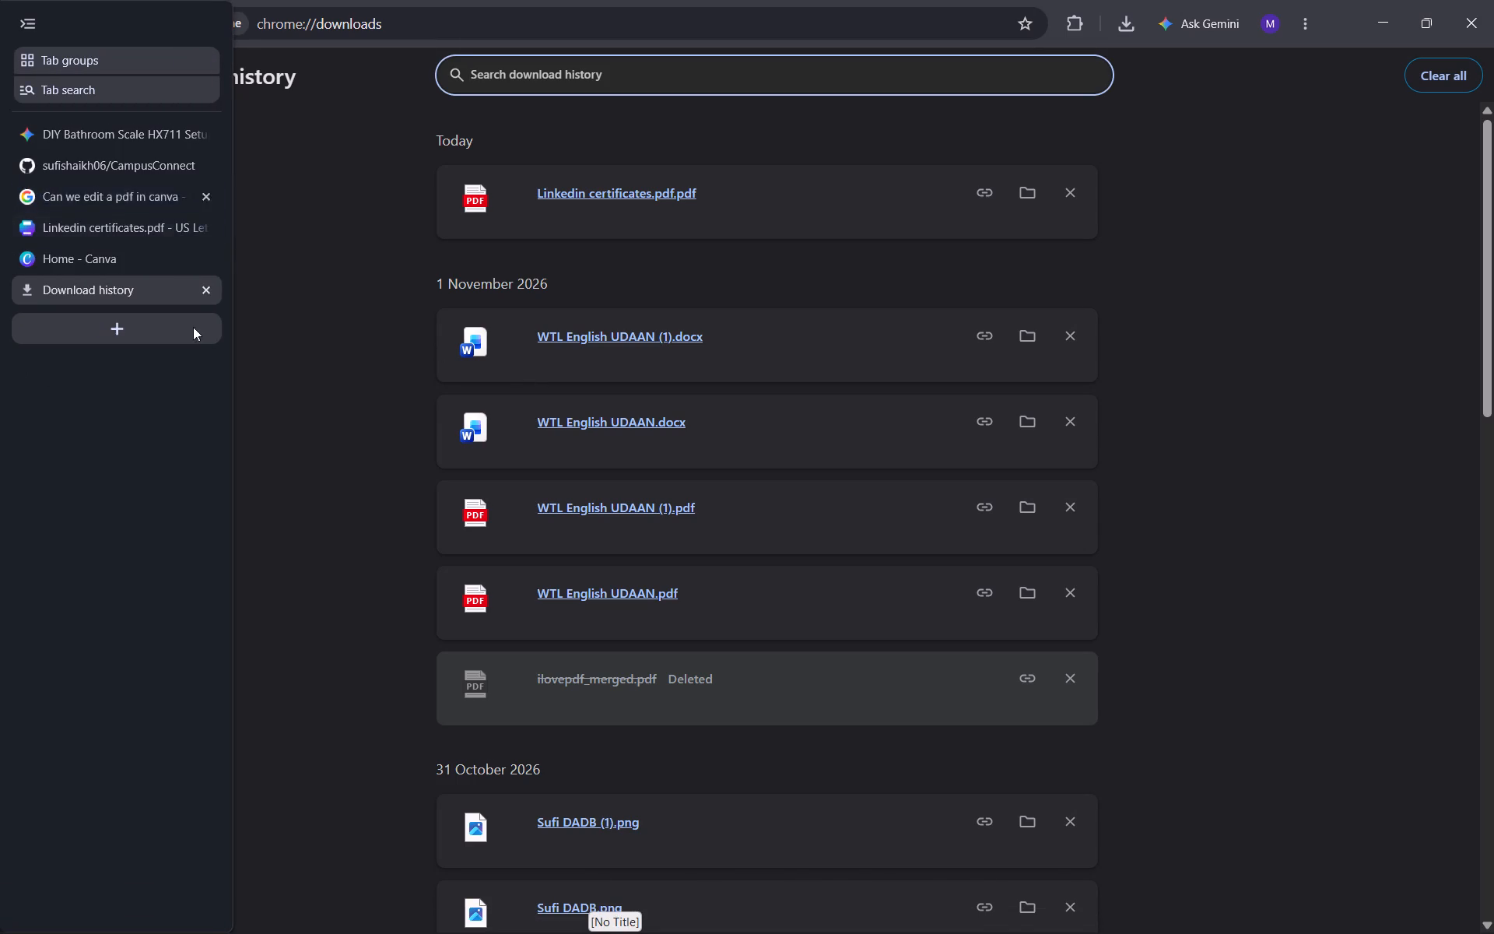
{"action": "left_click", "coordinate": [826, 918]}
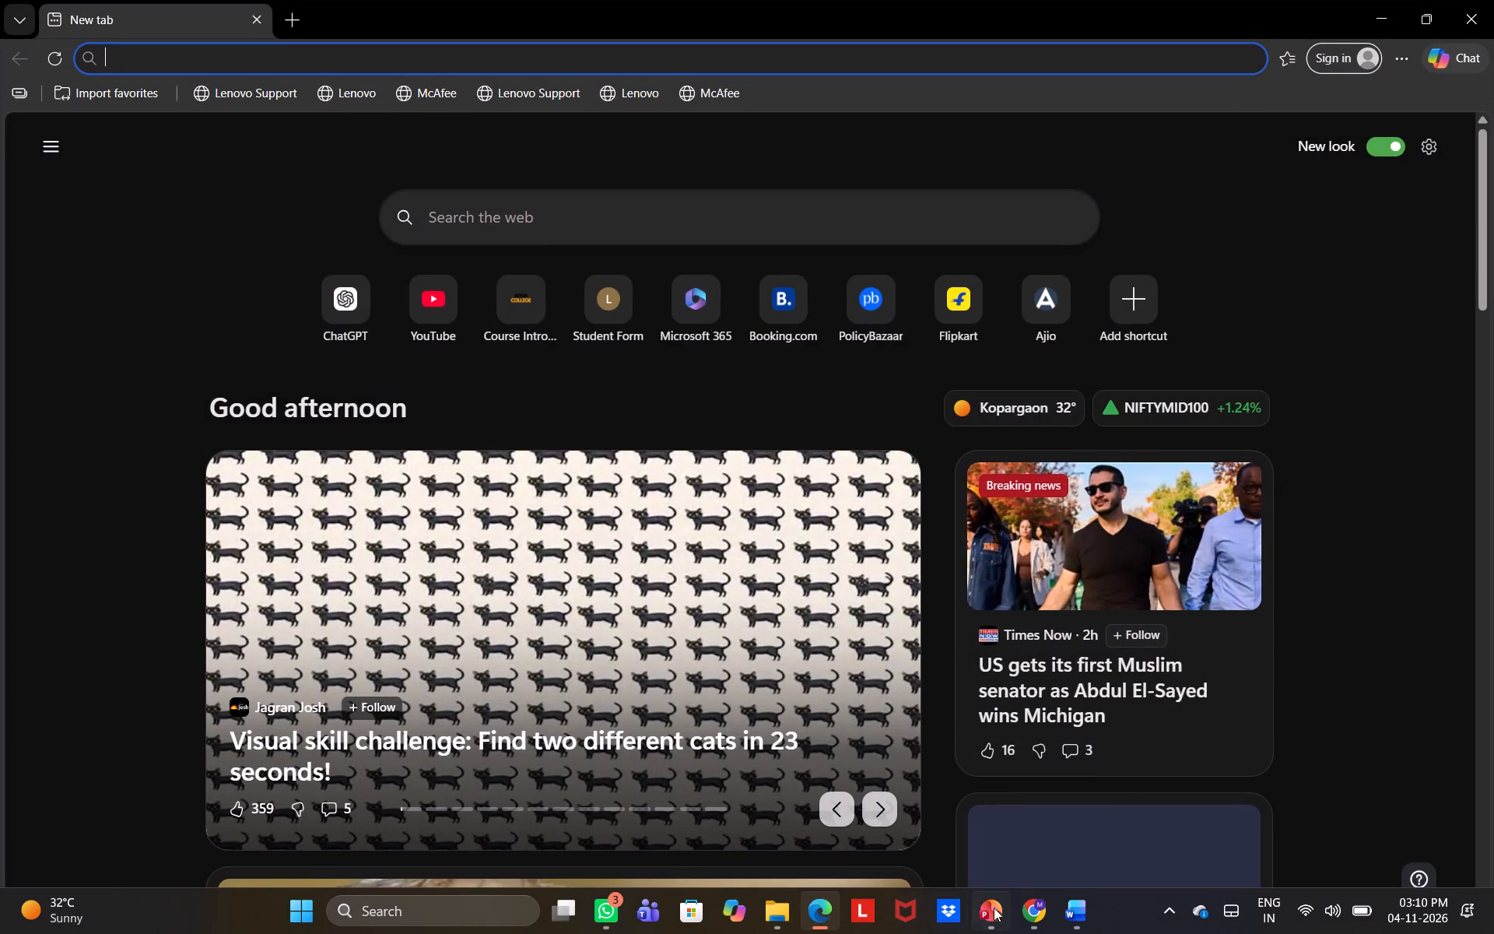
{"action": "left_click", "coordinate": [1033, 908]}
Switch to Word.
{"action": "left_click", "coordinate": [1075, 914]}
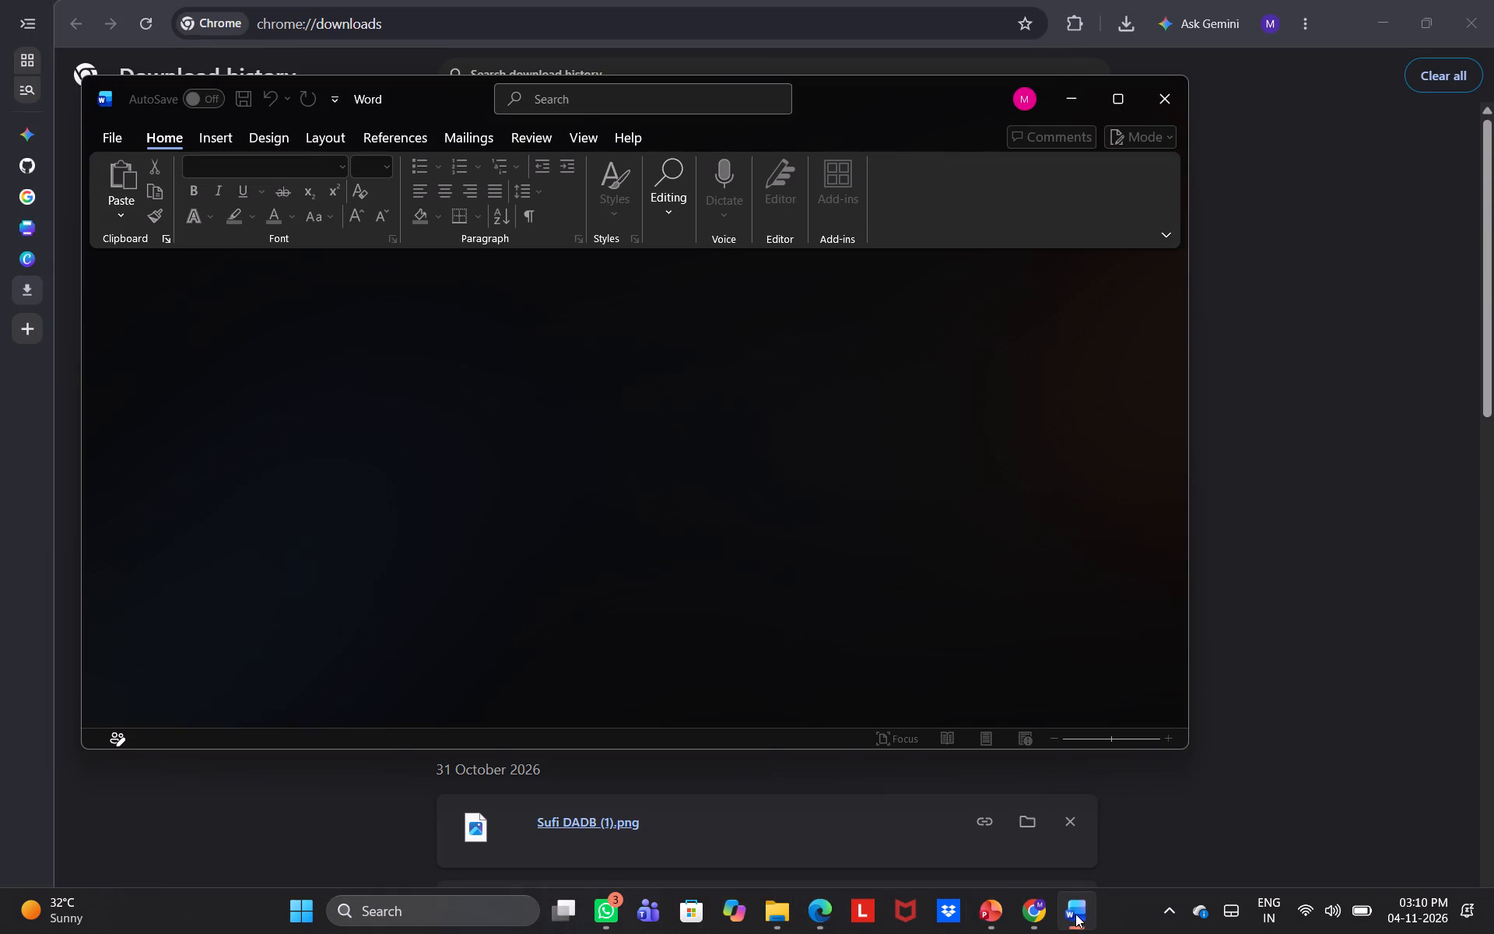
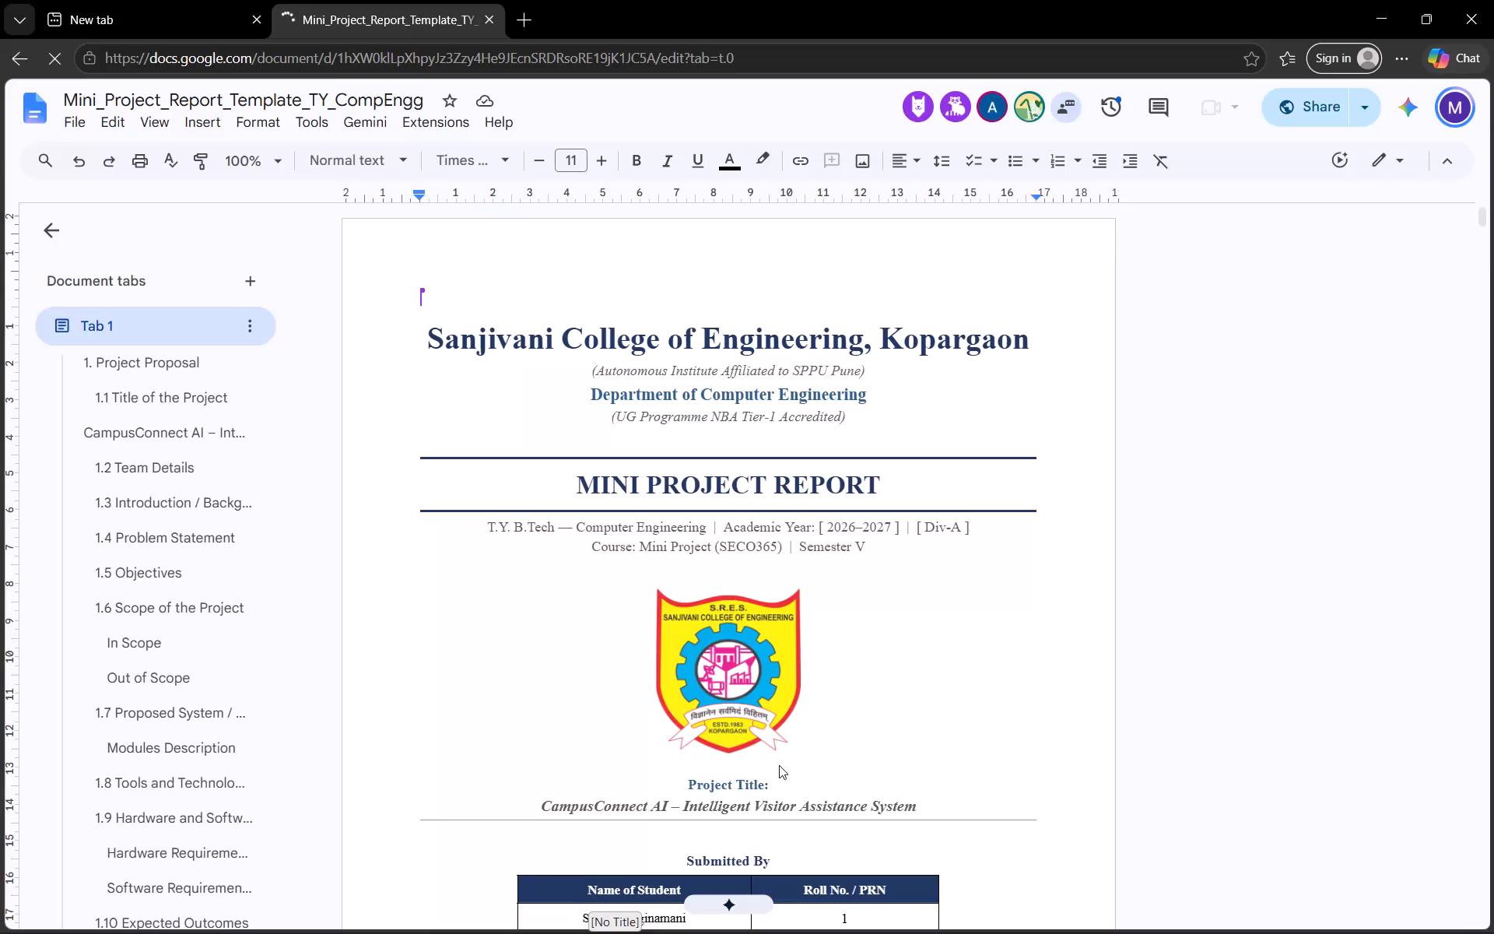
Paste the copied block diagram into the Fig. 1.1 placeholder box in section 1.7 of the mini project report.
{"action": "scroll", "coordinate": [779, 765], "scroll_direction": "down", "scroll_amount": 4}
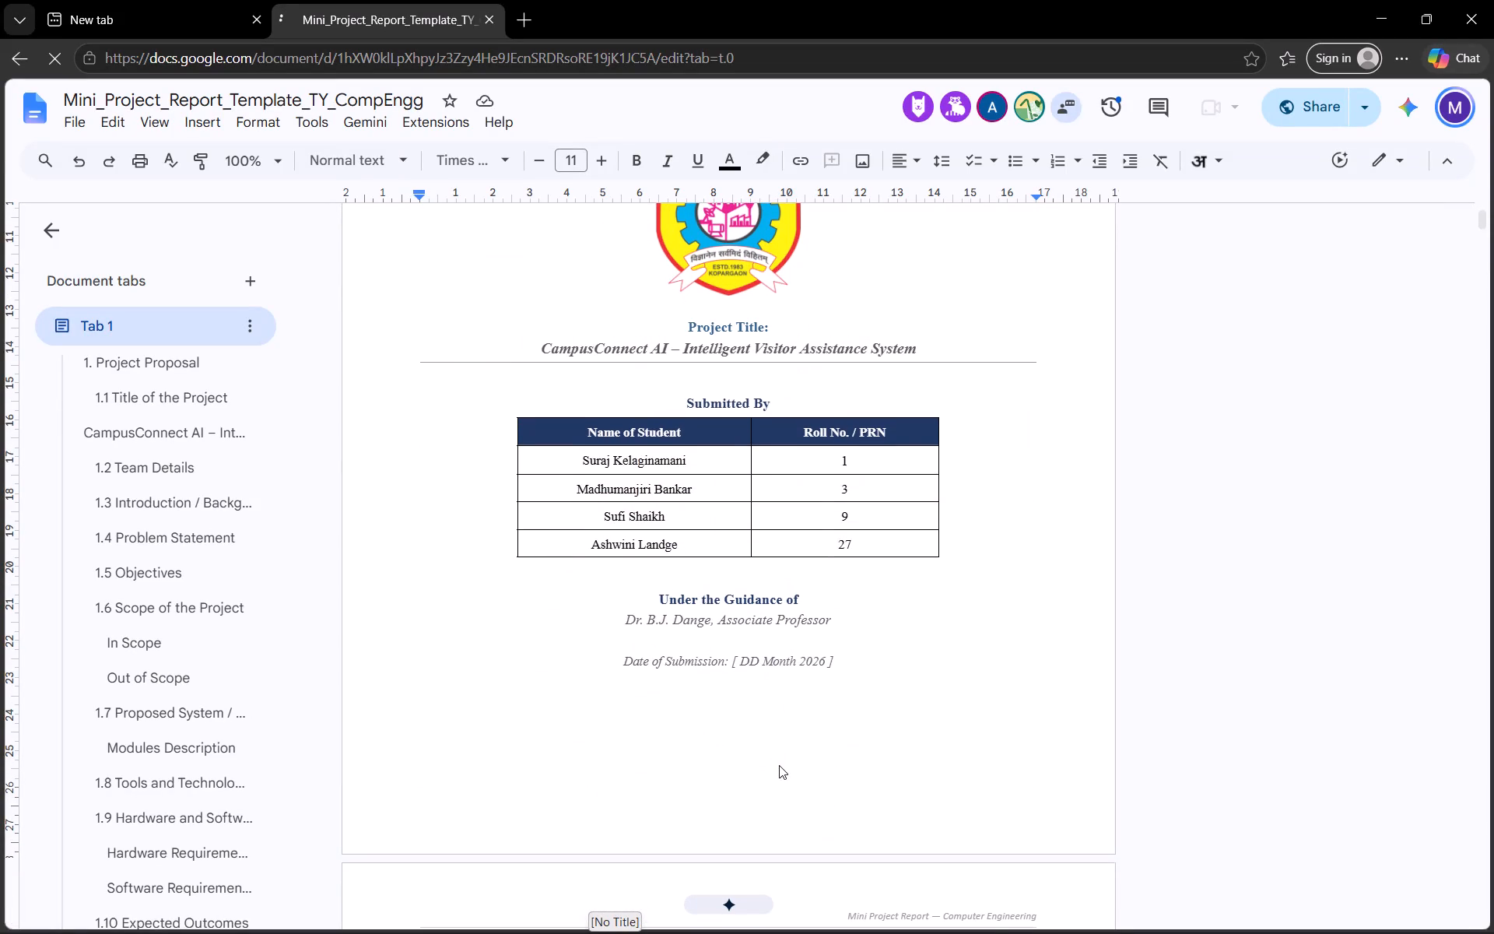
{"action": "scroll", "coordinate": [779, 765], "scroll_direction": "down", "scroll_amount": 12}
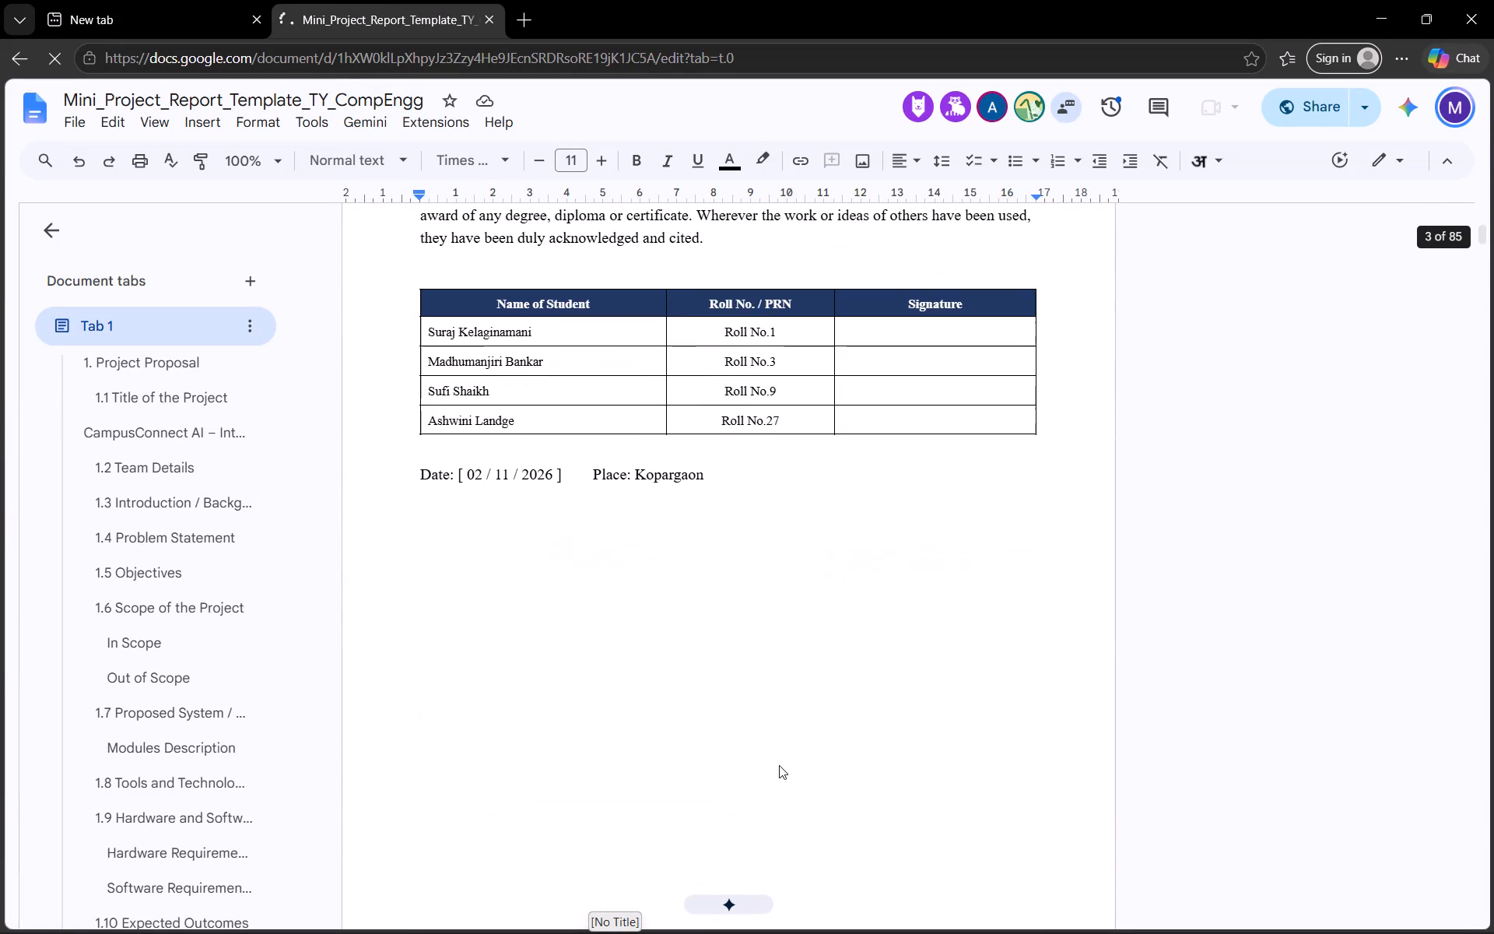
{"action": "scroll", "coordinate": [779, 765], "scroll_direction": "down", "scroll_amount": 4}
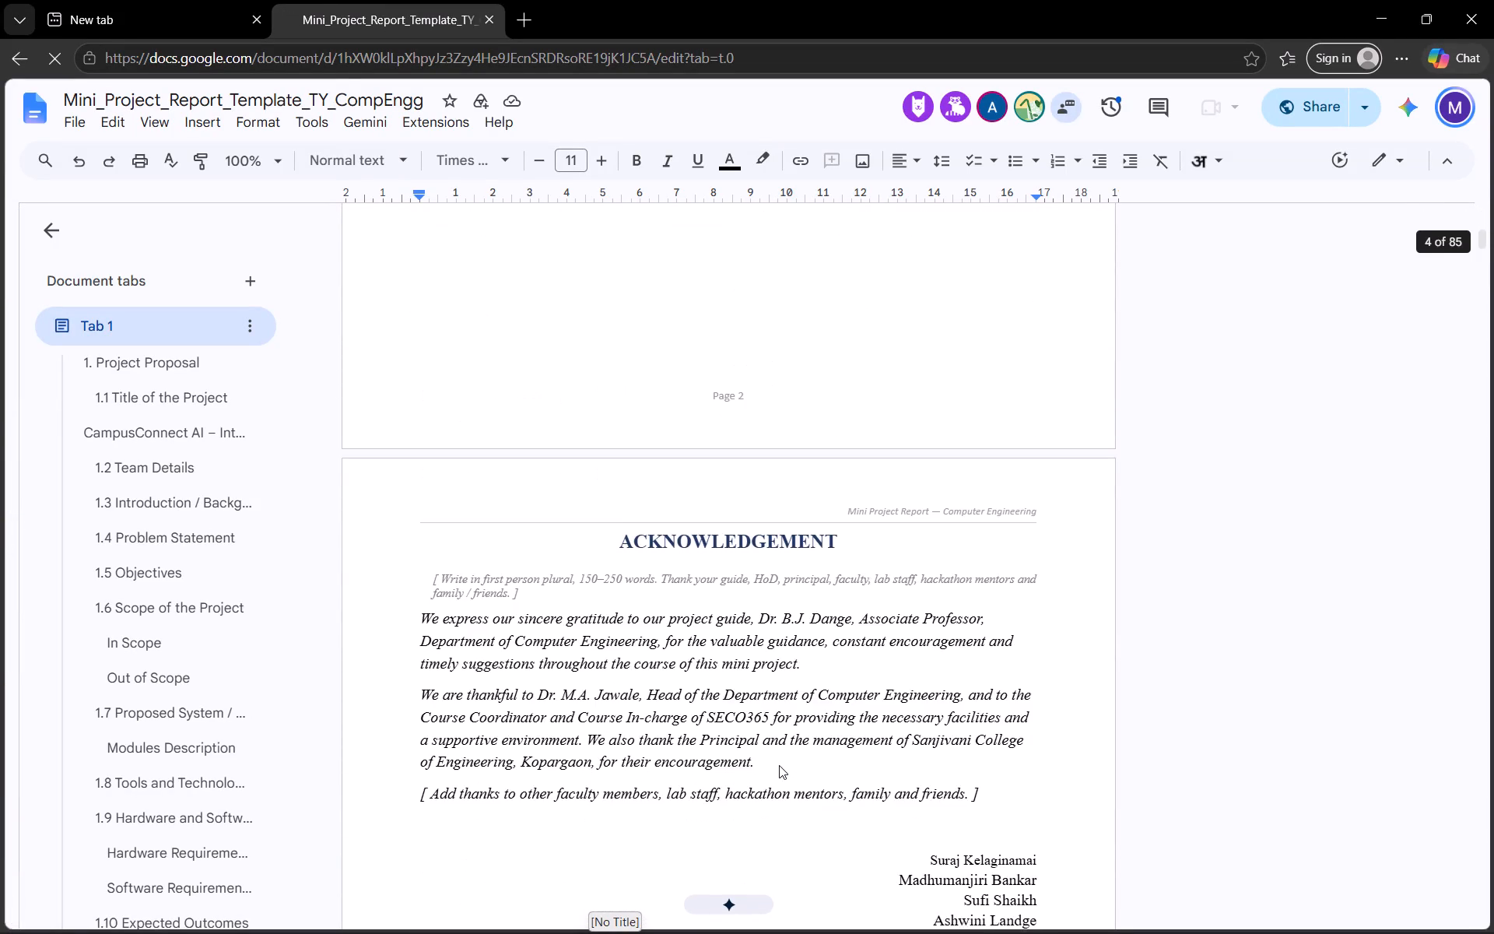
{"action": "scroll", "coordinate": [779, 765], "scroll_direction": "down", "scroll_amount": 19}
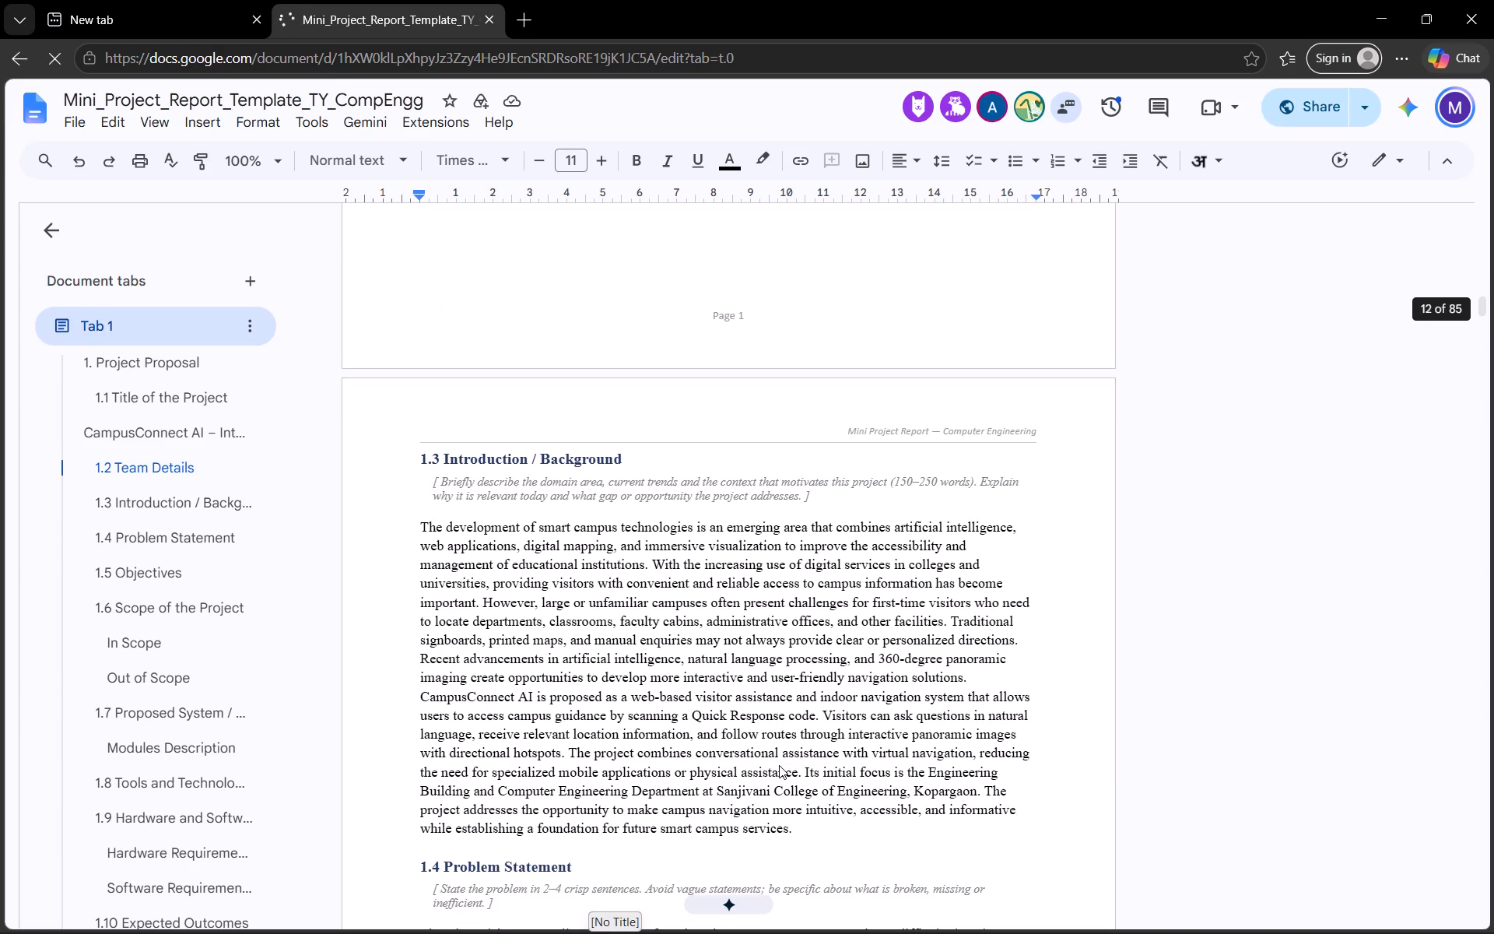
{"action": "scroll", "coordinate": [779, 765], "scroll_direction": "down", "scroll_amount": 6}
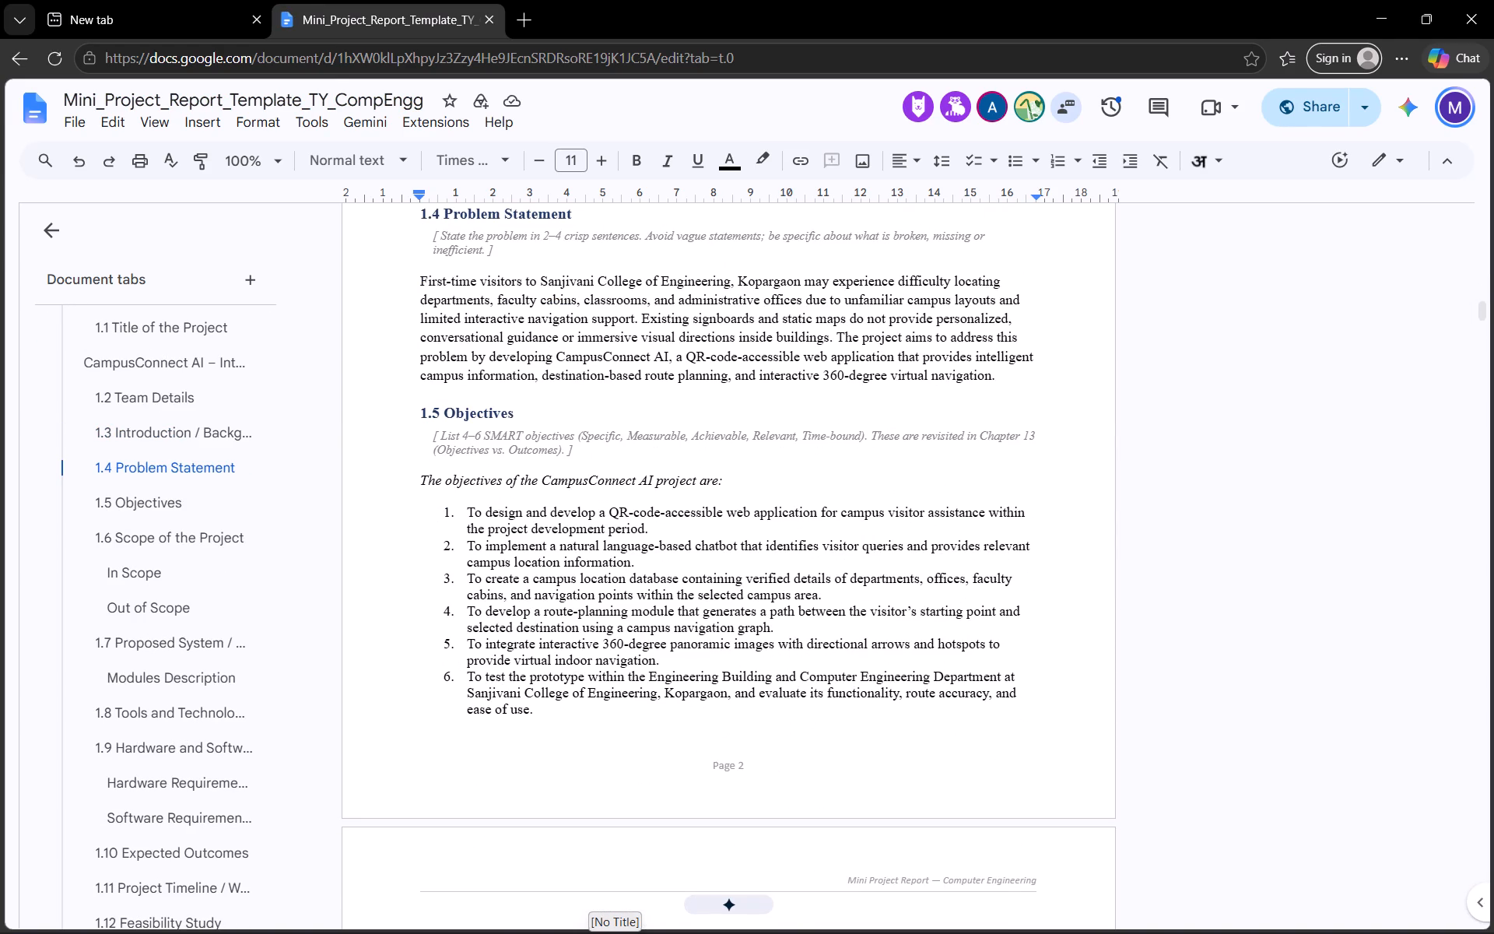
{"action": "scroll", "coordinate": [779, 765], "scroll_direction": "down", "scroll_amount": 3}
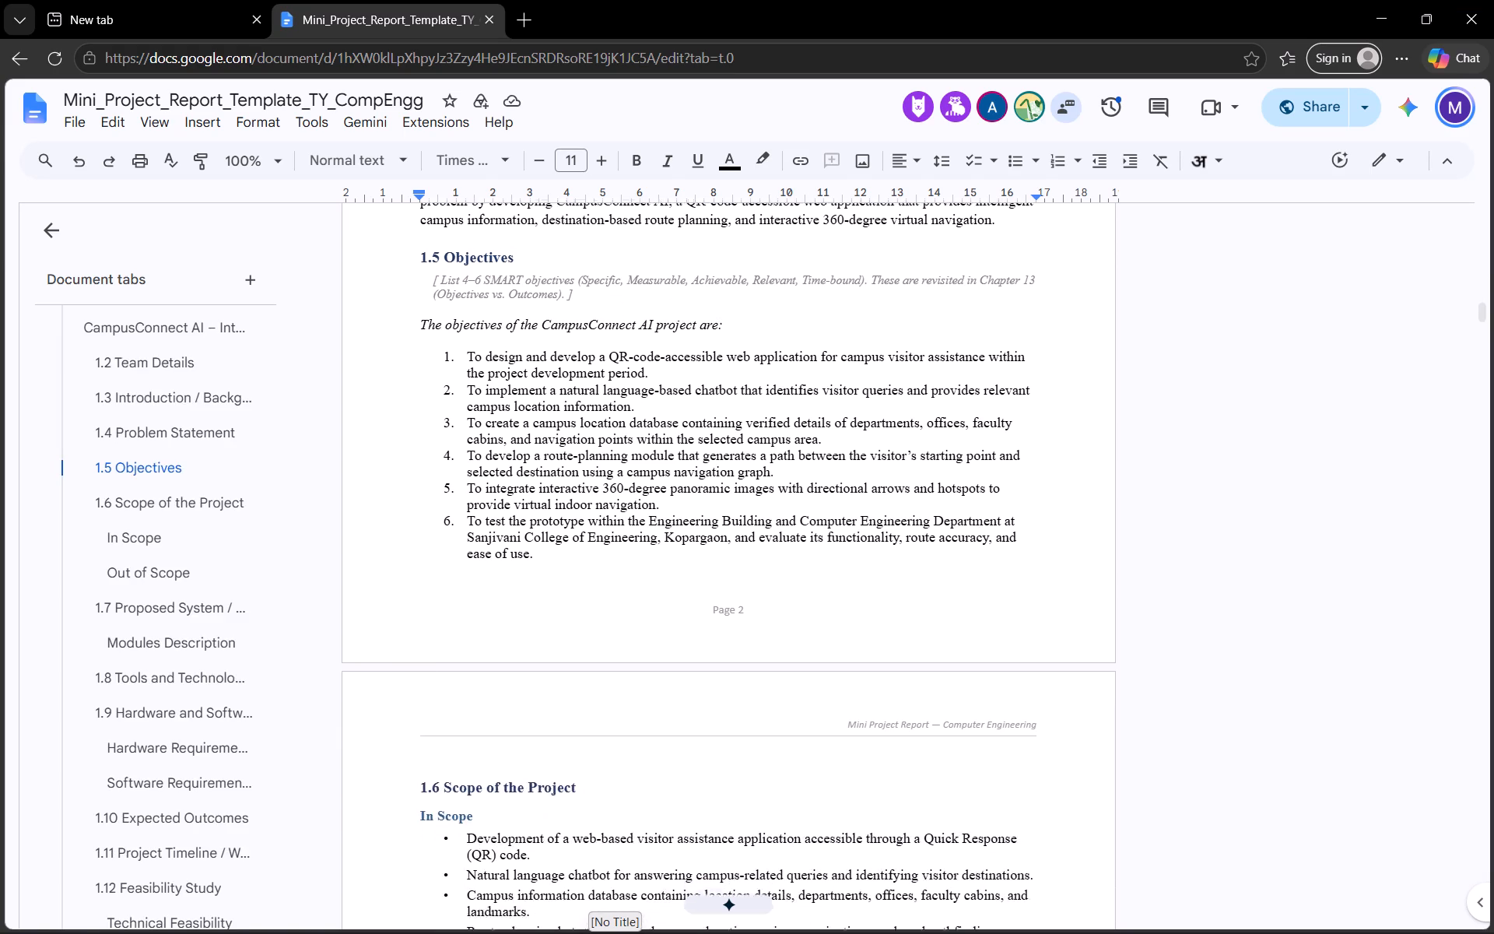
{"action": "scroll", "coordinate": [779, 765], "scroll_direction": "down", "scroll_amount": 6}
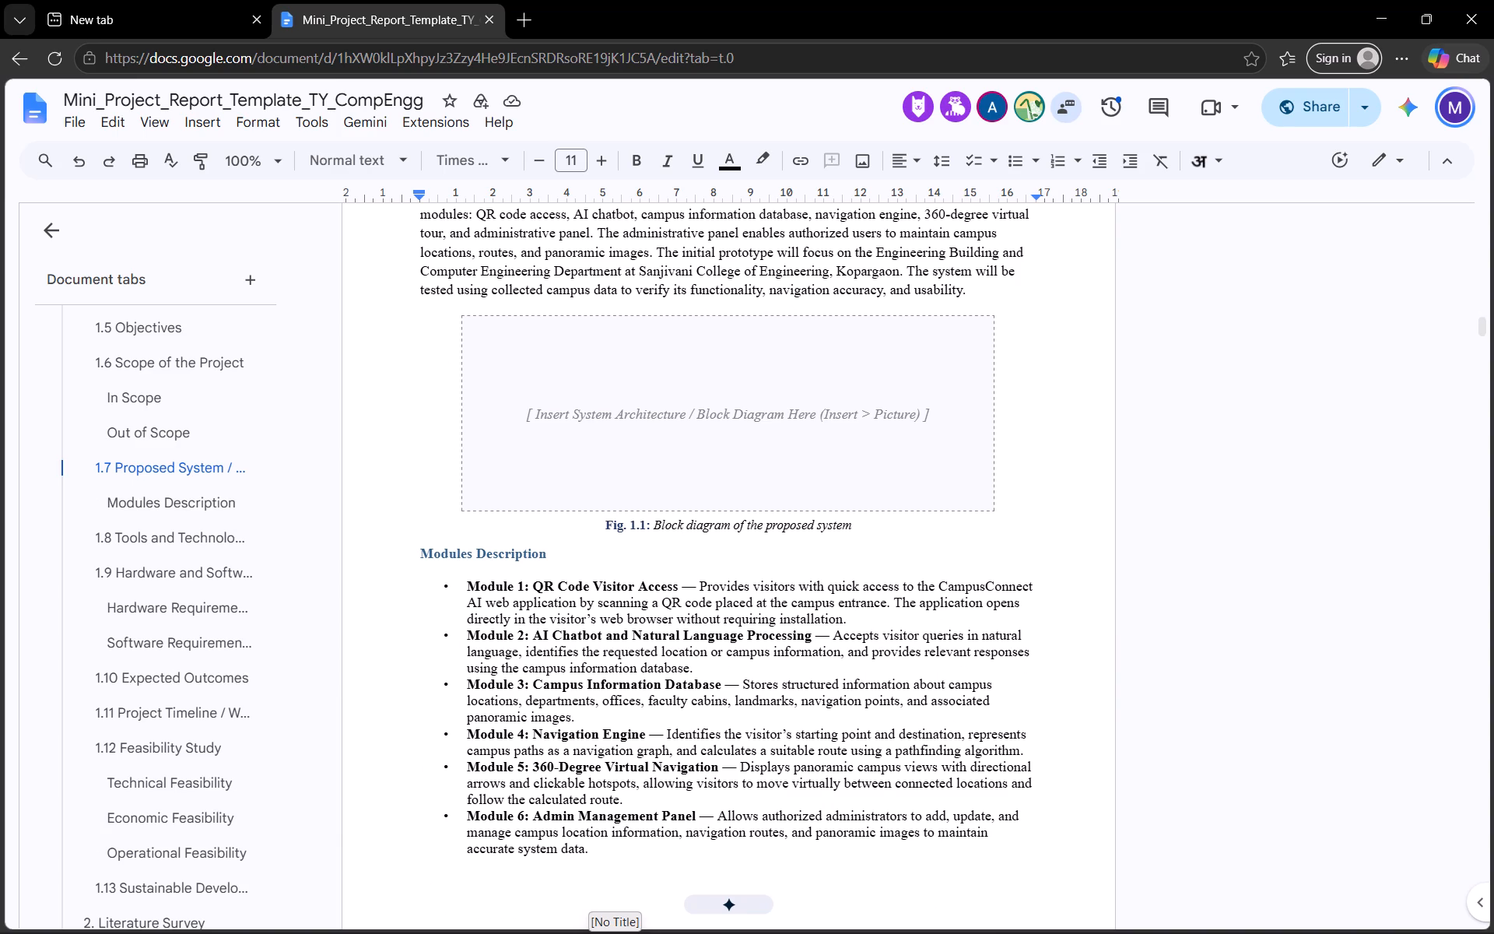
{"action": "left_click", "coordinate": [761, 389]}
{"action": "key", "text": "ctrl+v"}
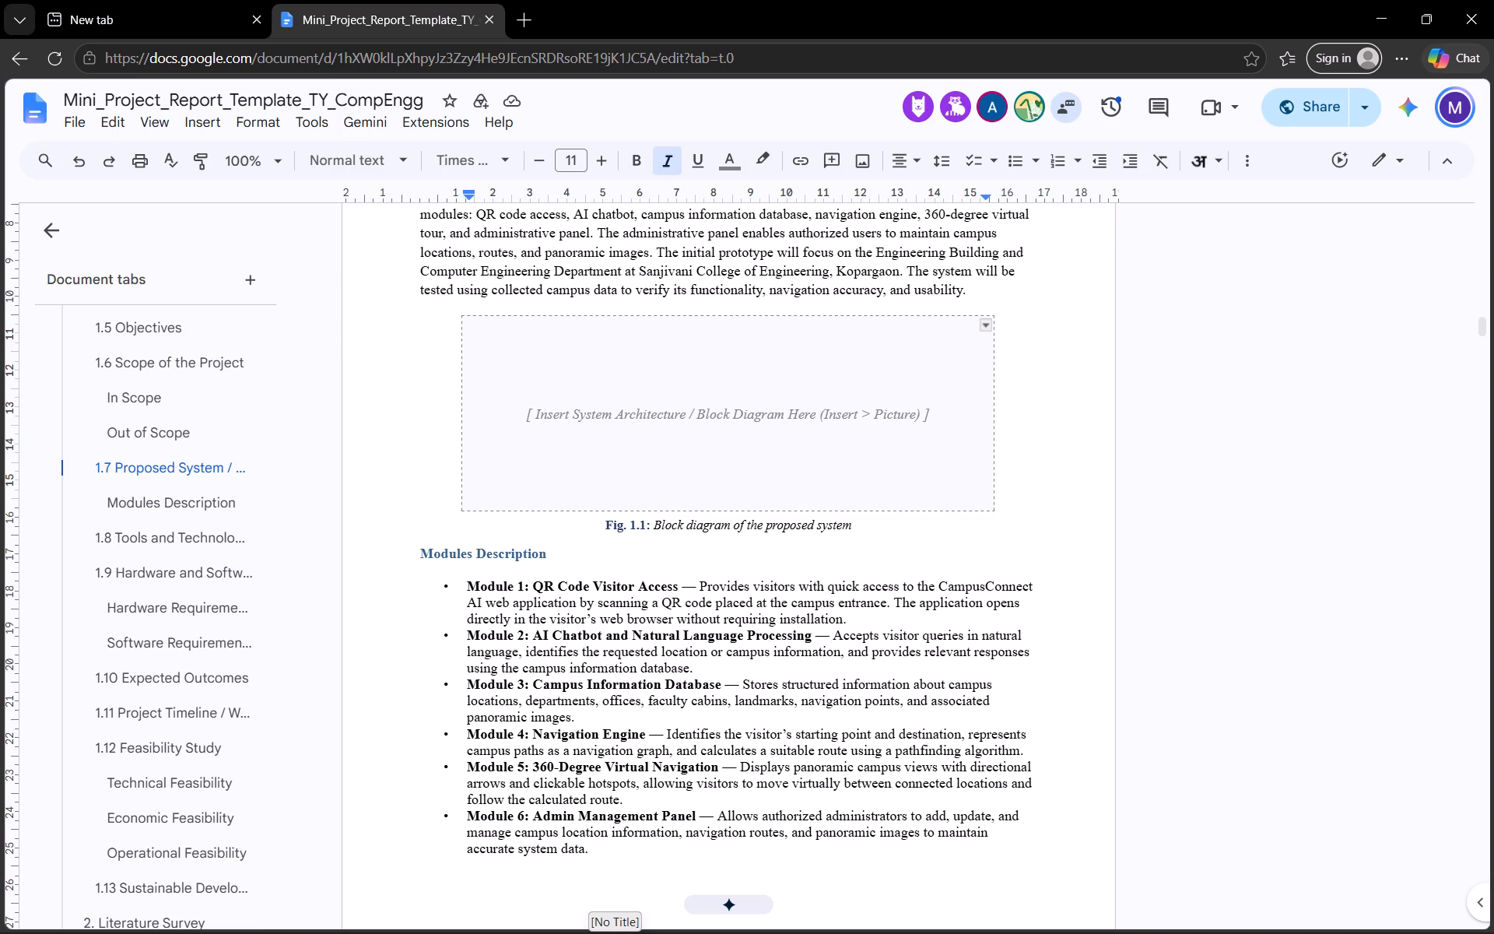
{"action": "left_click", "coordinate": [784, 416]}
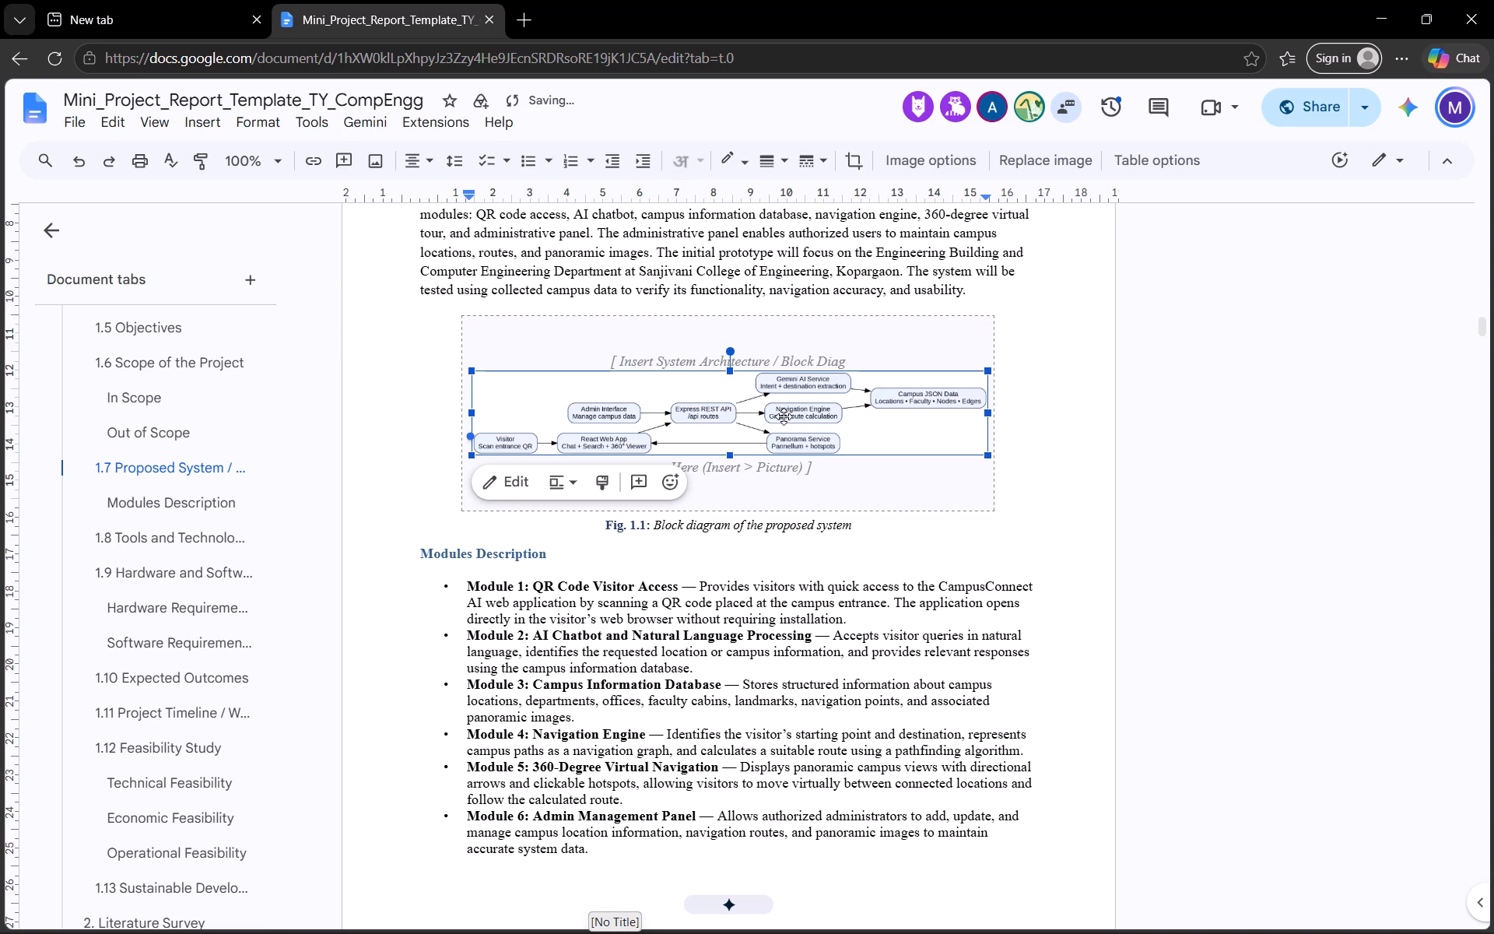
{"action": "left_click", "coordinate": [784, 416]}
Left-align the placeholder text inside the Fig. 1.1 box.
{"action": "left_click", "coordinate": [943, 325]}
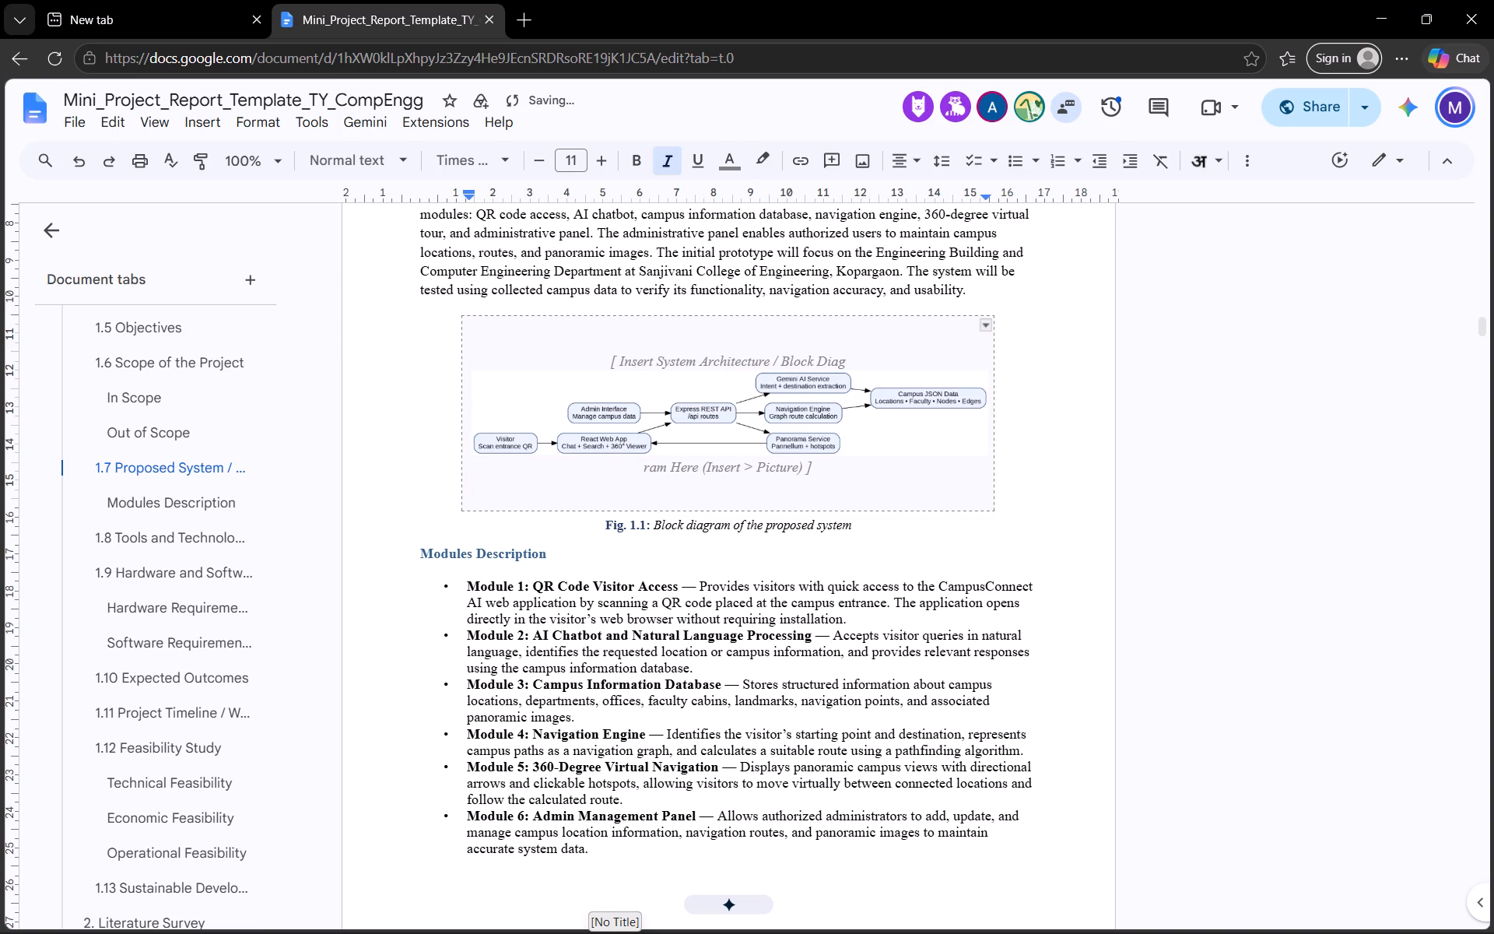
{"action": "left_click", "coordinate": [900, 316]}
{"action": "key", "text": "BackSpace"}
{"action": "key", "text": "BackSpace"}
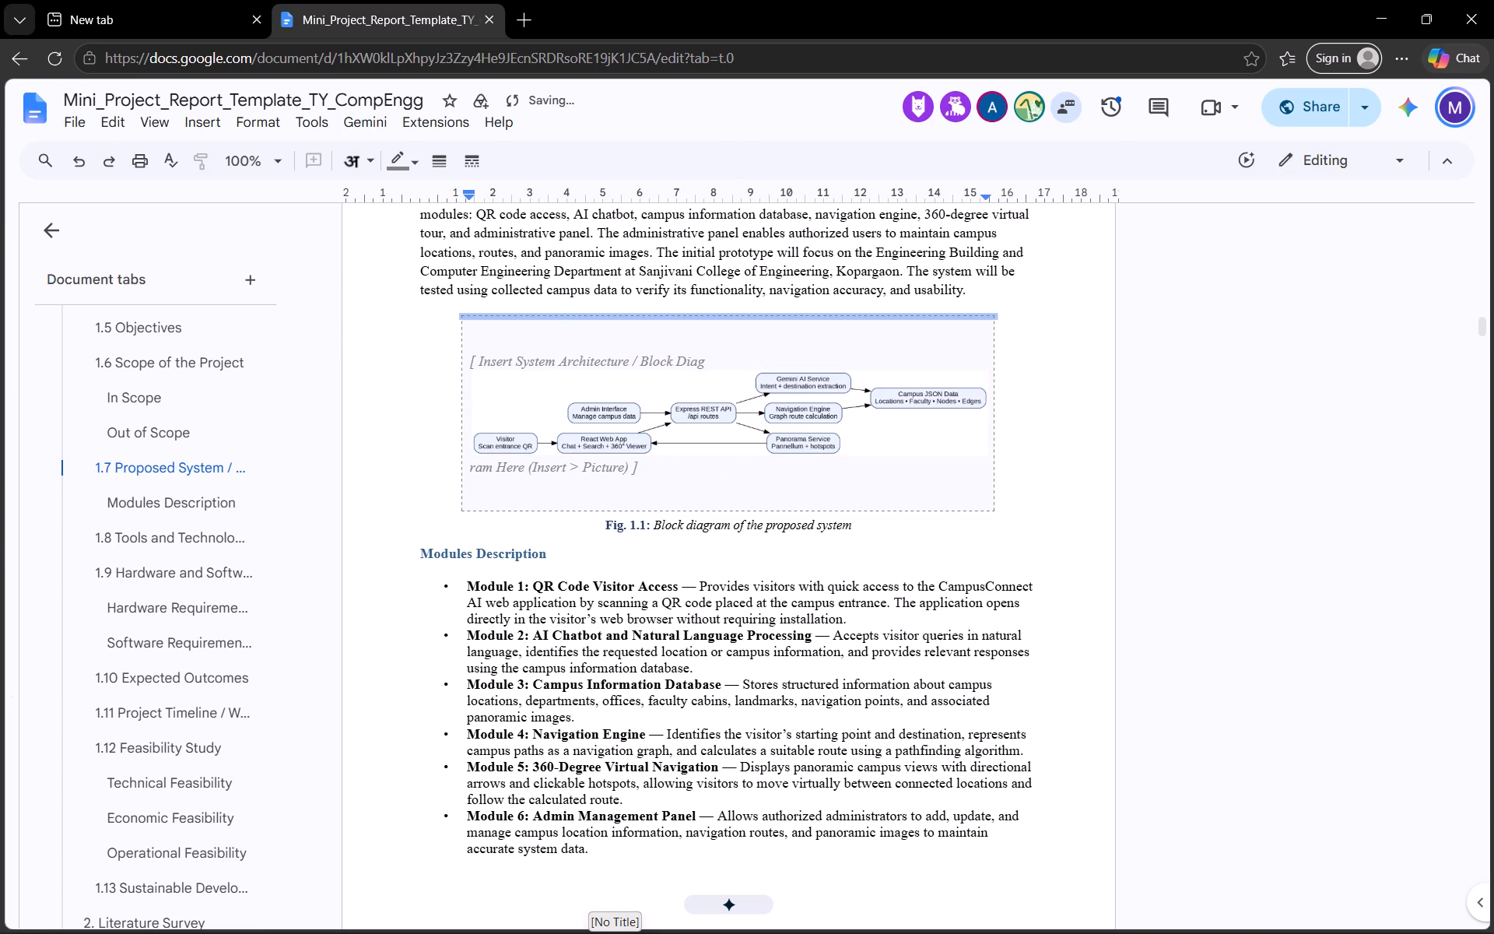
{"action": "left_click", "coordinate": [843, 331]}
{"action": "left_click", "coordinate": [843, 331]}
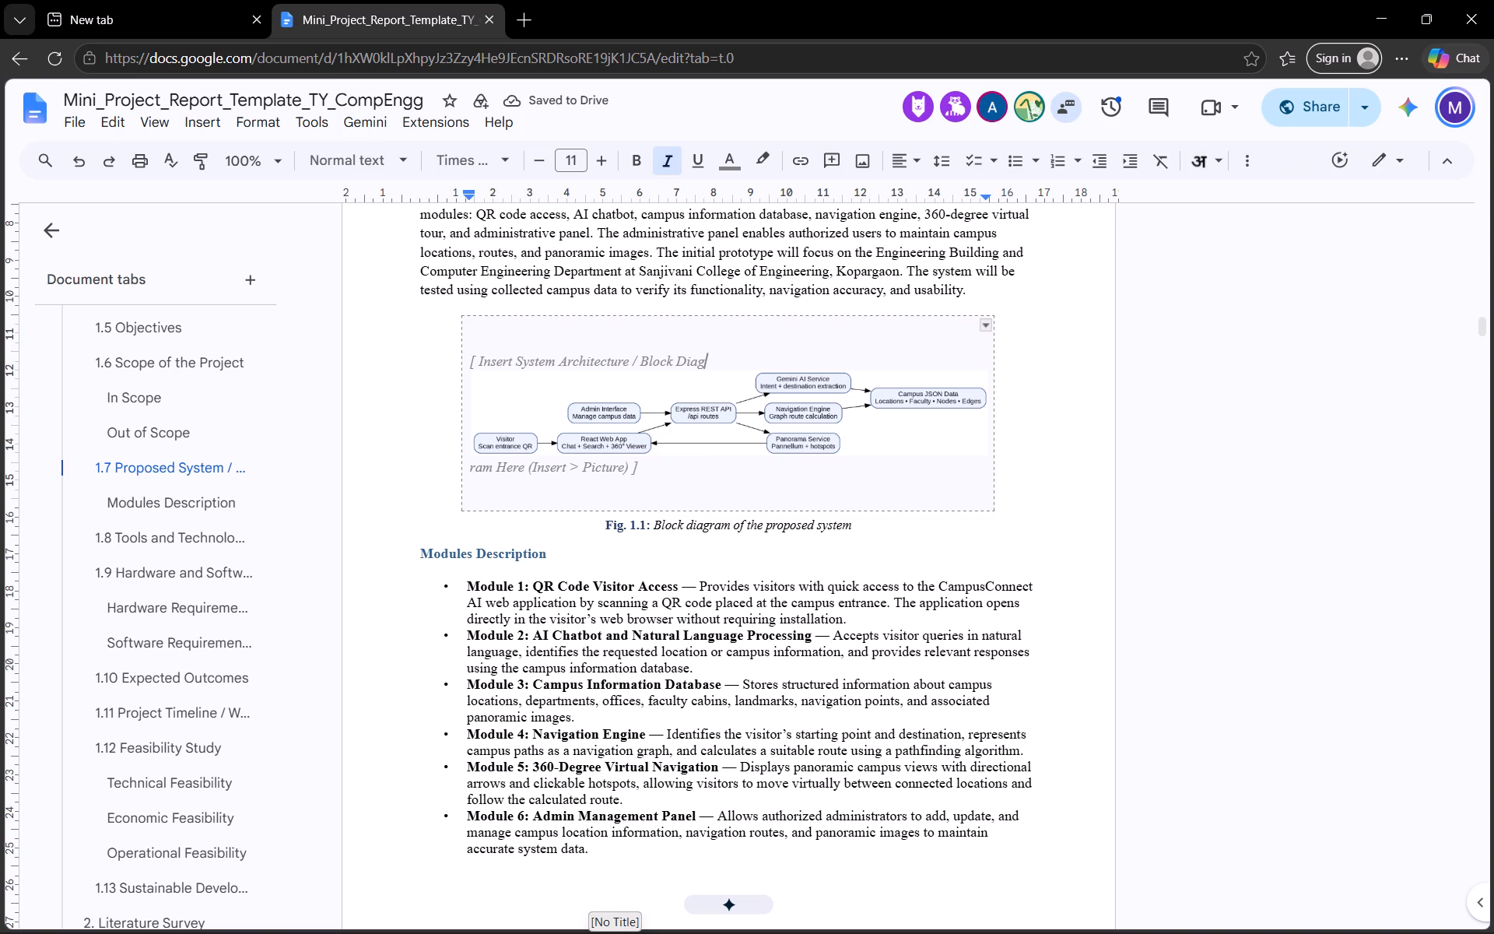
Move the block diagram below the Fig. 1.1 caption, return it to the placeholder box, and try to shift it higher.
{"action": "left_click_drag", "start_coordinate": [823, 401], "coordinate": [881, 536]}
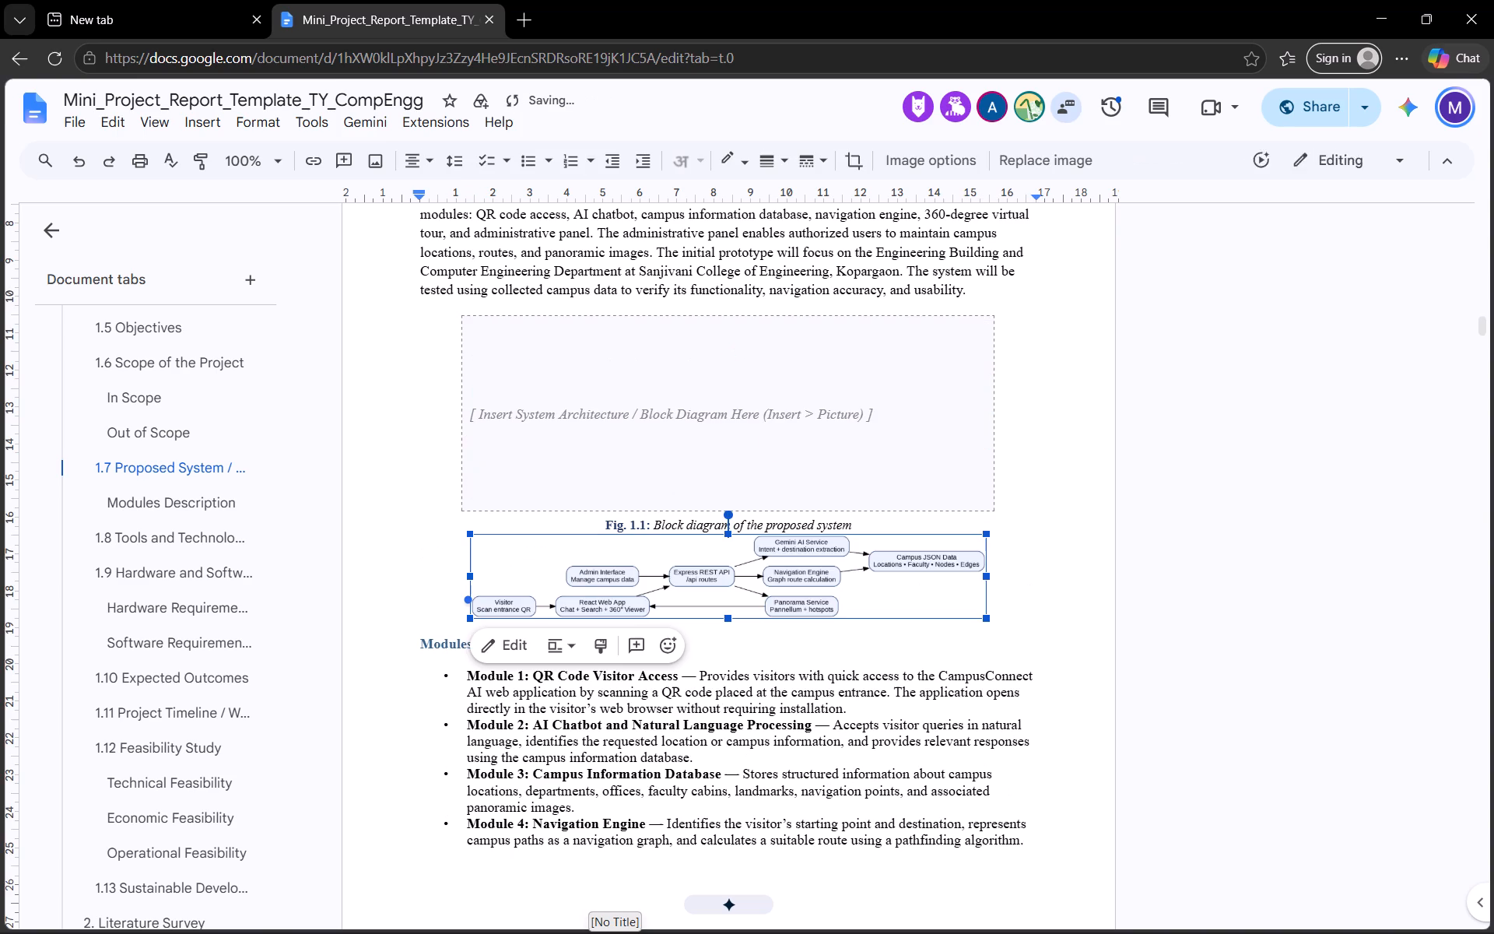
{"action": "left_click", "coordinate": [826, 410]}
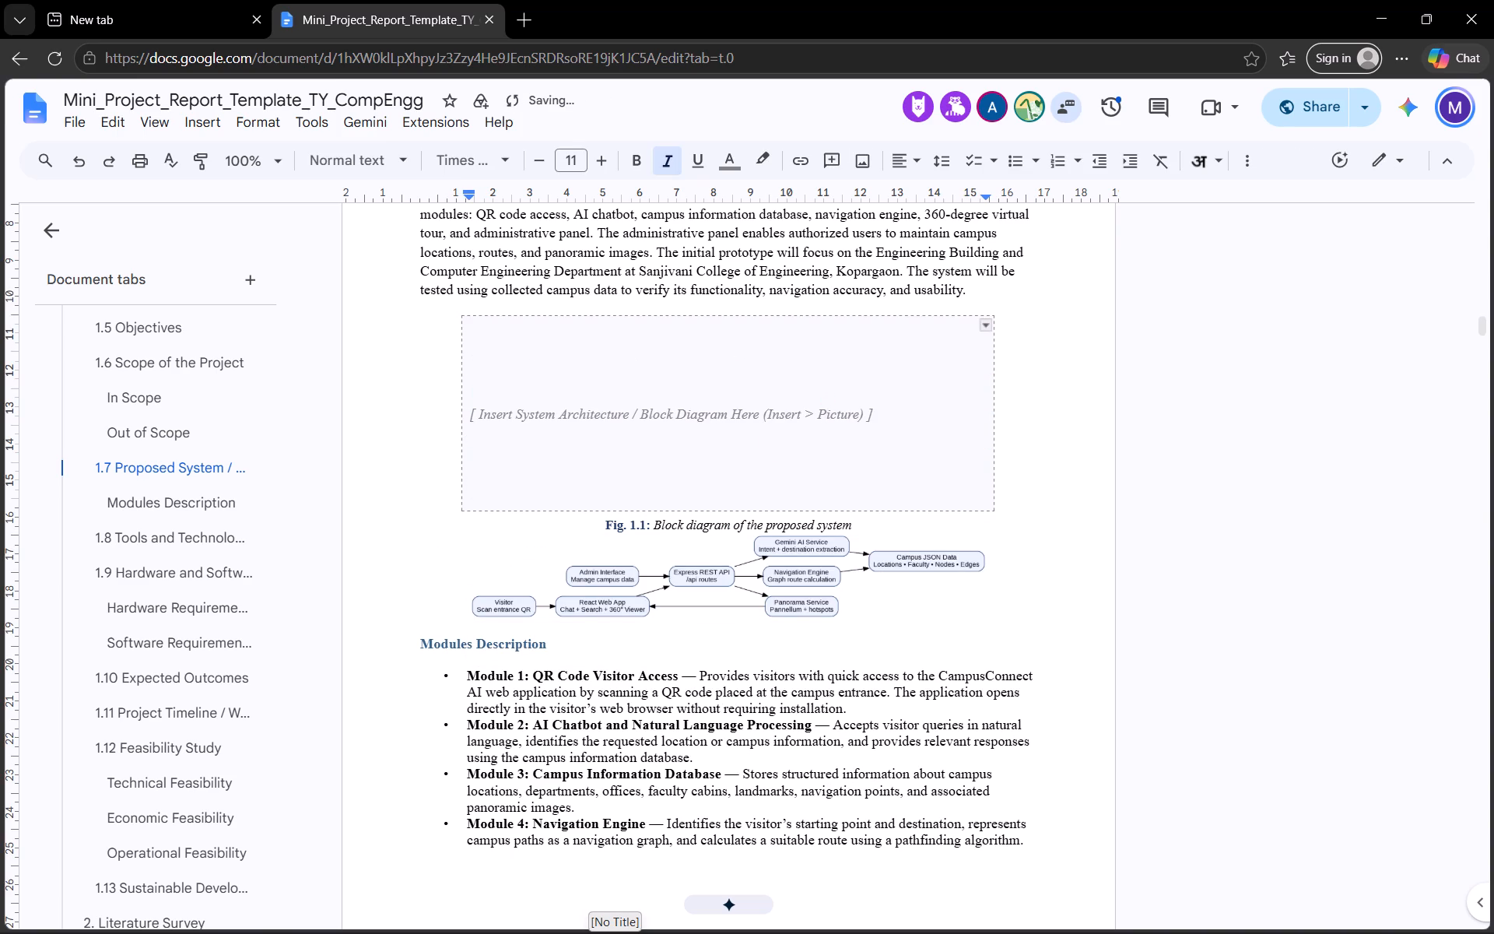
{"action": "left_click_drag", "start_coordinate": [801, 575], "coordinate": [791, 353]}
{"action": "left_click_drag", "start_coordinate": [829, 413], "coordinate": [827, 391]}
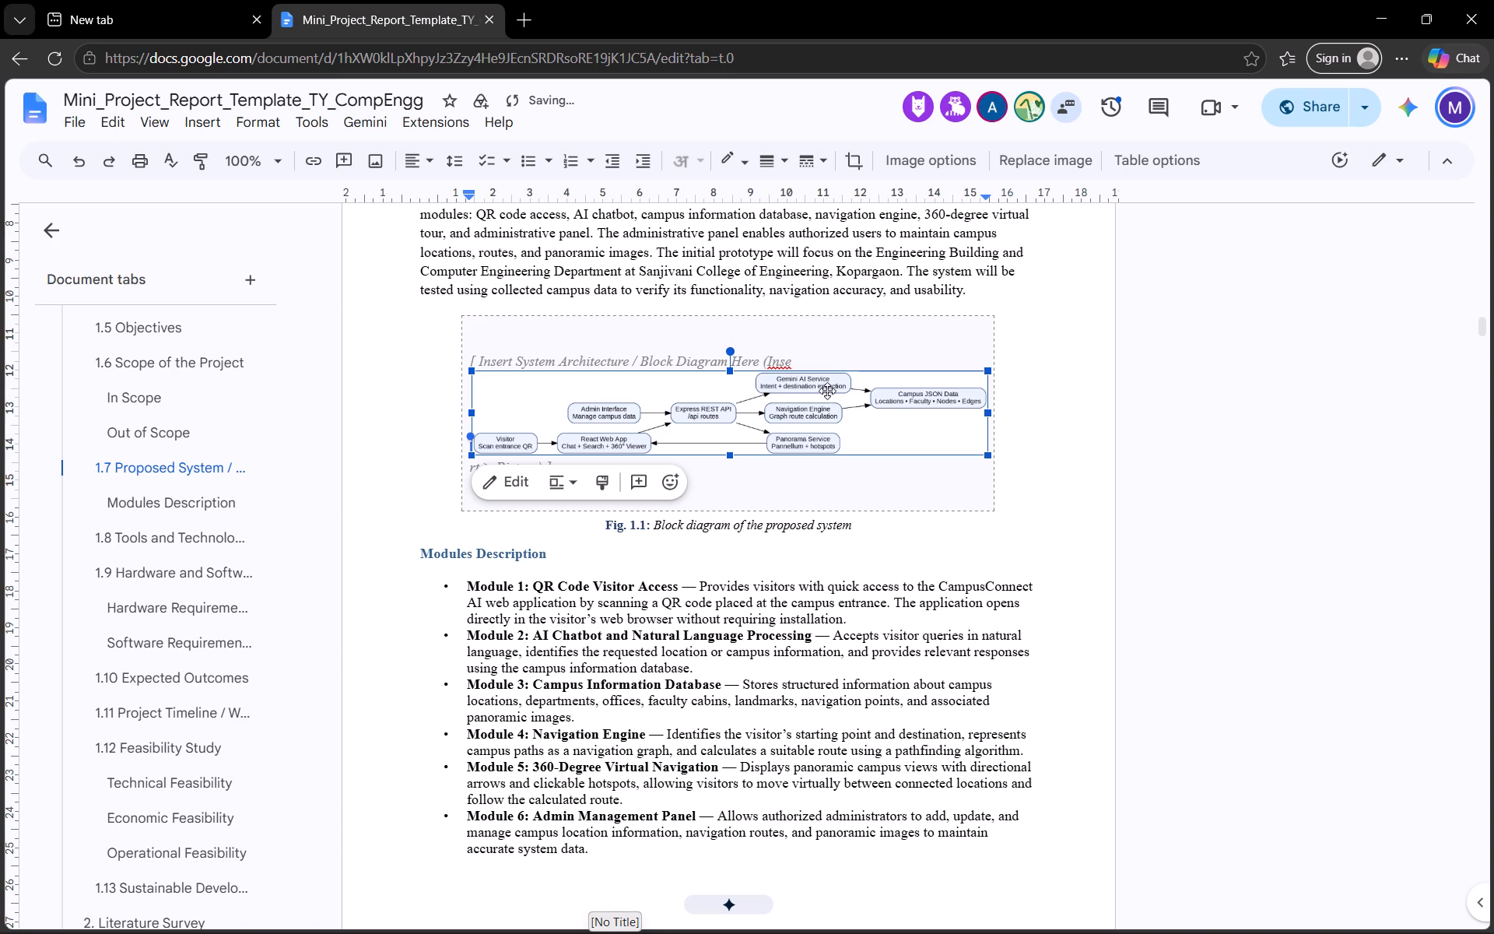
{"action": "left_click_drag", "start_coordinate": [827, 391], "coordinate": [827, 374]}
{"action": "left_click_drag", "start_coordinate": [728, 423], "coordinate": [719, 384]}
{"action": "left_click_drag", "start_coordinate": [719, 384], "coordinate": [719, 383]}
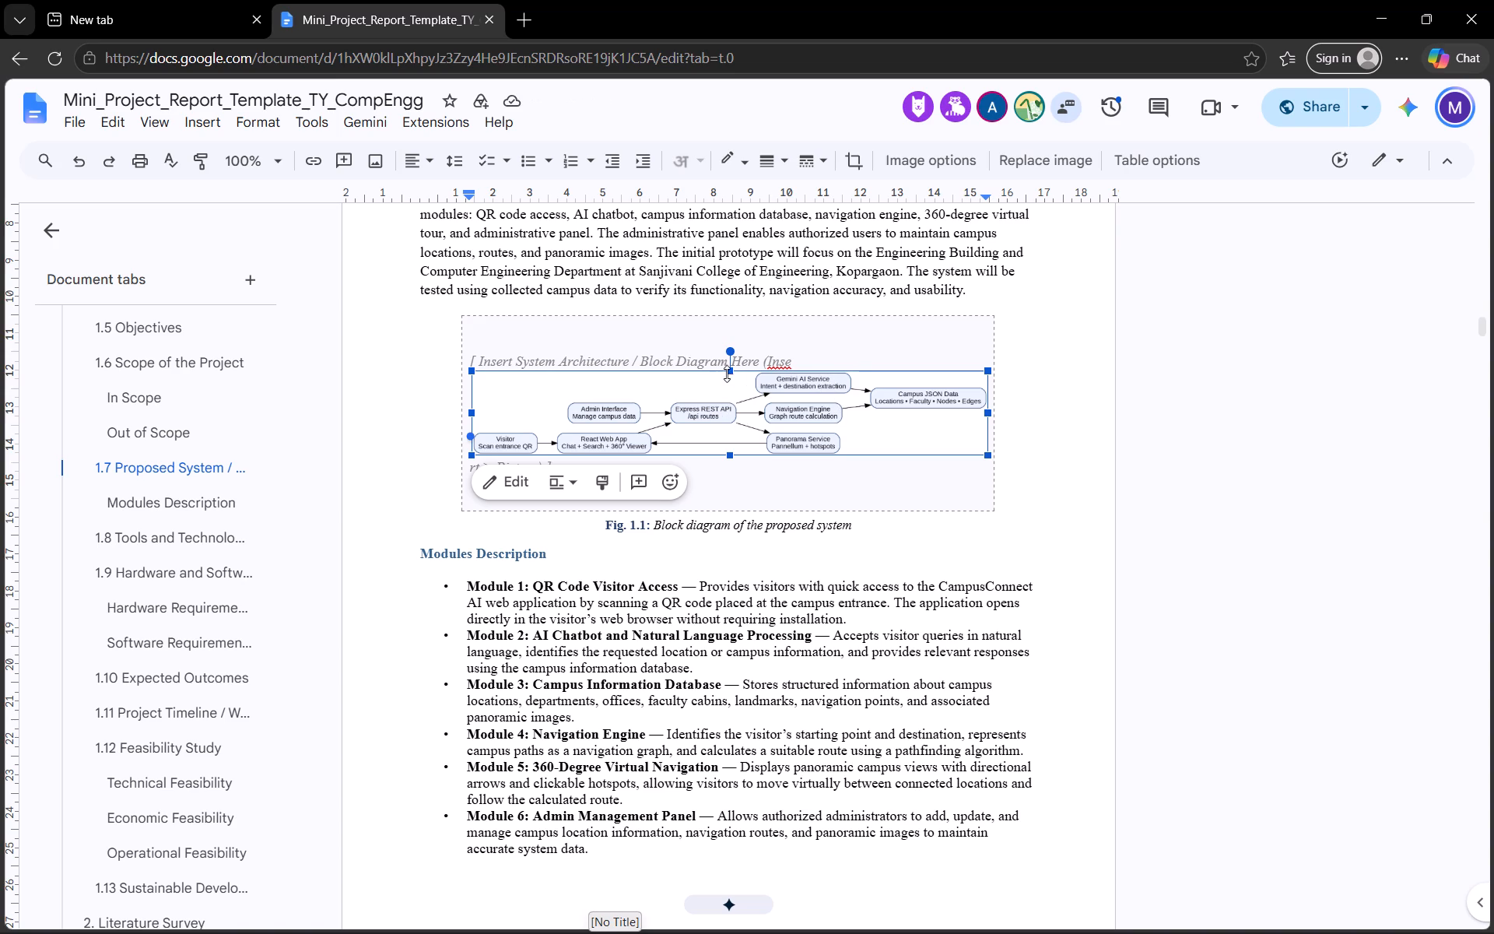
Stretch the block diagram slightly taller within the Fig. 1.1 box.
{"action": "left_click_drag", "start_coordinate": [728, 372], "coordinate": [727, 350]}
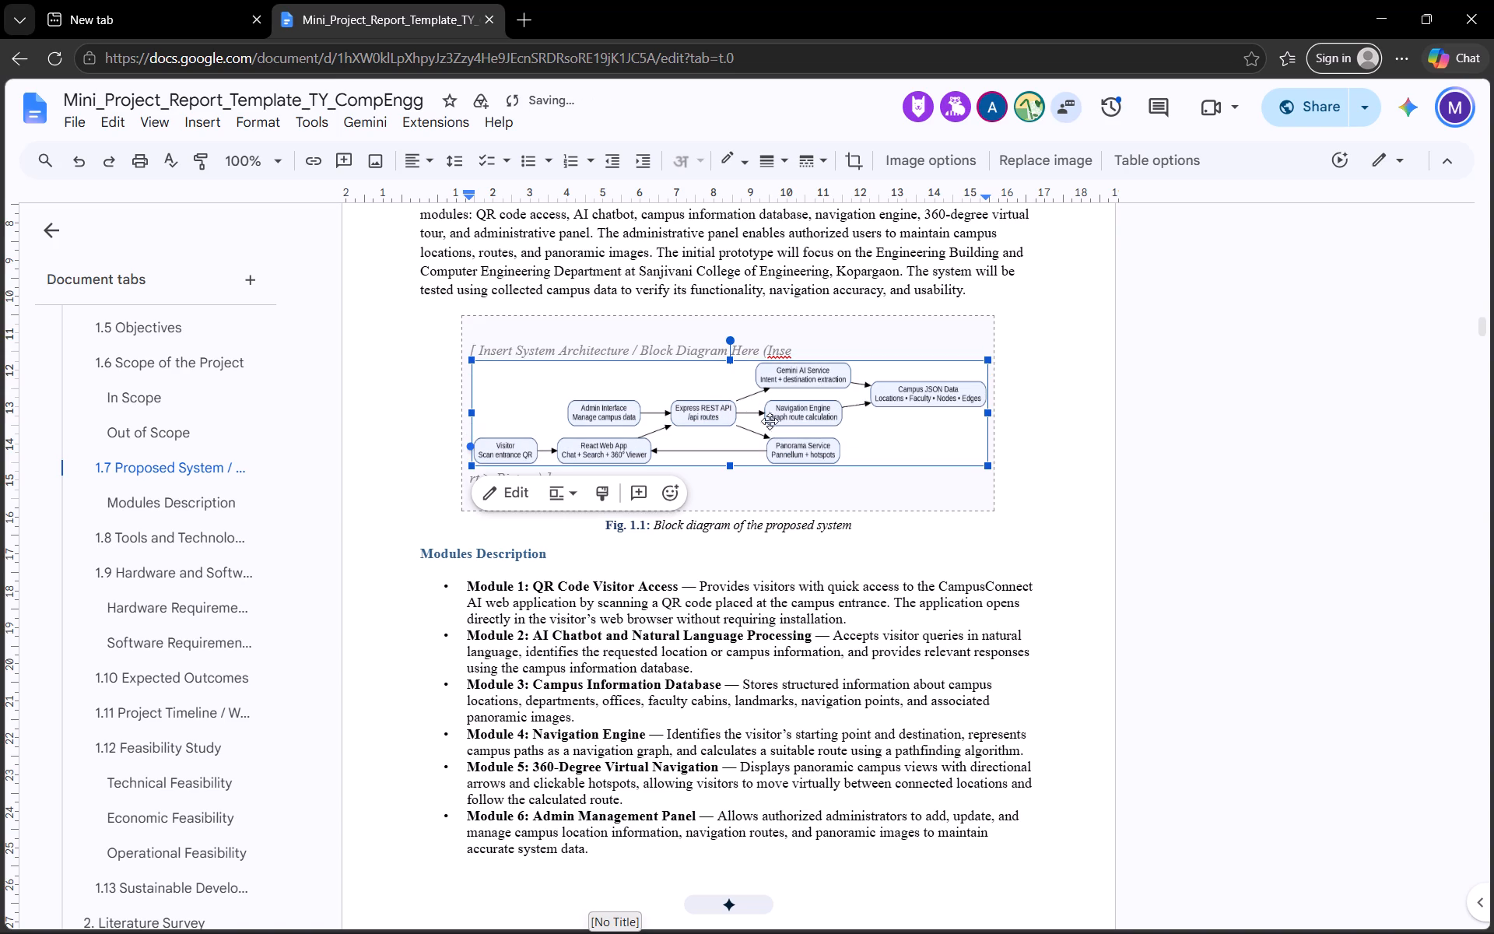
{"action": "left_click", "coordinate": [1099, 439]}
Delete the leftover placeholder text above and below the block diagram in the Fig. 1.1 box.
{"action": "left_click_drag", "start_coordinate": [800, 339], "coordinate": [470, 341]}
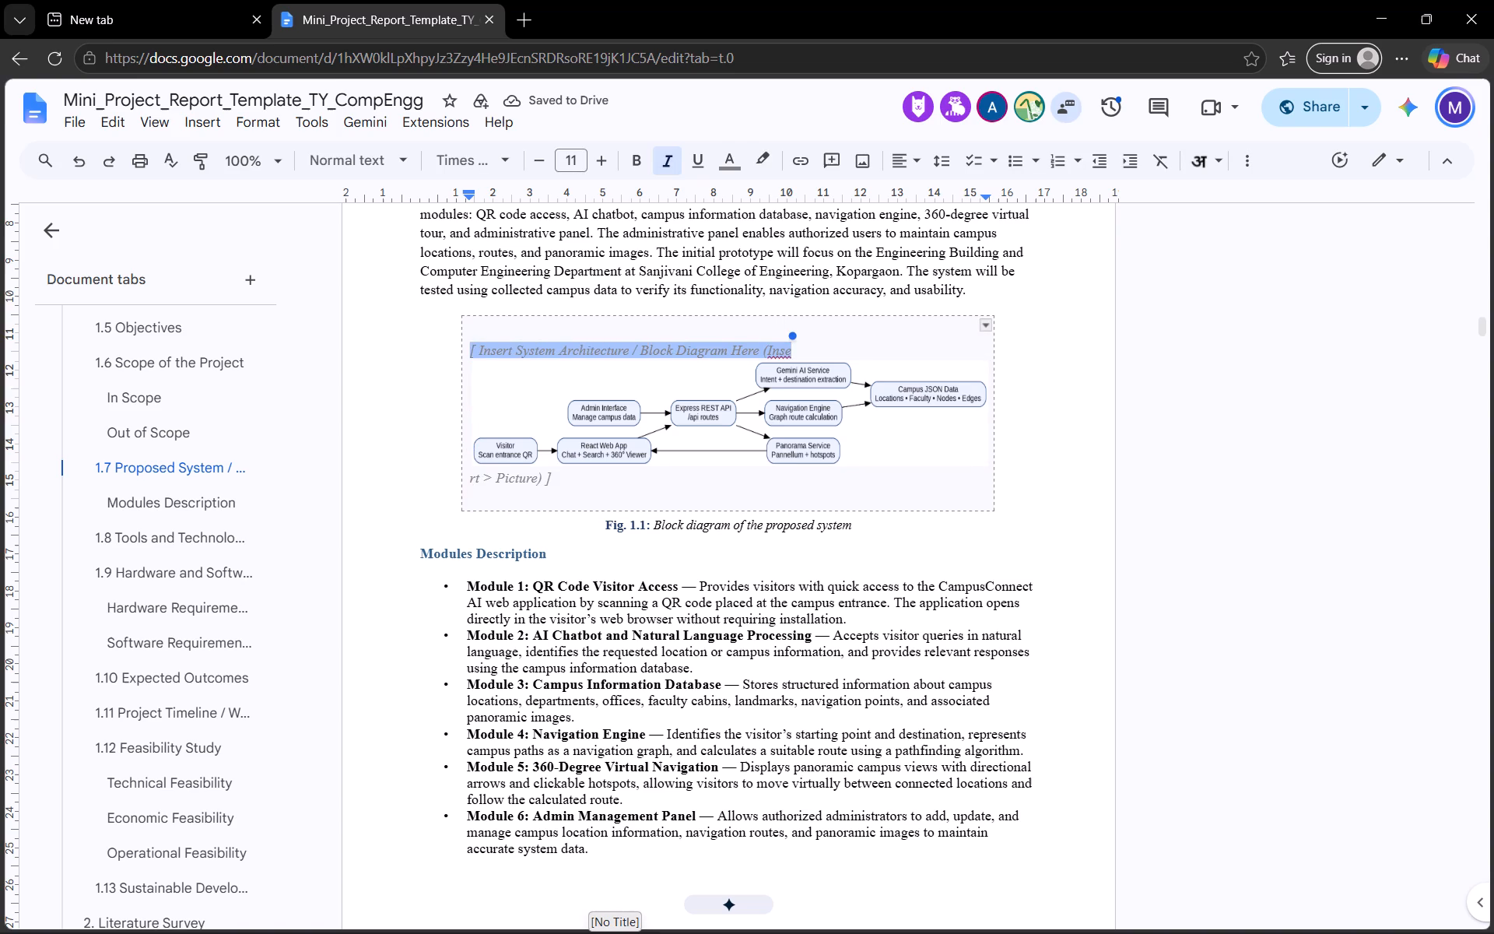
{"action": "left_click_drag", "start_coordinate": [470, 341], "coordinate": [466, 341]}
{"action": "key", "text": "BackSpace"}
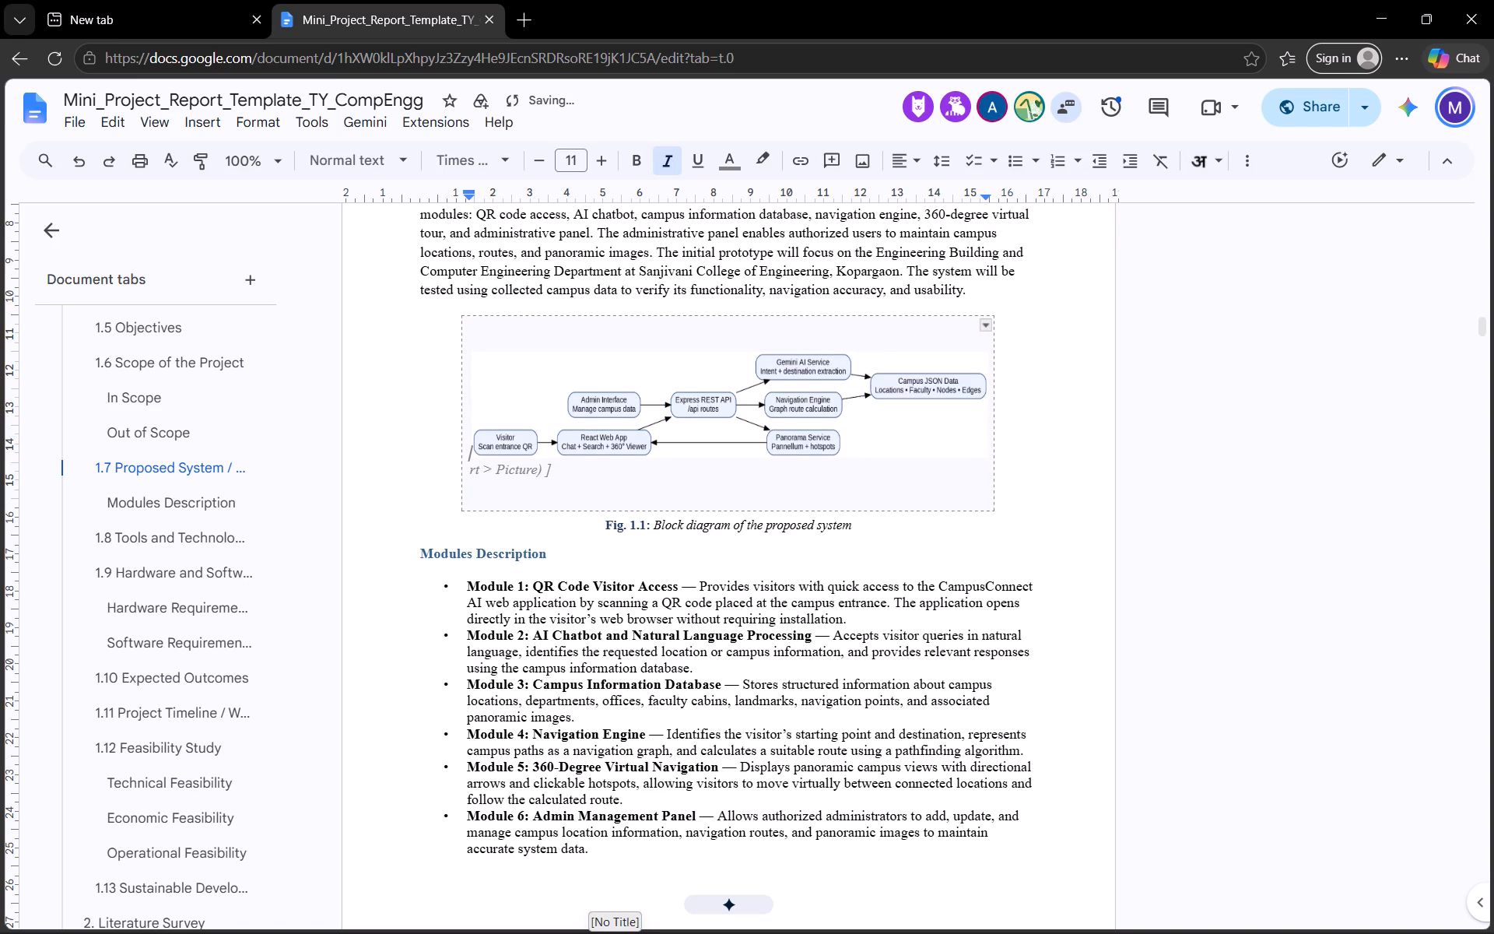
{"action": "left_click_drag", "start_coordinate": [567, 474], "coordinate": [442, 483]}
{"action": "key", "text": "BackSpace"}
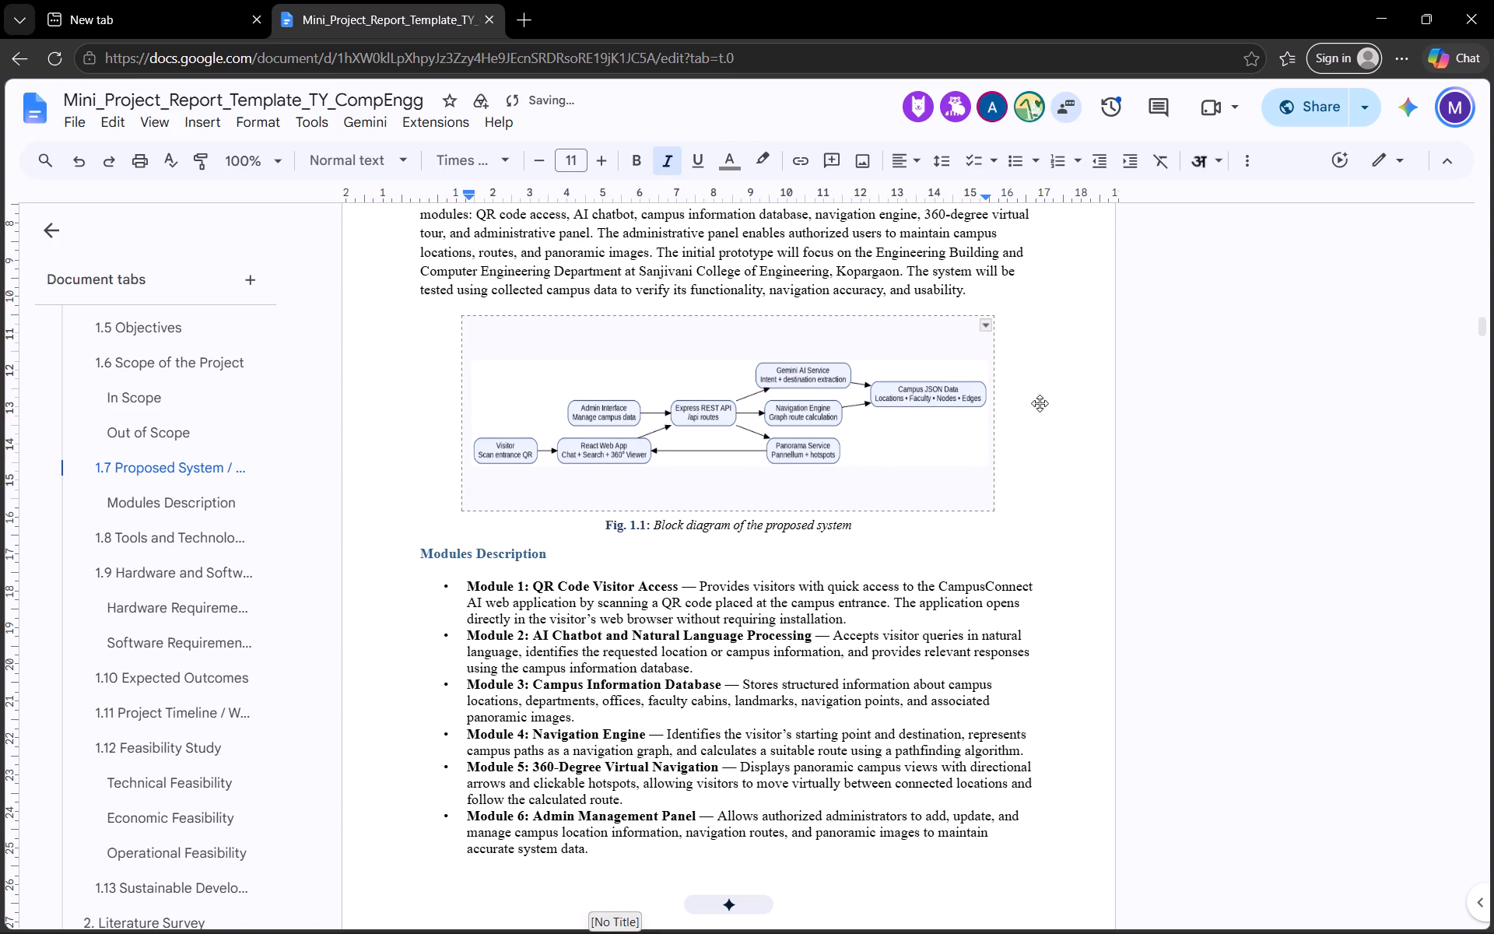
{"action": "left_click", "coordinate": [1217, 440]}
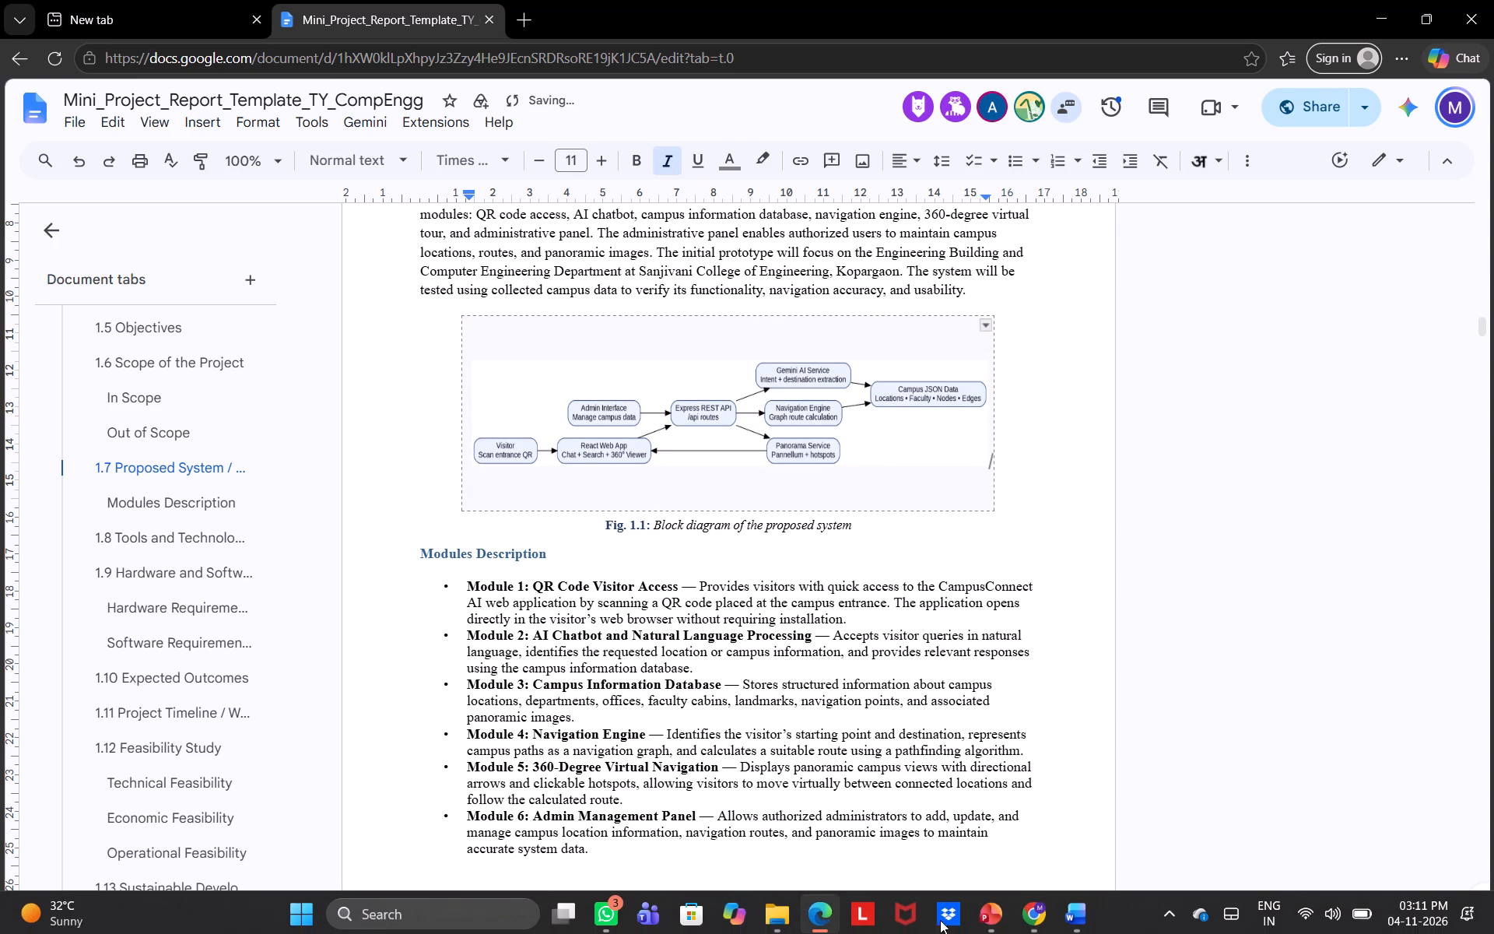
Switch to File Explorer and copy the image 02_Fig_4.1_Overall_System_Architecture from the CampusConnect_Report_Images folder.
{"action": "left_click", "coordinate": [785, 909]}
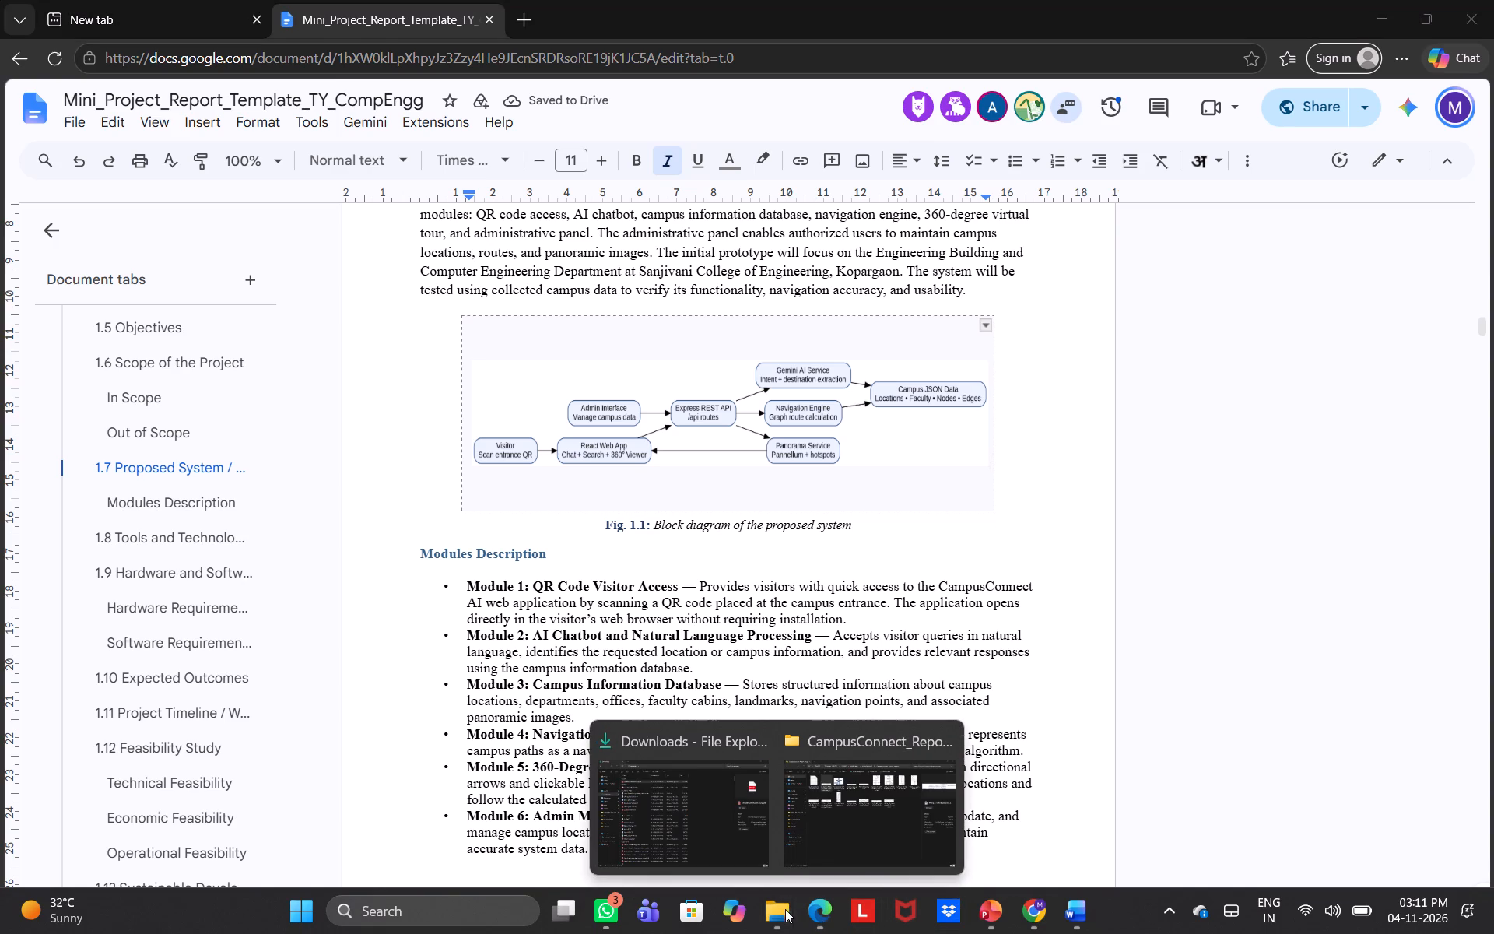
{"action": "left_click", "coordinate": [856, 815]}
{"action": "left_click", "coordinate": [475, 191]}
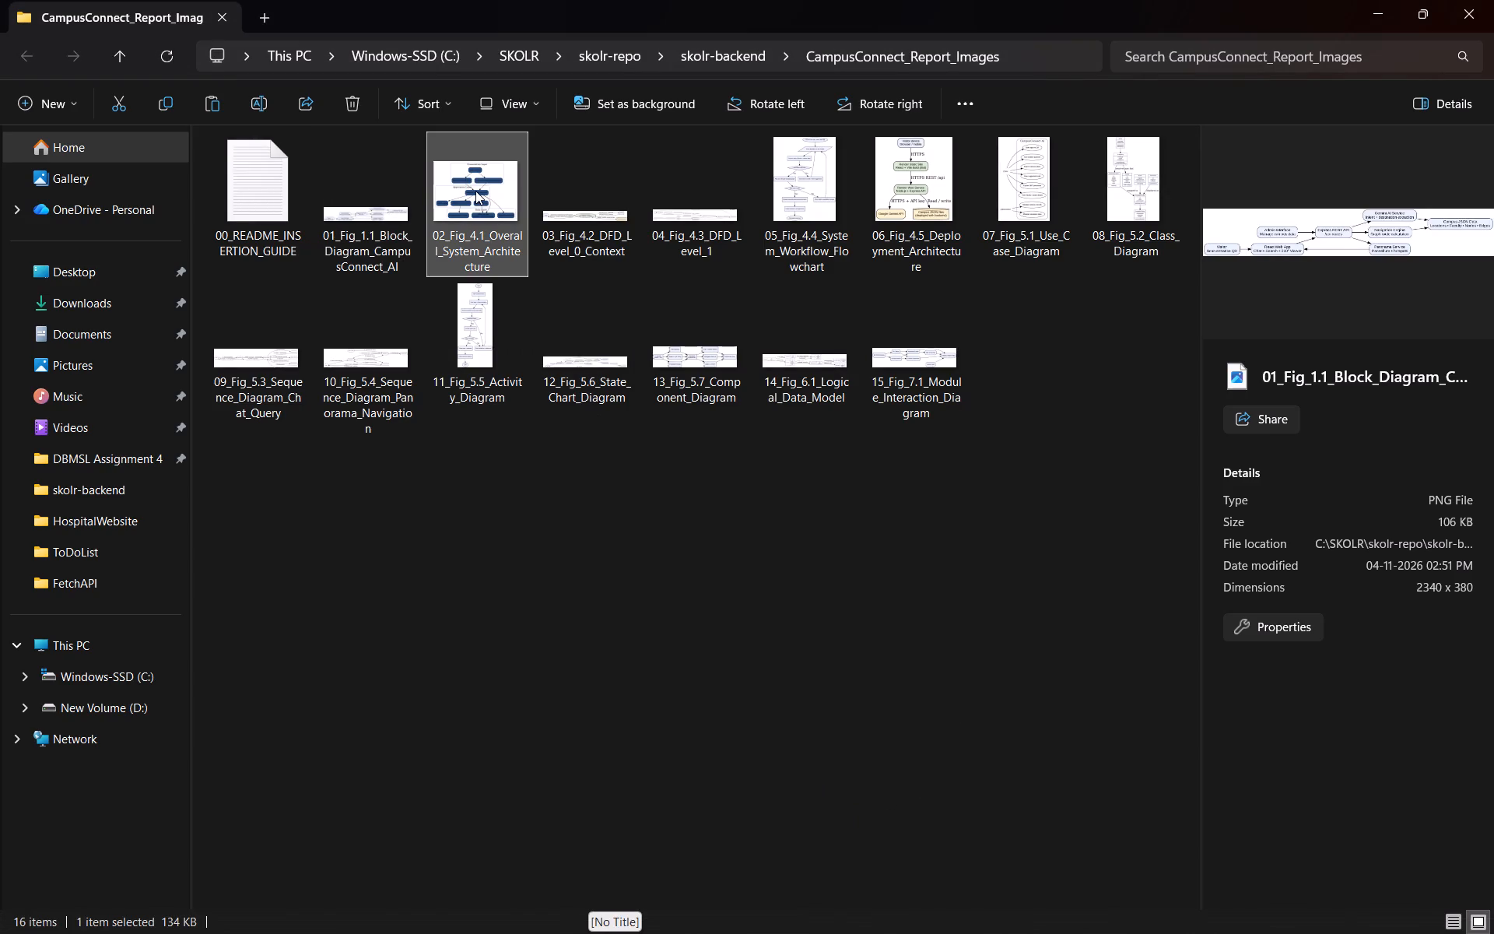
{"action": "key", "text": "ctrl+c"}
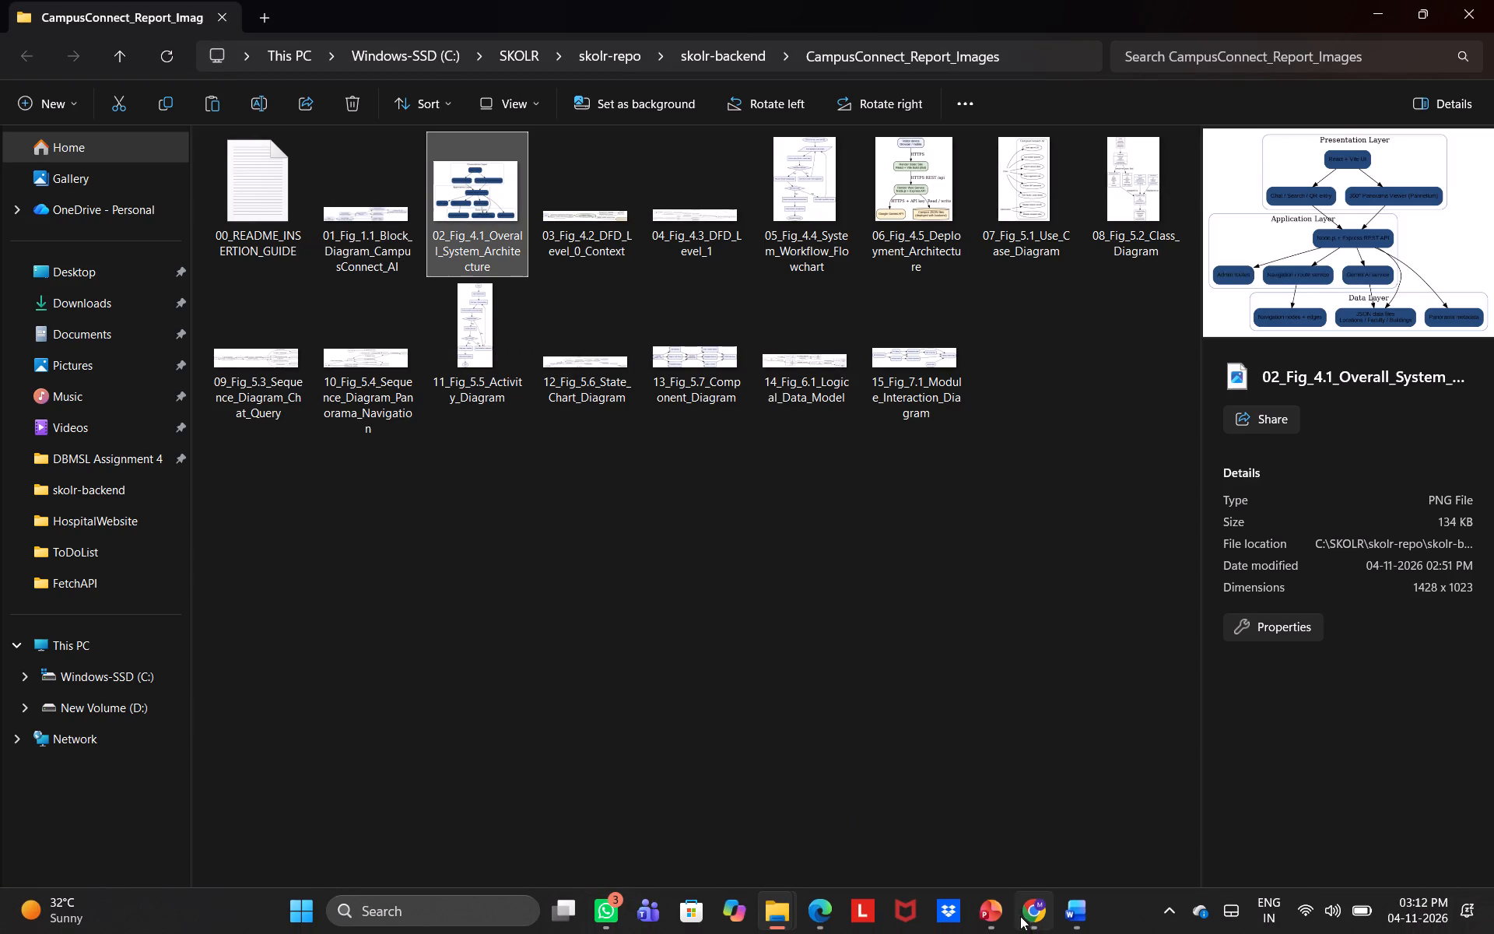
Return to the report in Edge and replace the existing image in section 4.1's Fig. 4.1 box with the copied overall architecture diagram.
{"action": "left_click", "coordinate": [828, 918]}
{"action": "scroll", "coordinate": [881, 569], "scroll_direction": "down", "scroll_amount": 20}
{"action": "scroll", "coordinate": [881, 569], "scroll_direction": "down", "scroll_amount": 1}
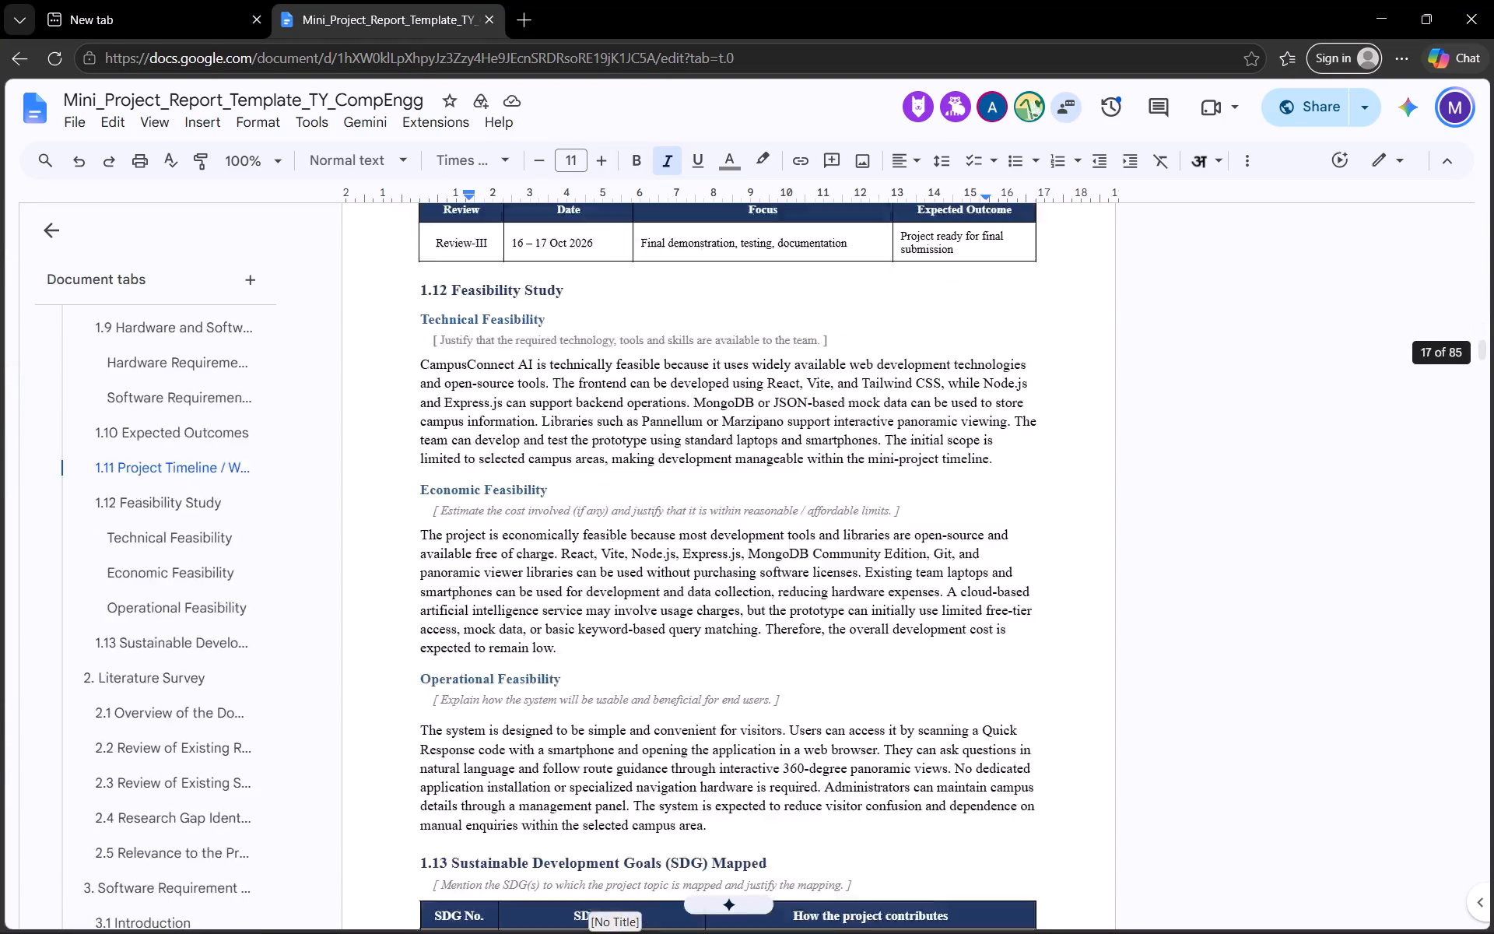
{"action": "scroll", "coordinate": [881, 569], "scroll_direction": "down", "scroll_amount": 17}
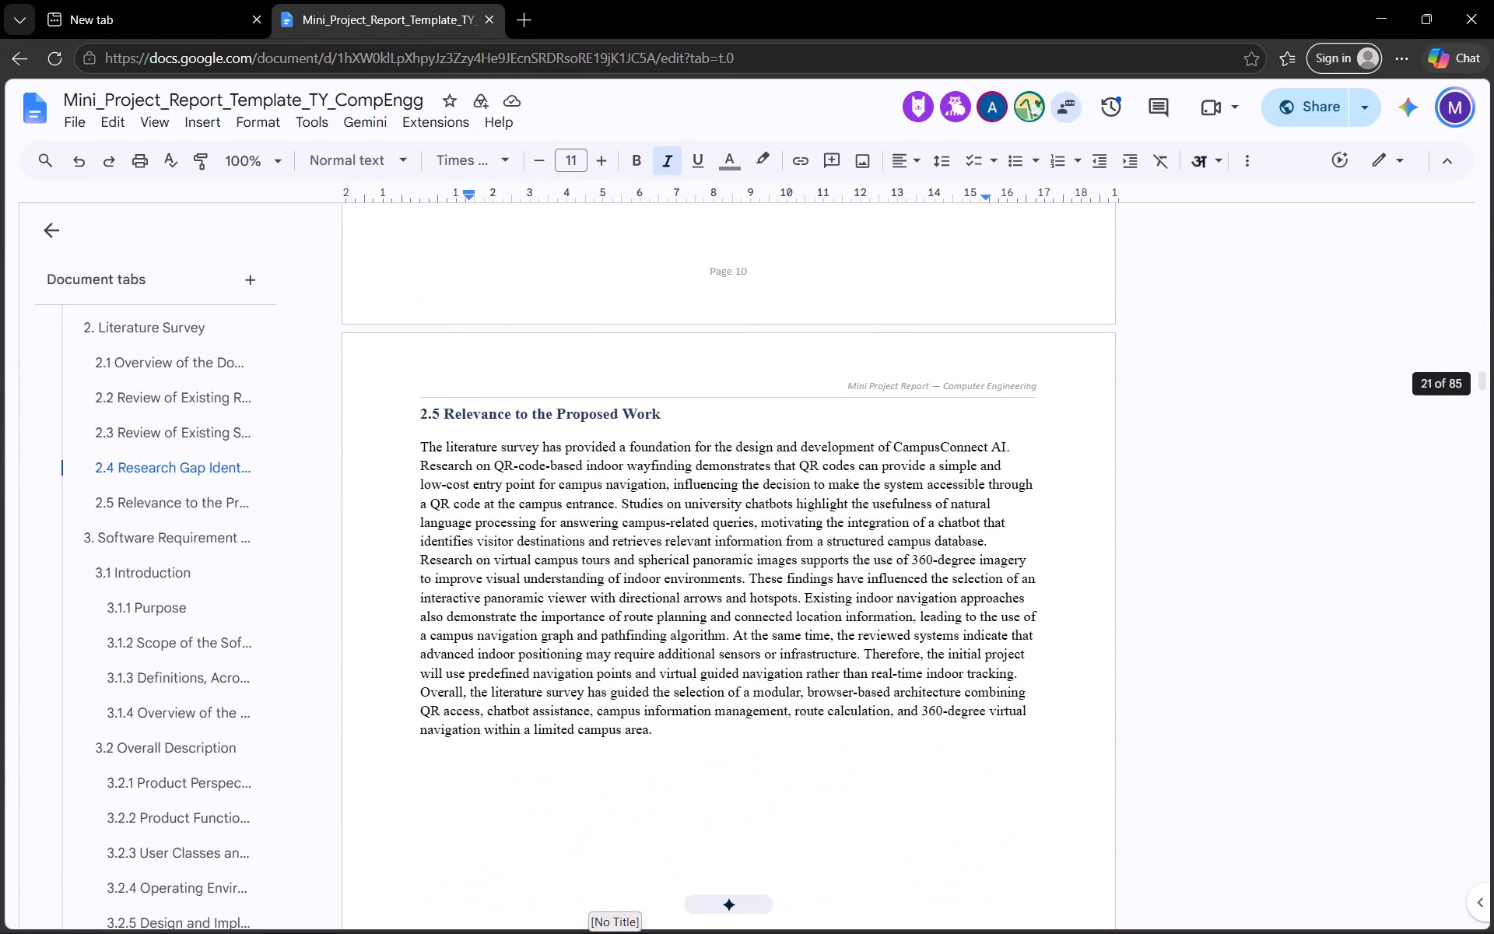
{"action": "scroll", "coordinate": [881, 569], "scroll_direction": "down", "scroll_amount": 11}
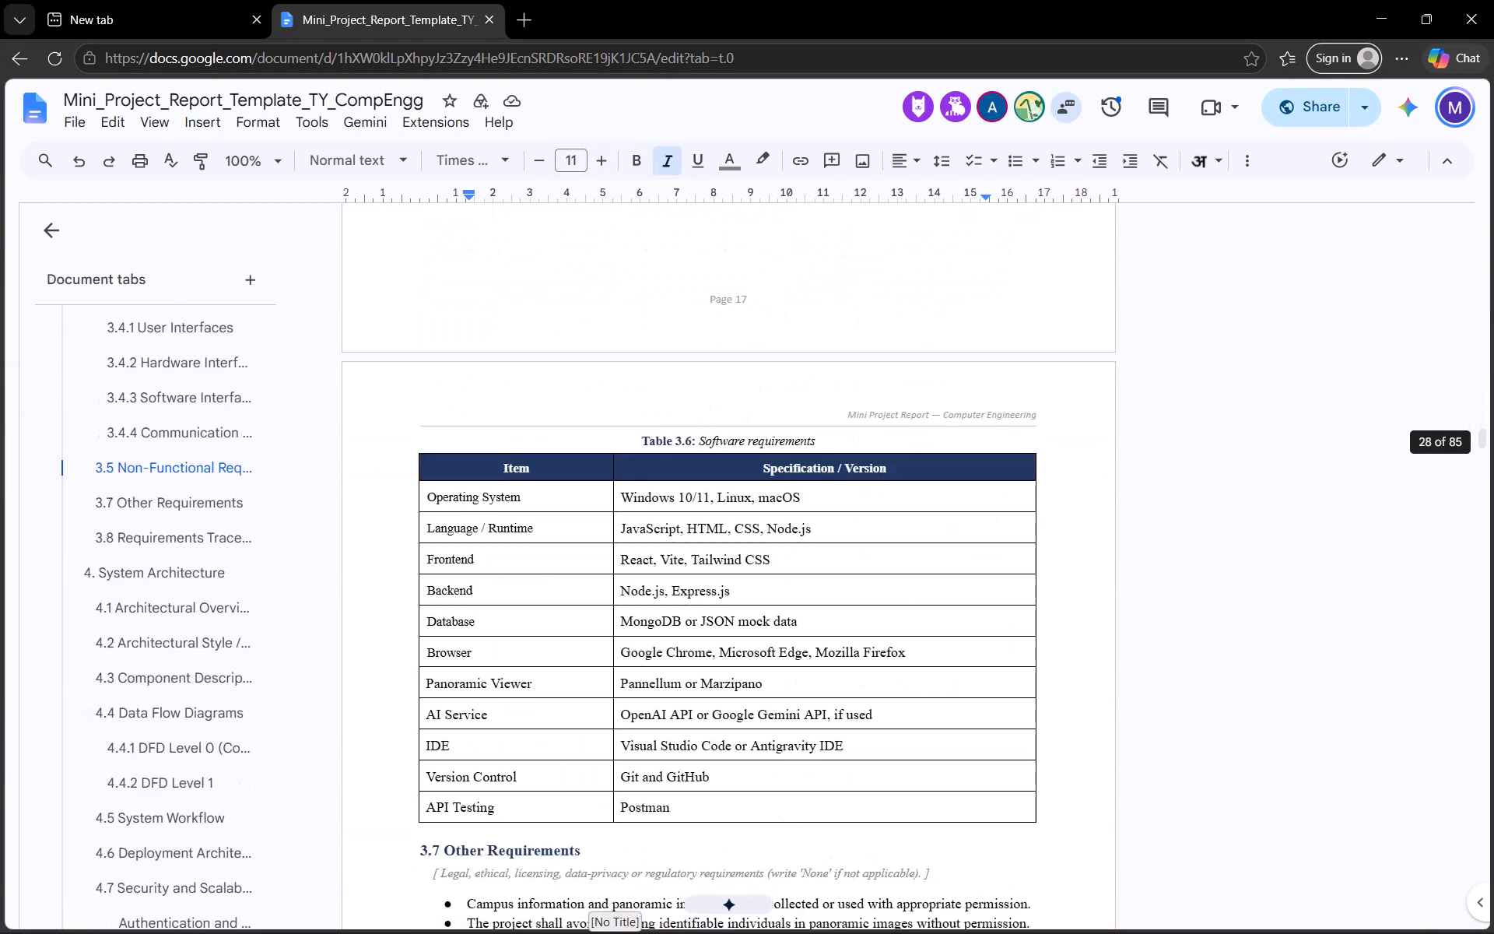
{"action": "scroll", "coordinate": [881, 569], "scroll_direction": "down", "scroll_amount": 7}
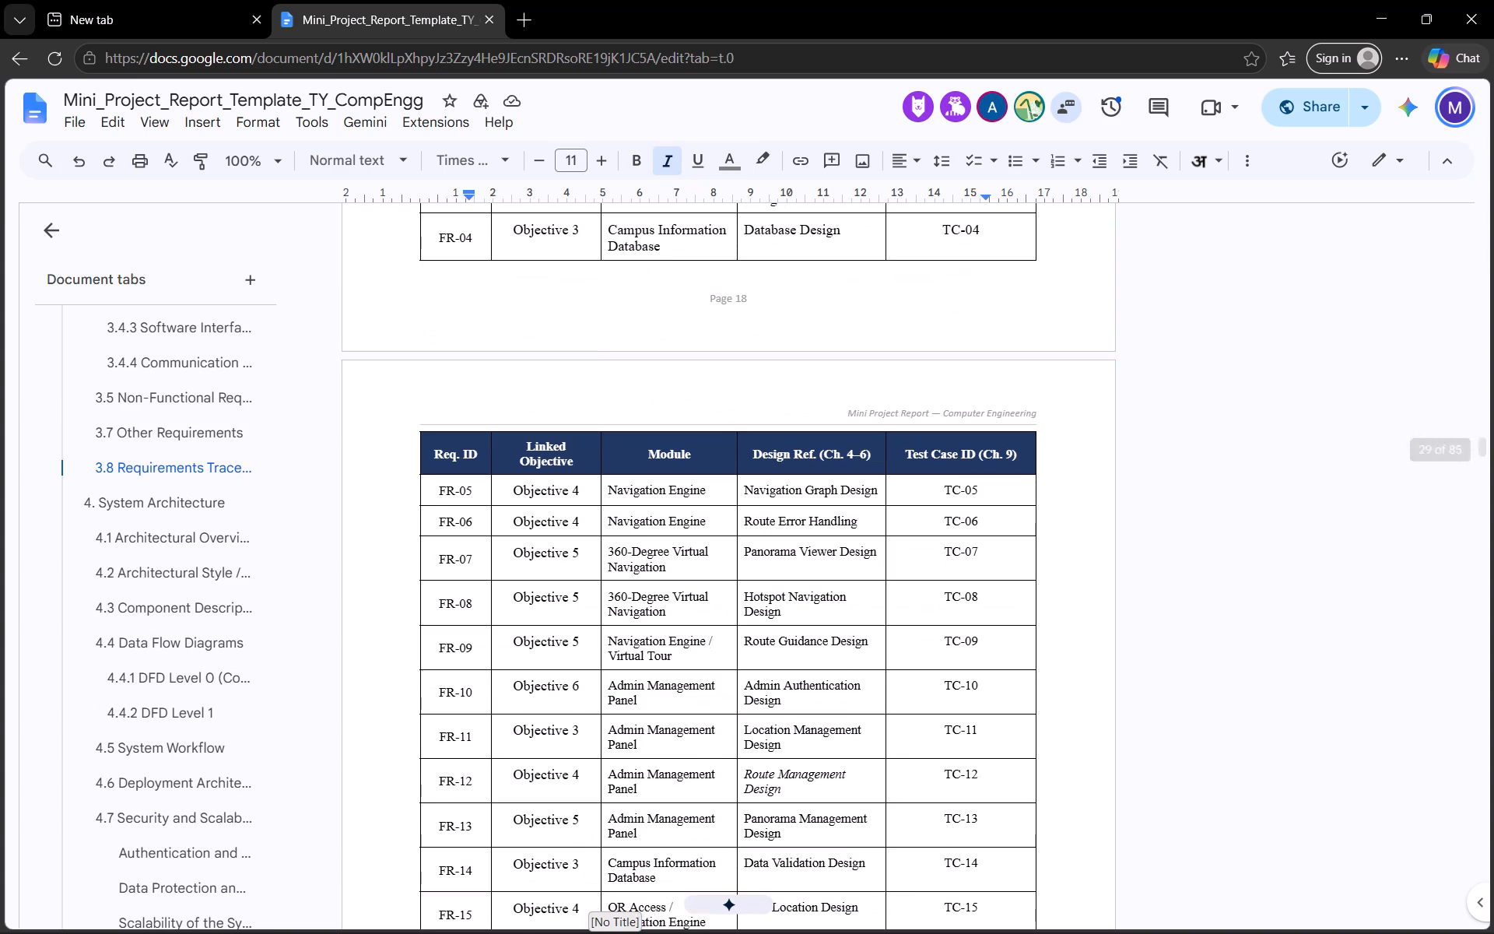
{"action": "scroll", "coordinate": [881, 569], "scroll_direction": "down", "scroll_amount": 3}
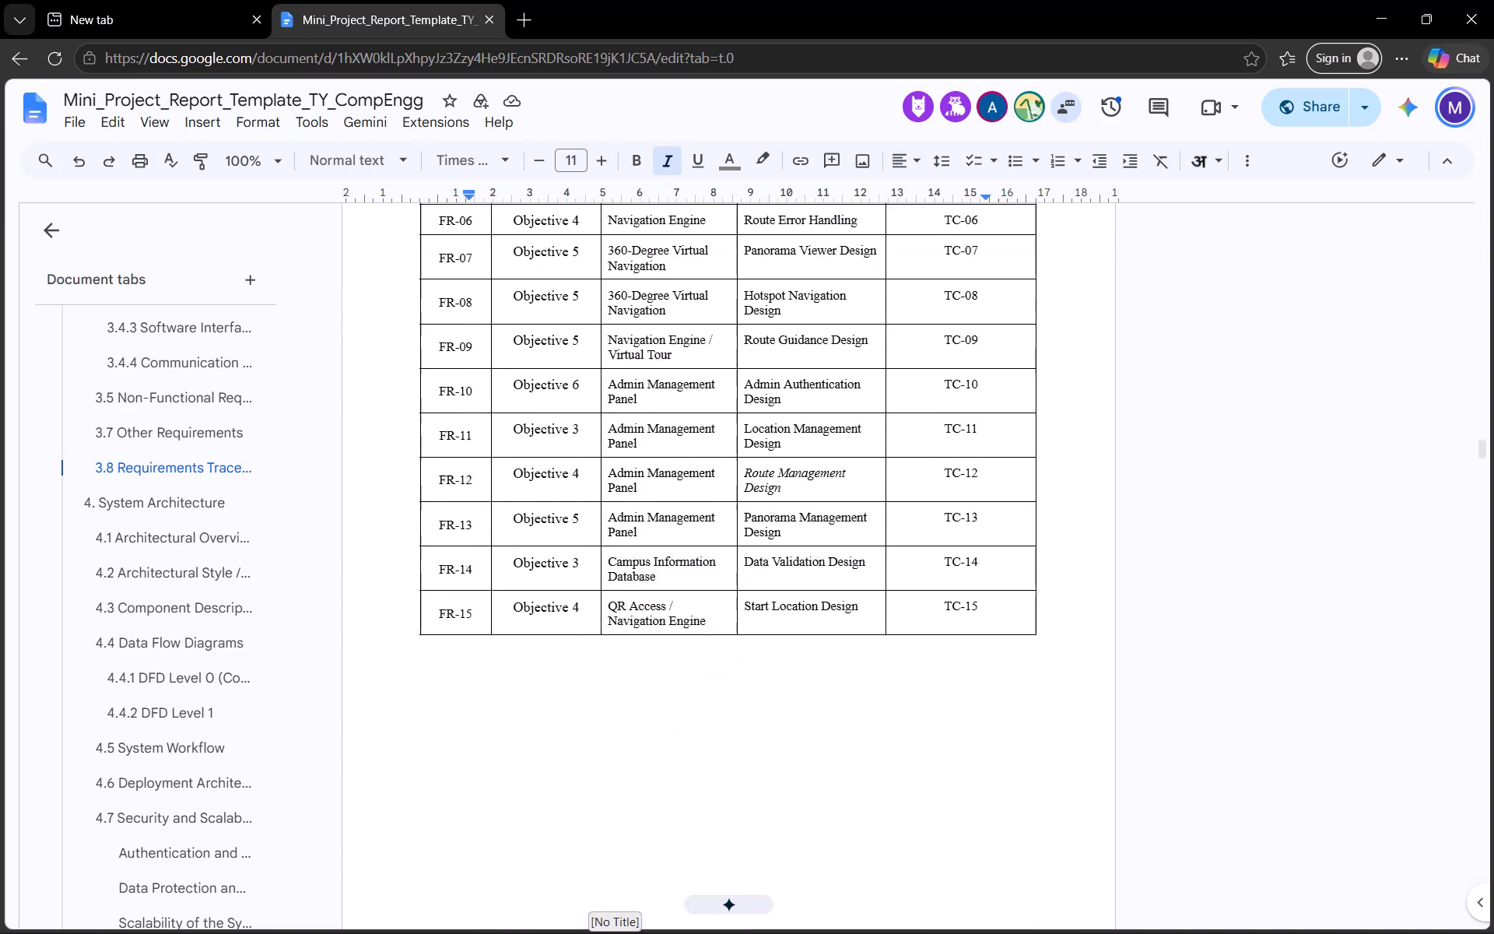
{"action": "scroll", "coordinate": [881, 569], "scroll_direction": "down", "scroll_amount": 9}
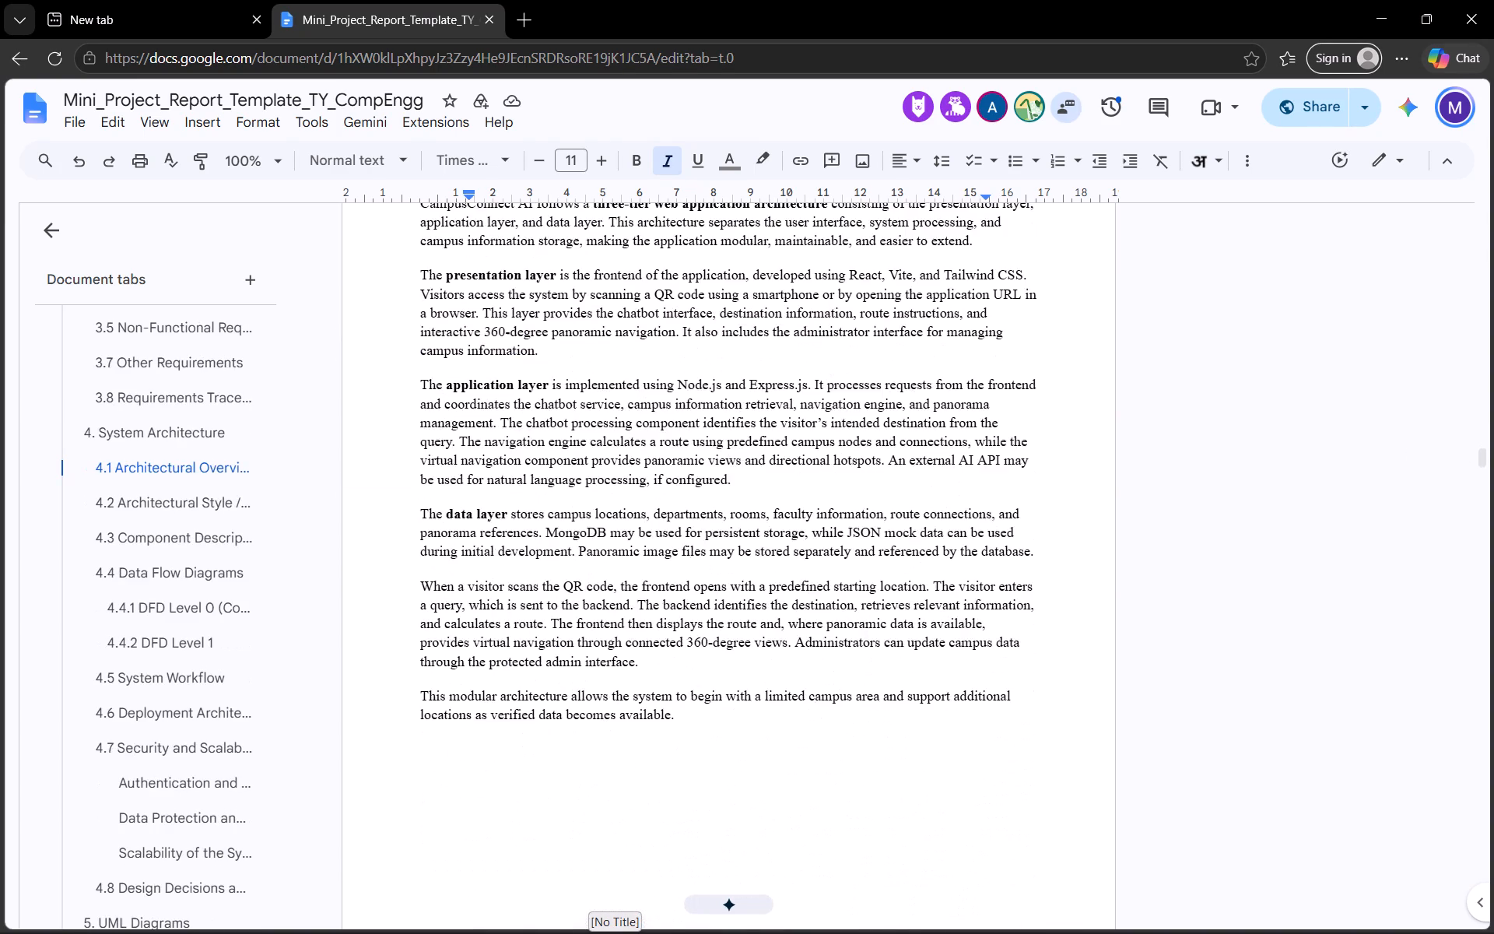
{"action": "scroll", "coordinate": [881, 569], "scroll_direction": "down", "scroll_amount": 5}
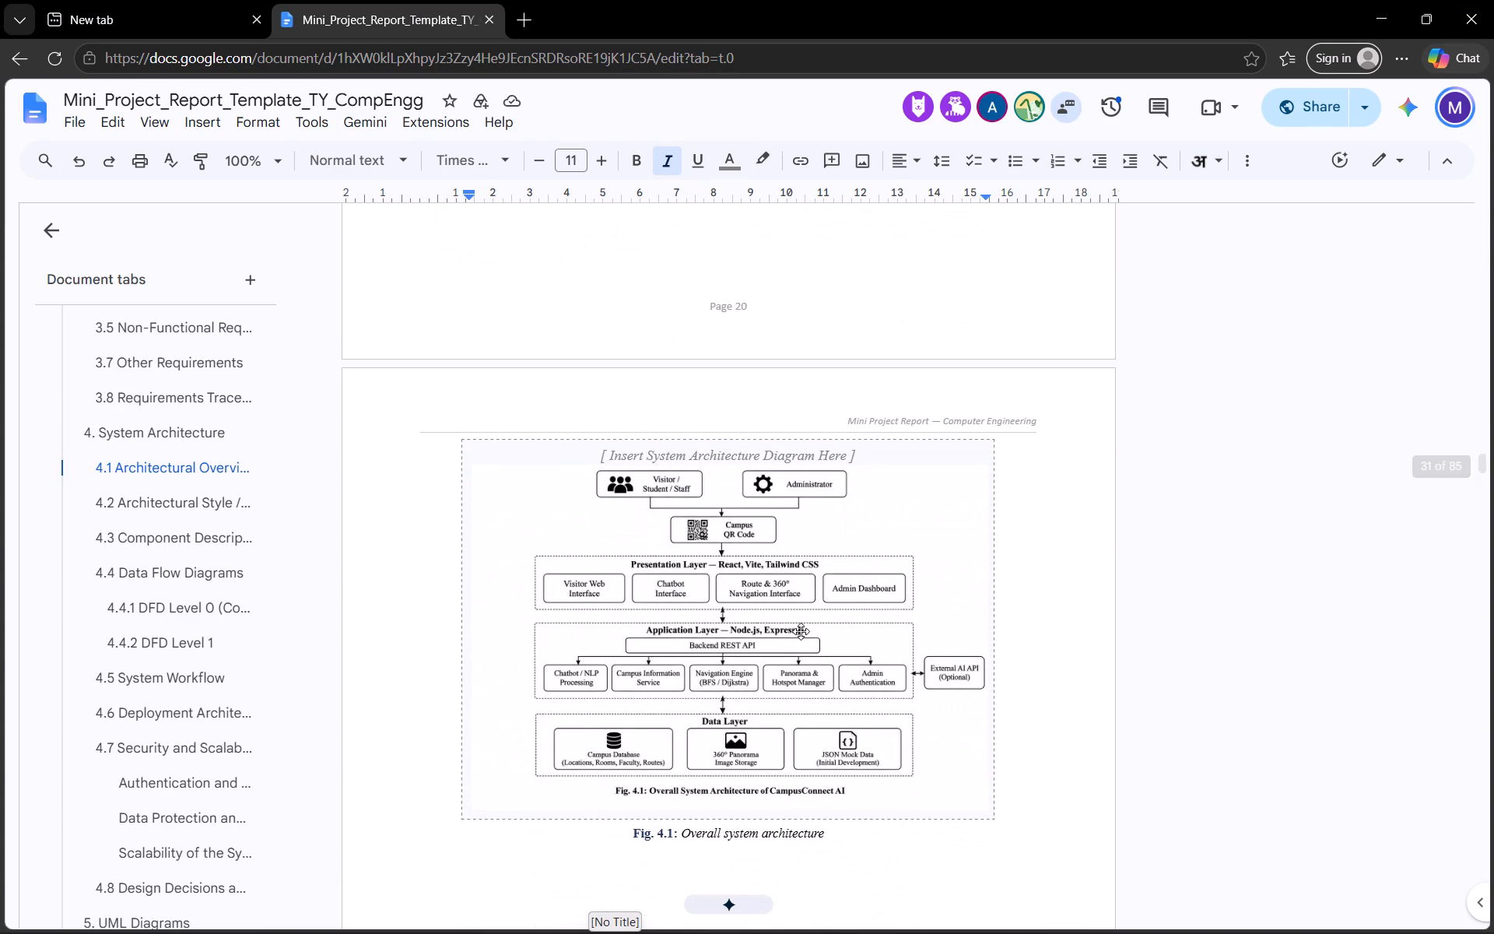
{"action": "left_click", "coordinate": [801, 631]}
{"action": "key", "text": "BackSpace"}
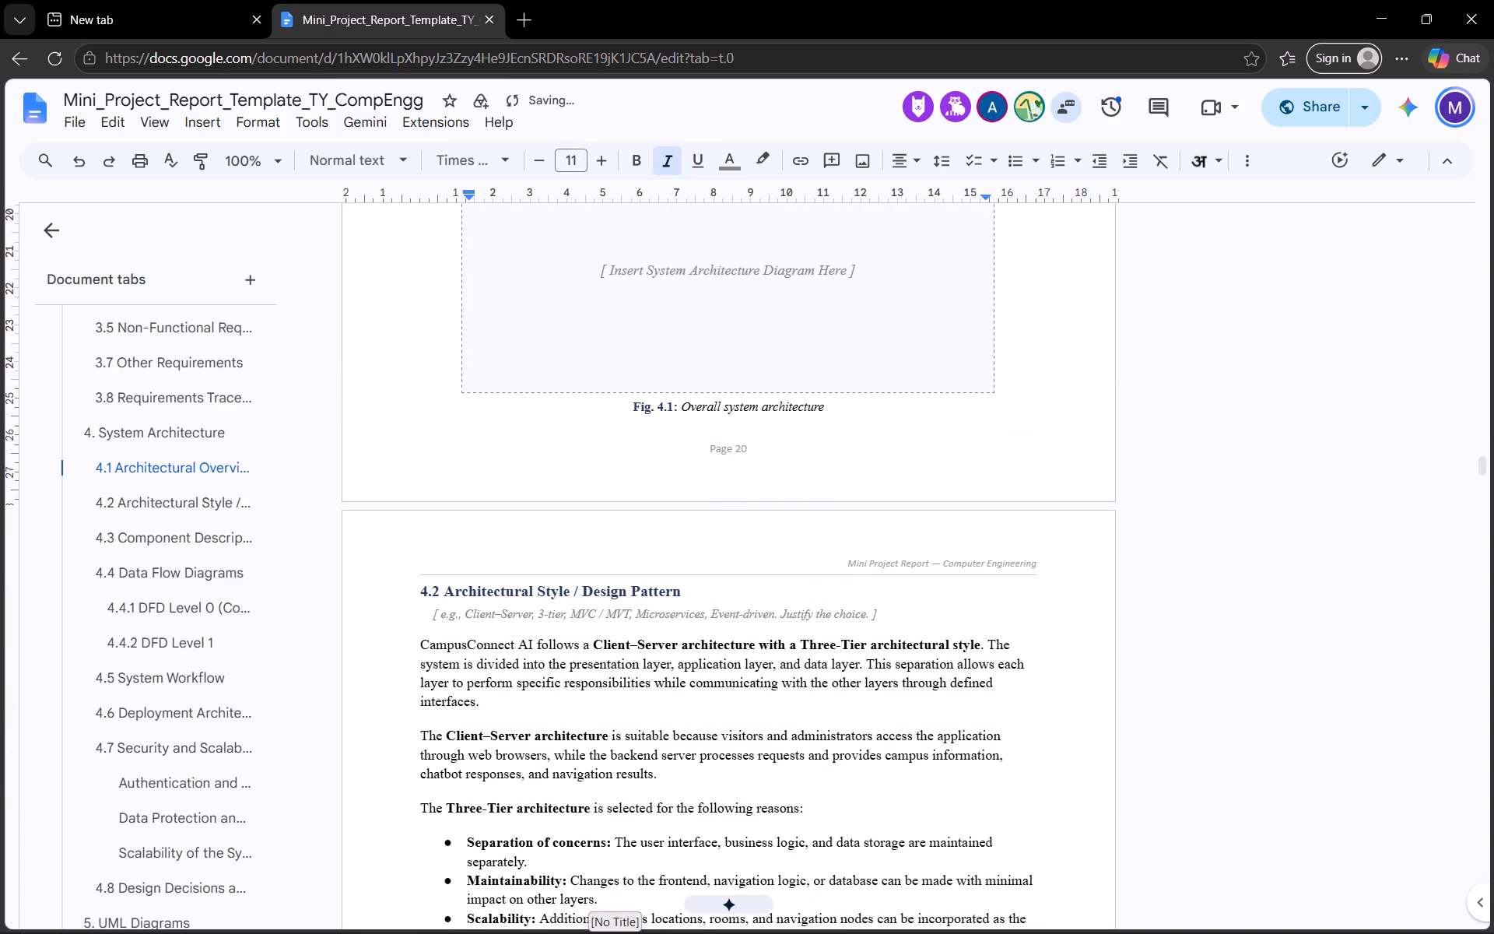
{"action": "key", "text": "ctrl+v"}
{"action": "scroll", "coordinate": [801, 631], "scroll_direction": "up", "scroll_amount": 6}
{"action": "scroll", "coordinate": [801, 631], "scroll_direction": "down", "scroll_amount": 1}
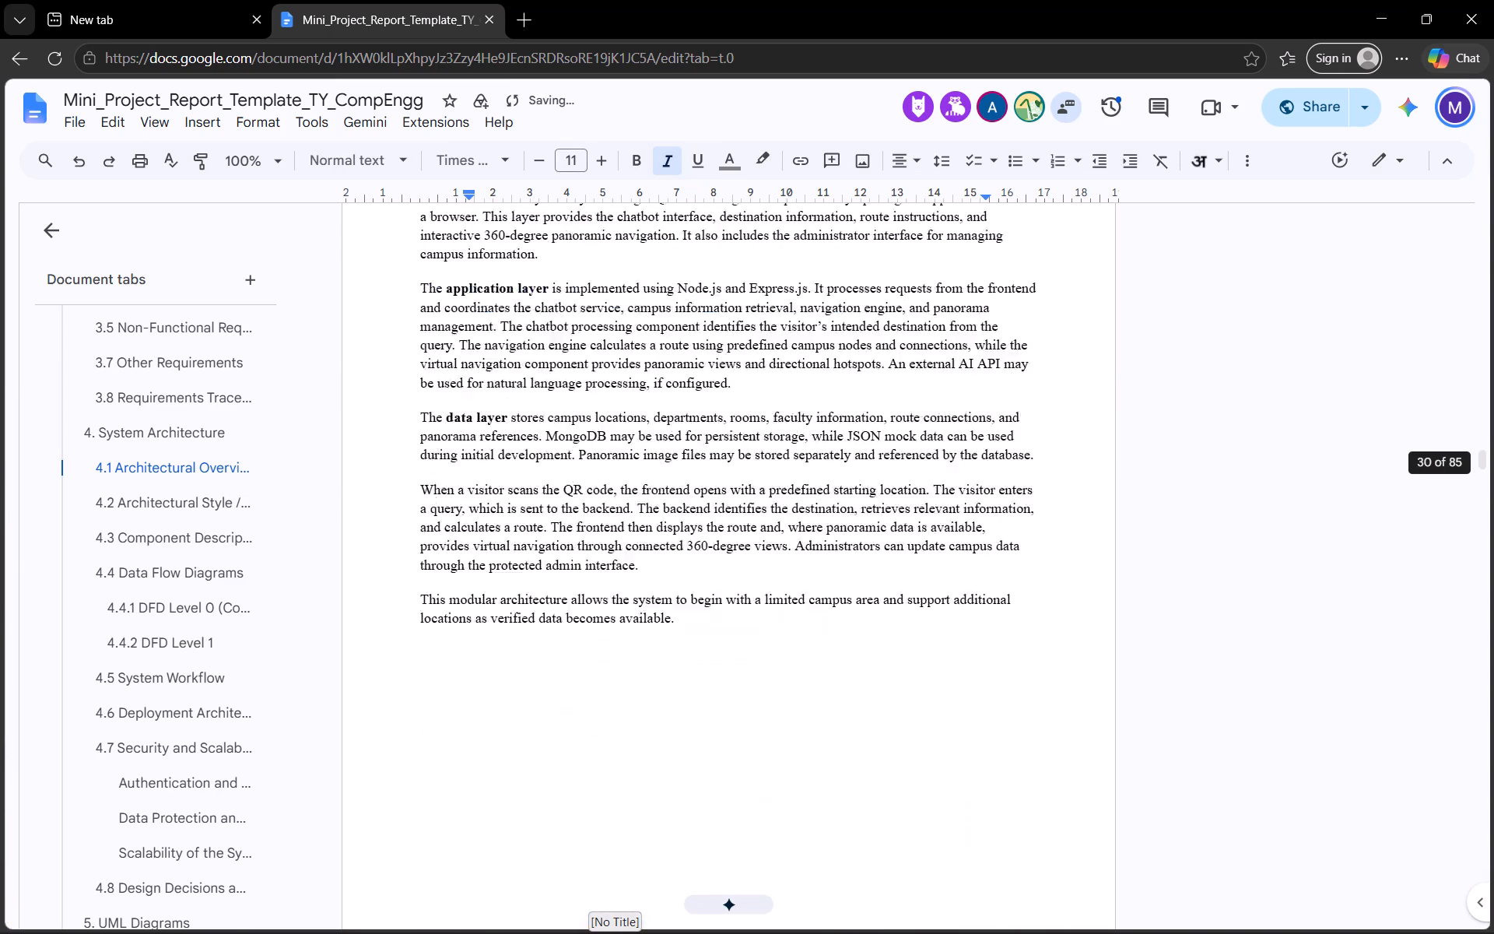
Delete the placeholder text "[ Insert System Architecture Diagram Here ]" above the architecture diagram in the Fig. 4.1 box.
{"action": "scroll", "coordinate": [801, 631], "scroll_direction": "down", "scroll_amount": 1}
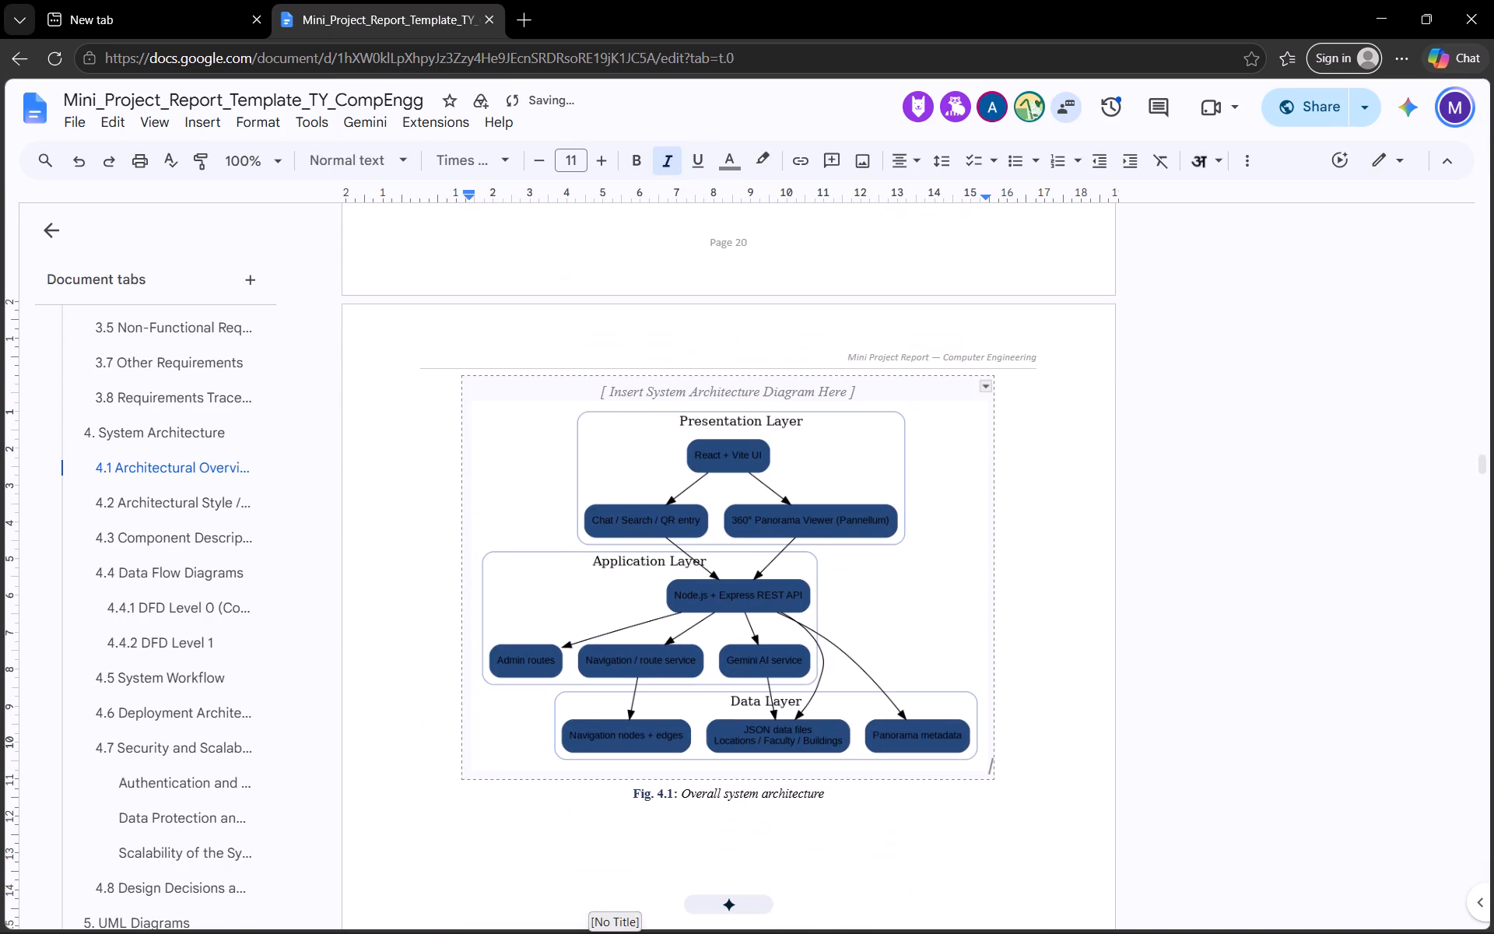
{"action": "scroll", "coordinate": [801, 631], "scroll_direction": "down", "scroll_amount": 1}
{"action": "left_click_drag", "start_coordinate": [865, 392], "coordinate": [658, 388]}
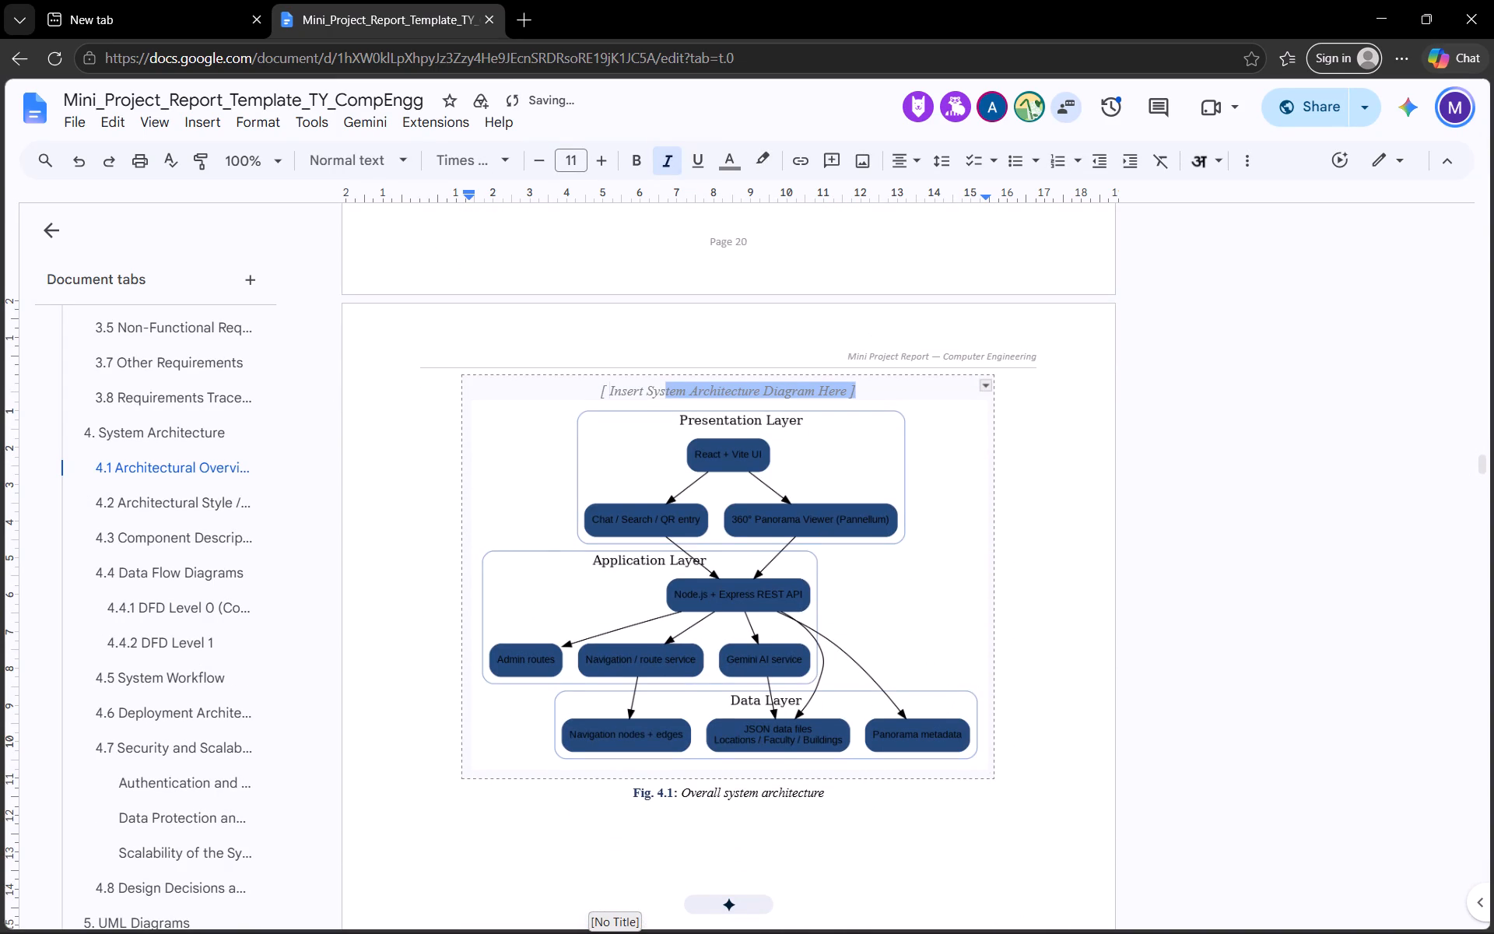
{"action": "left_click_drag", "start_coordinate": [658, 388], "coordinate": [581, 392]}
{"action": "key", "text": "BackSpace"}
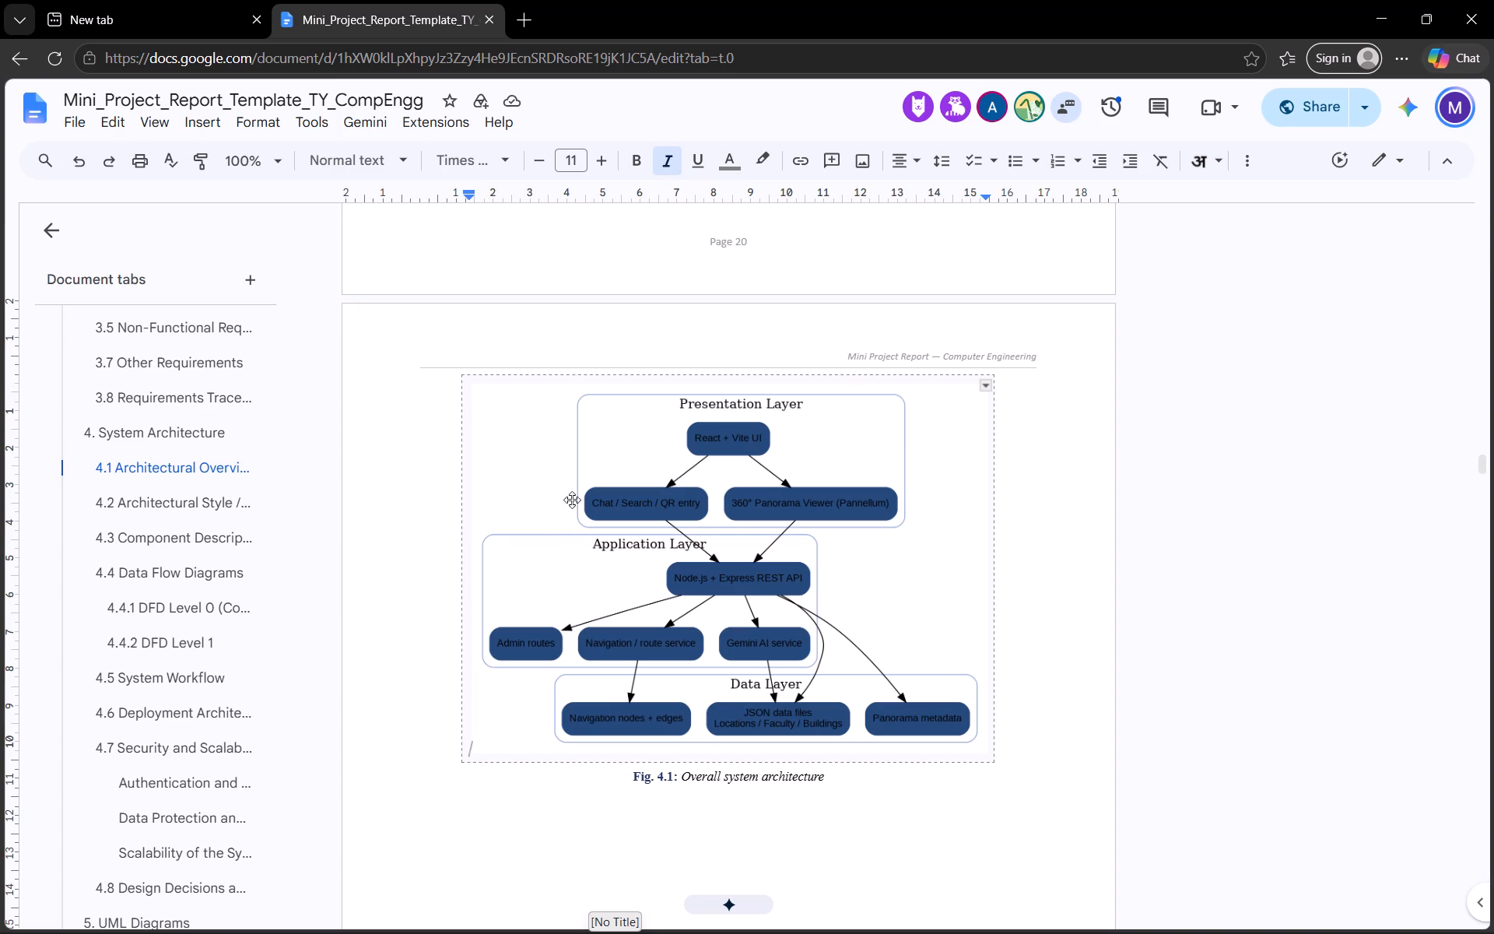
Arrange the report in Edge side by side with the CampusConnect_Report_Images folder in File Explorer.
{"action": "scroll", "coordinate": [555, 547], "scroll_direction": "down", "scroll_amount": 8}
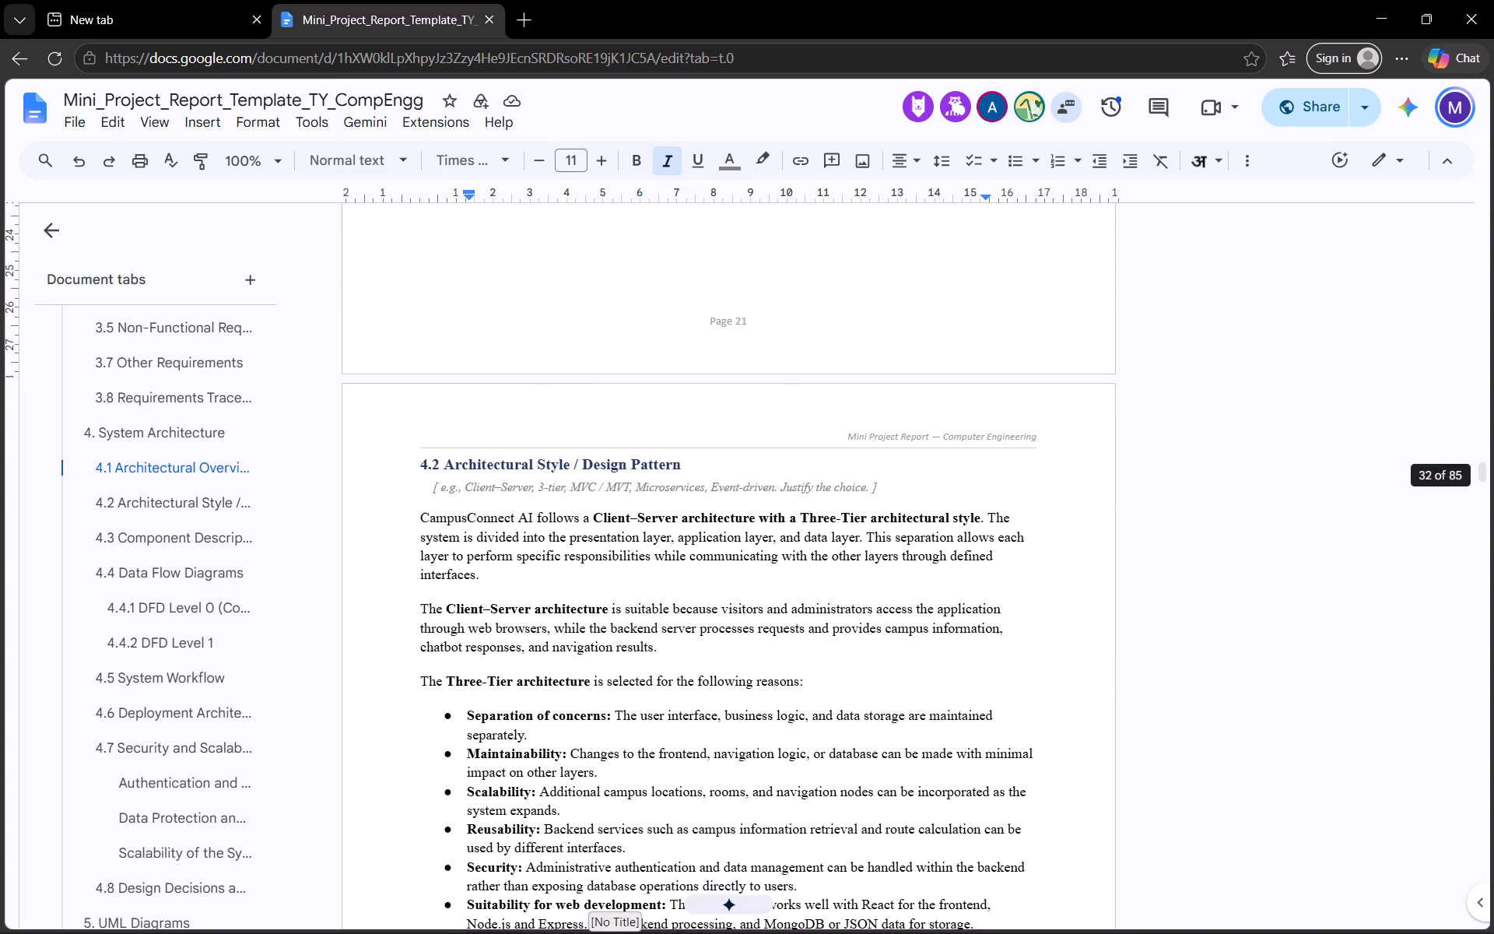
{"action": "key", "text": "super+Left"}
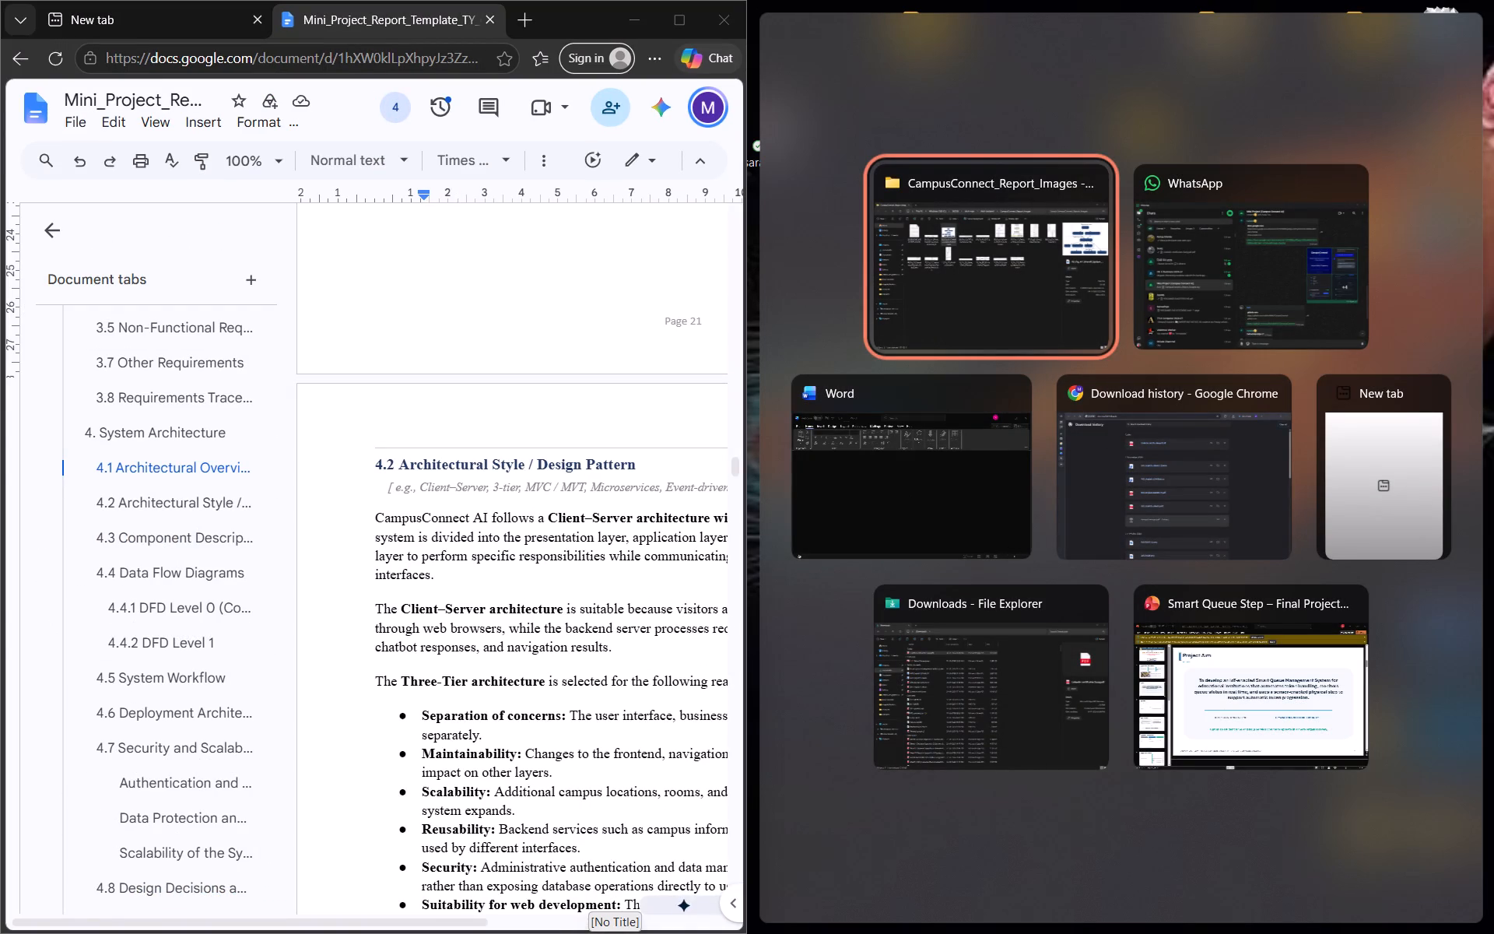
{"action": "scroll", "coordinate": [378, 427], "scroll_direction": "left", "scroll_amount": 3}
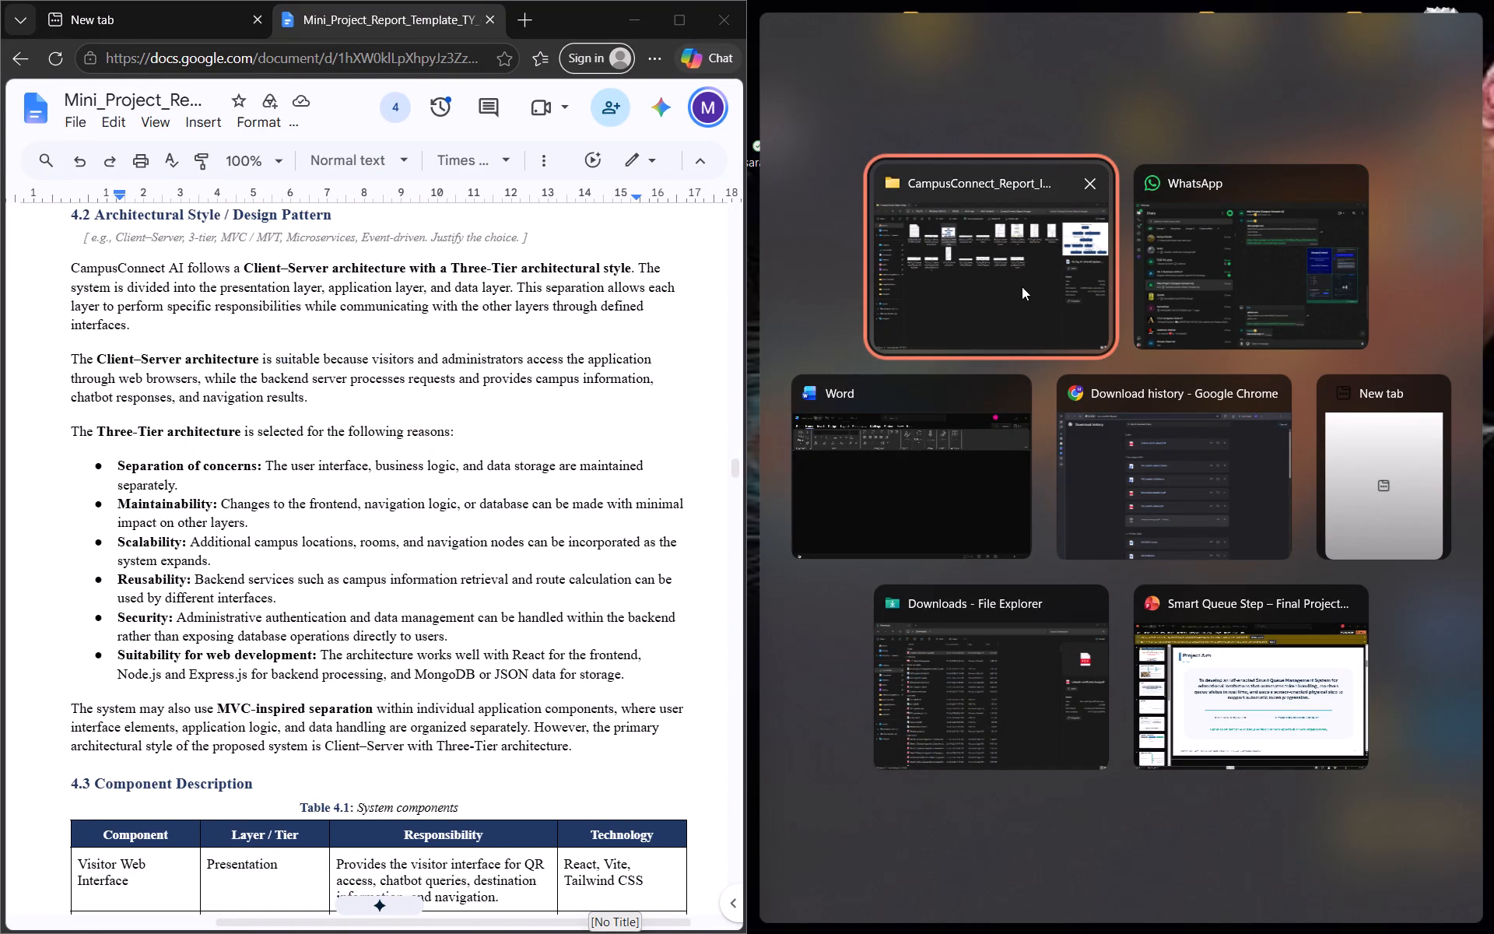
{"action": "left_click", "coordinate": [1022, 286]}
Copy the image 03_Fig_4.2_DFD_Level_0_Context from the CampusConnect_Report_Images folder.
{"action": "left_click", "coordinate": [1104, 371]}
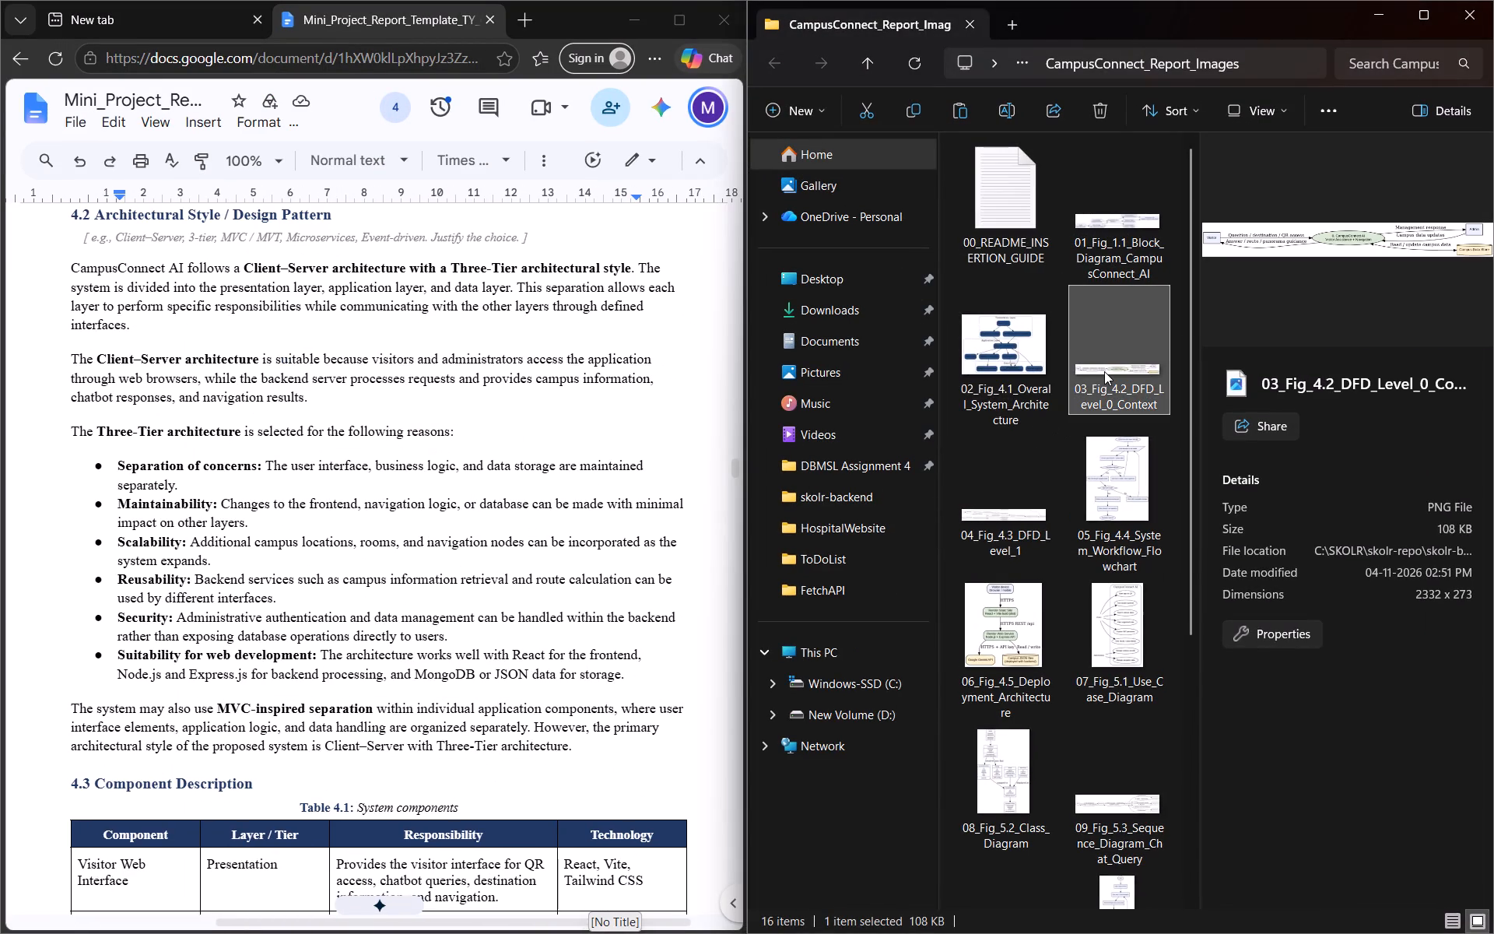
{"action": "right_click", "coordinate": [1104, 371]}
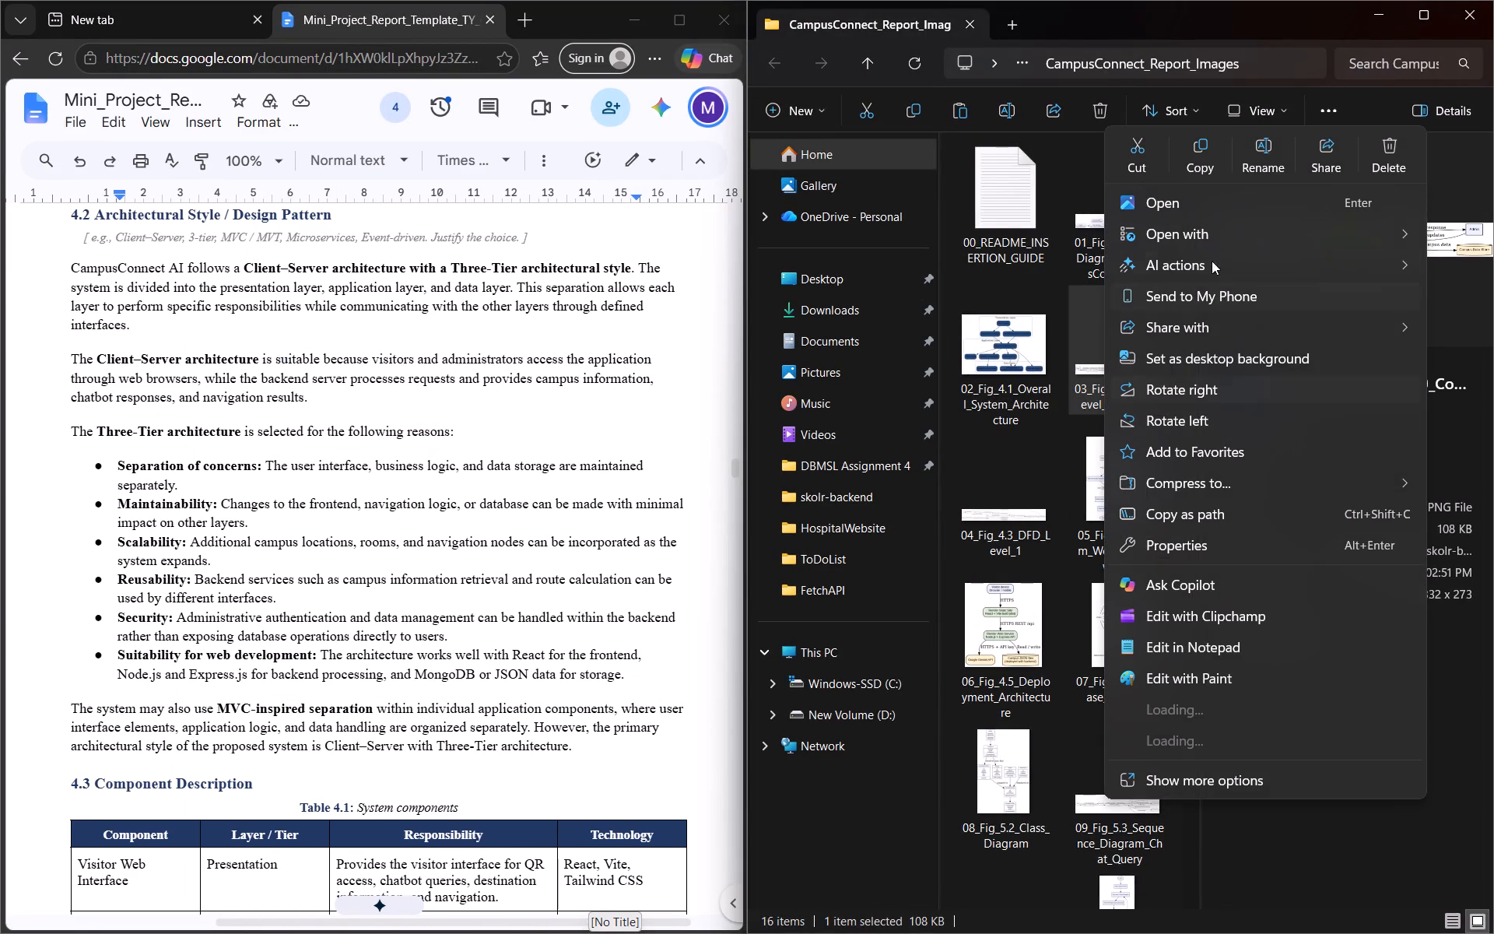
{"action": "left_click", "coordinate": [1201, 175]}
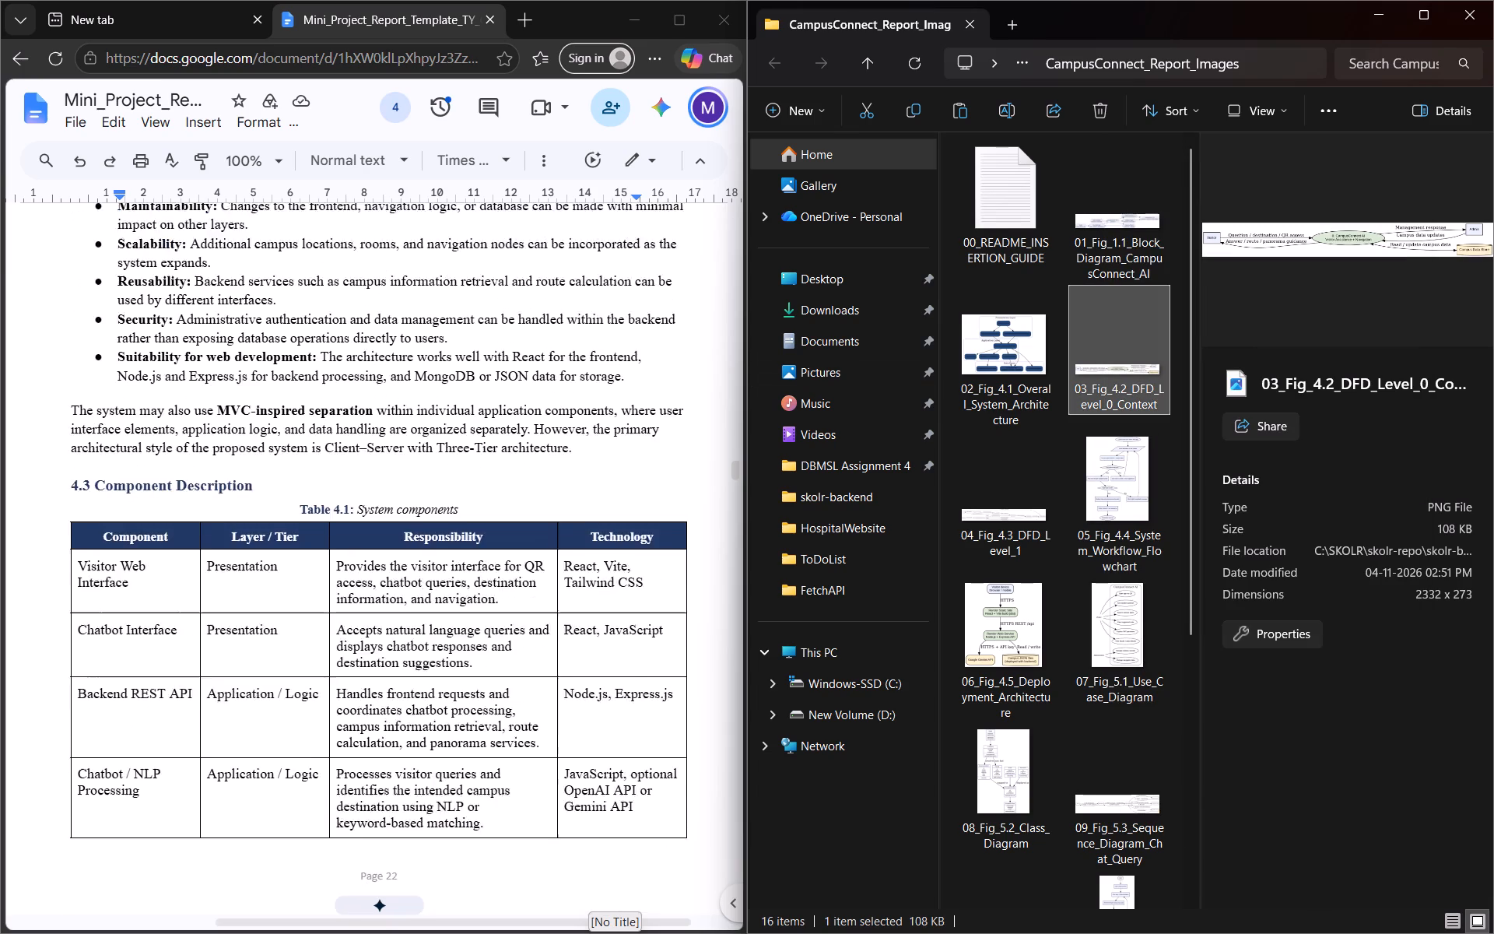
Replace the bracketed hint line under the heading 4.2 Architectural Style / Design Pattern with the copied DFD level 0 image.
{"action": "scroll", "coordinate": [447, 586], "scroll_direction": "up", "scroll_amount": 1}
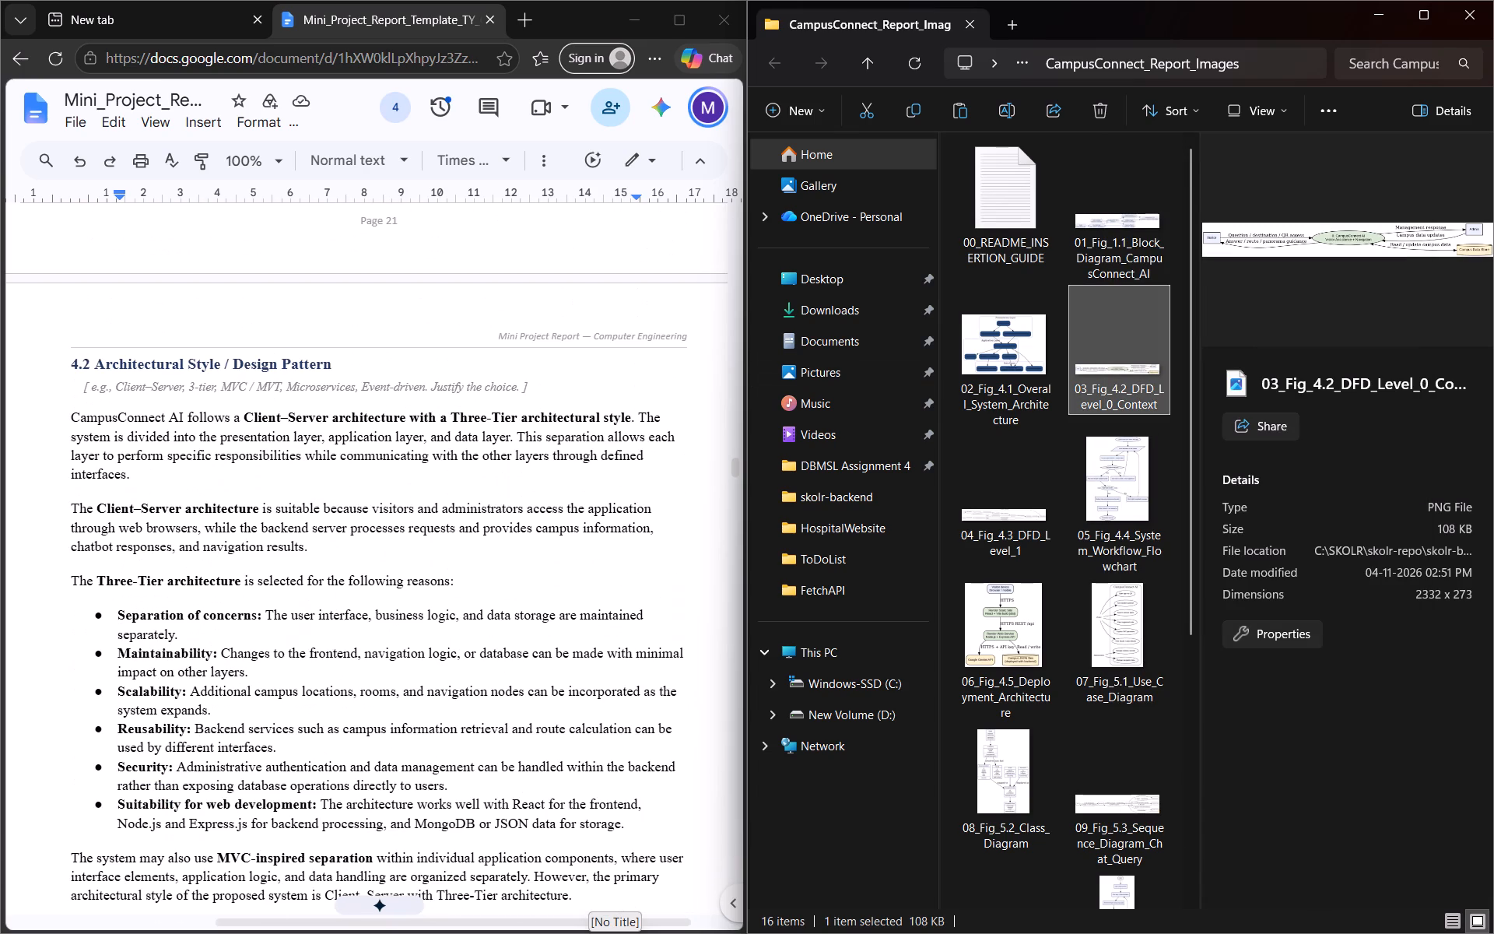
{"action": "scroll", "coordinate": [447, 586], "scroll_direction": "down", "scroll_amount": 3}
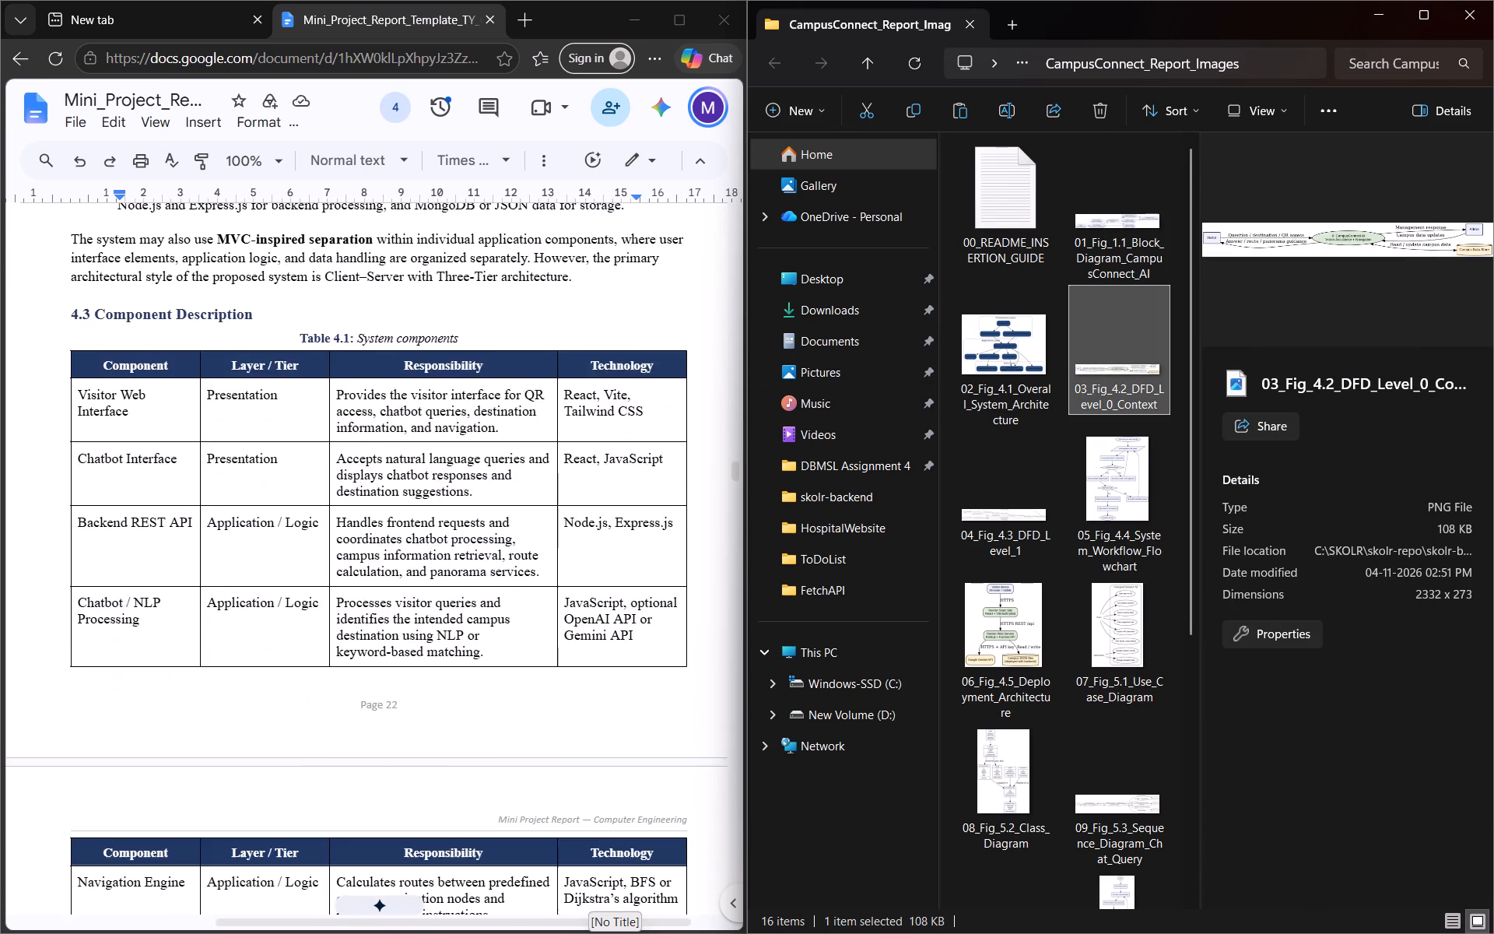
{"action": "scroll", "coordinate": [447, 586], "scroll_direction": "down", "scroll_amount": 1}
{"action": "scroll", "coordinate": [447, 586], "scroll_direction": "up", "scroll_amount": 3}
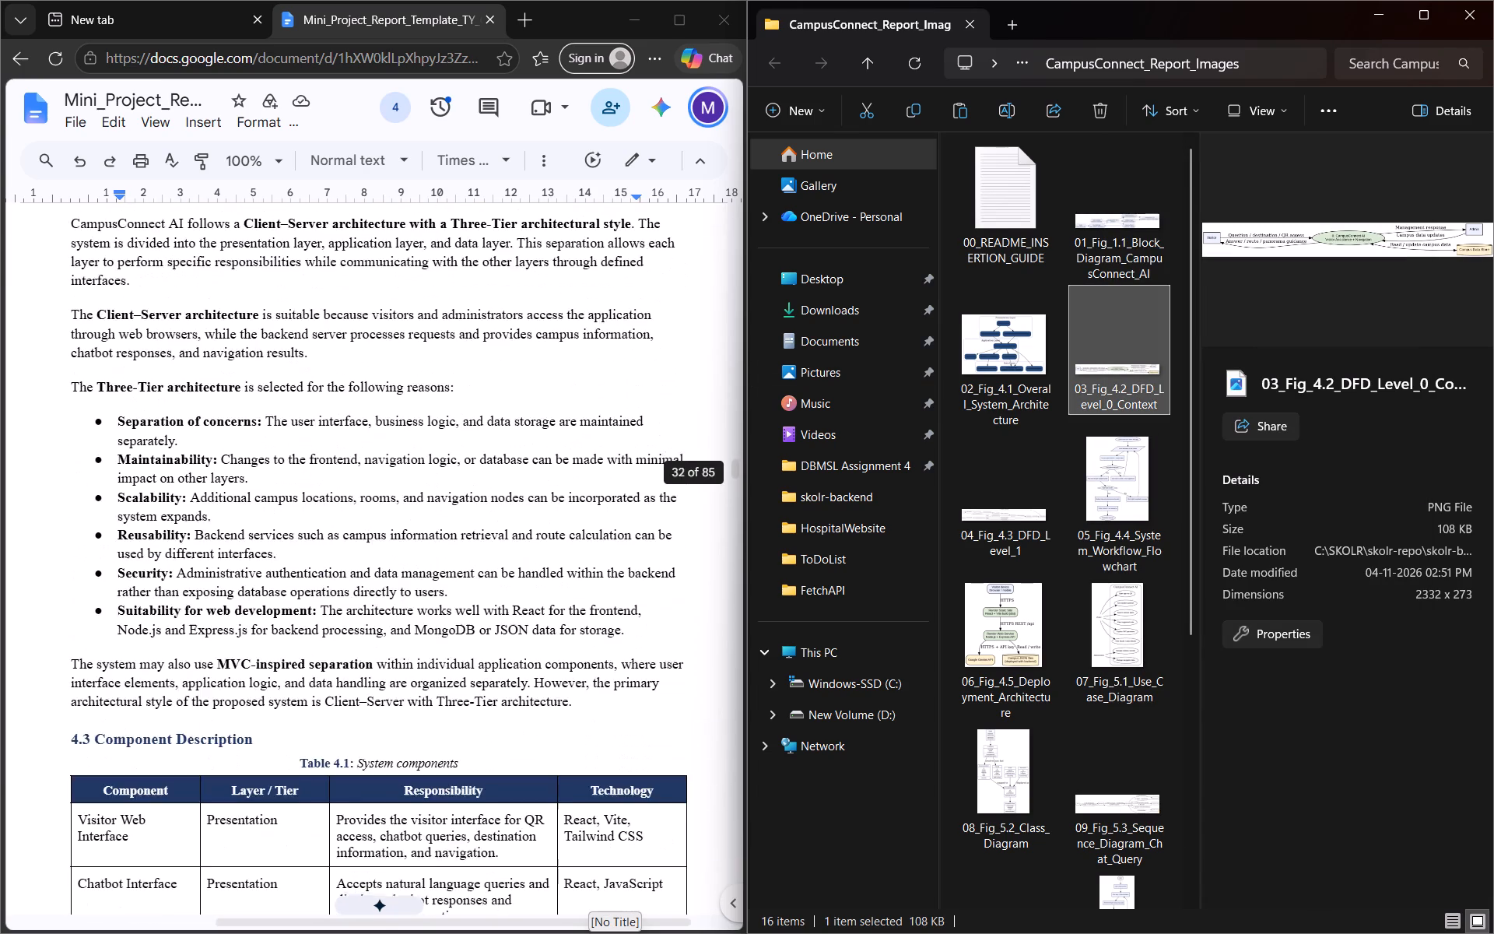
{"action": "scroll", "coordinate": [447, 586], "scroll_direction": "up", "scroll_amount": 2}
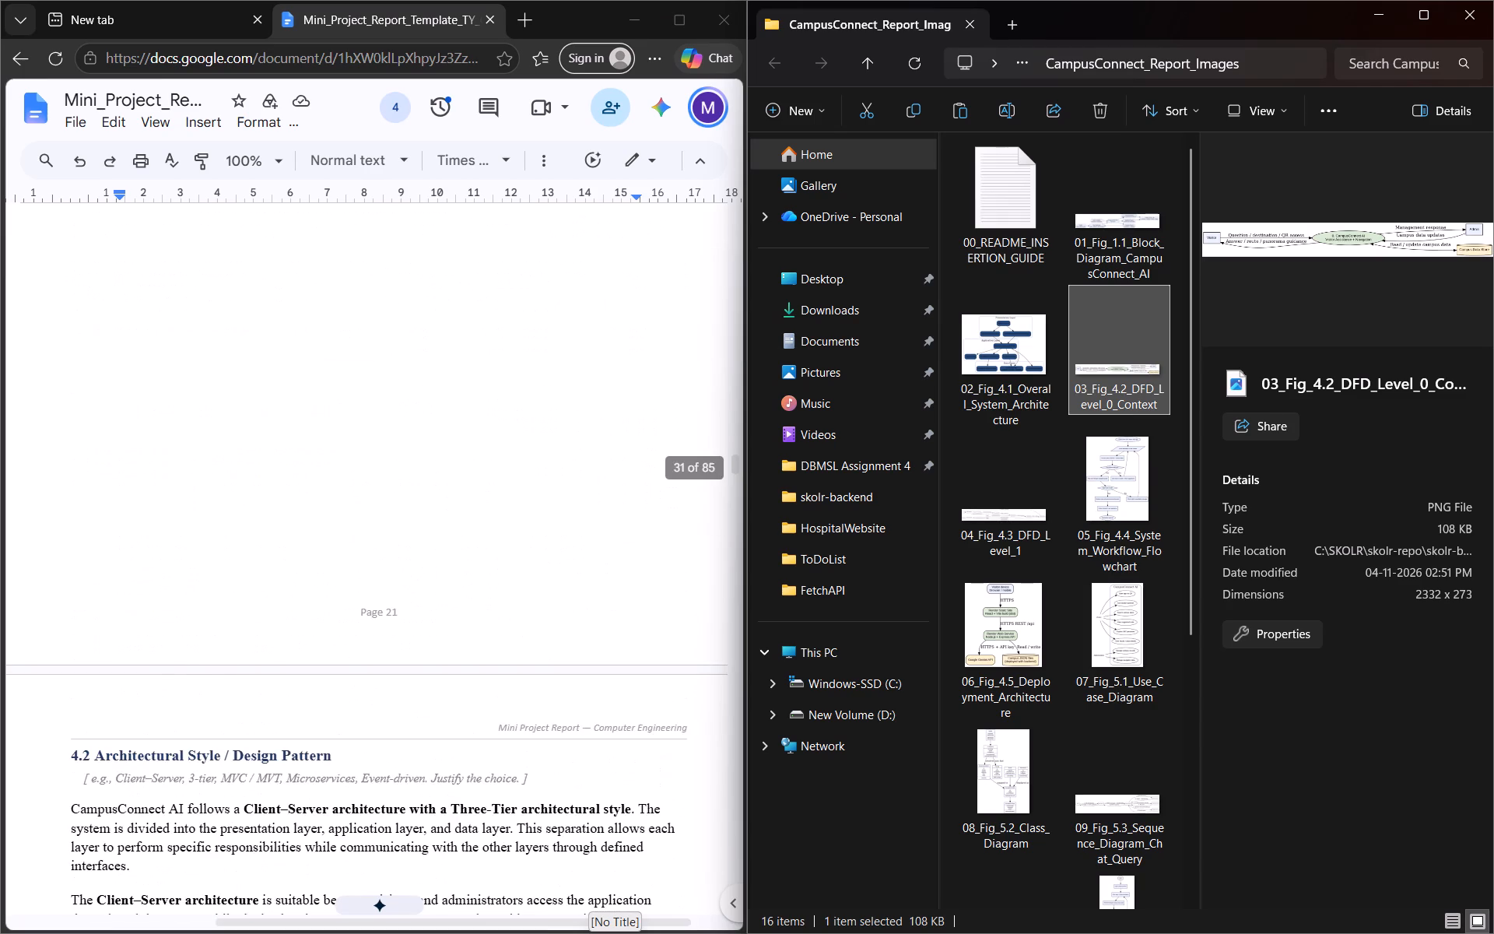
{"action": "left_click_drag", "start_coordinate": [546, 384], "coordinate": [503, 381]}
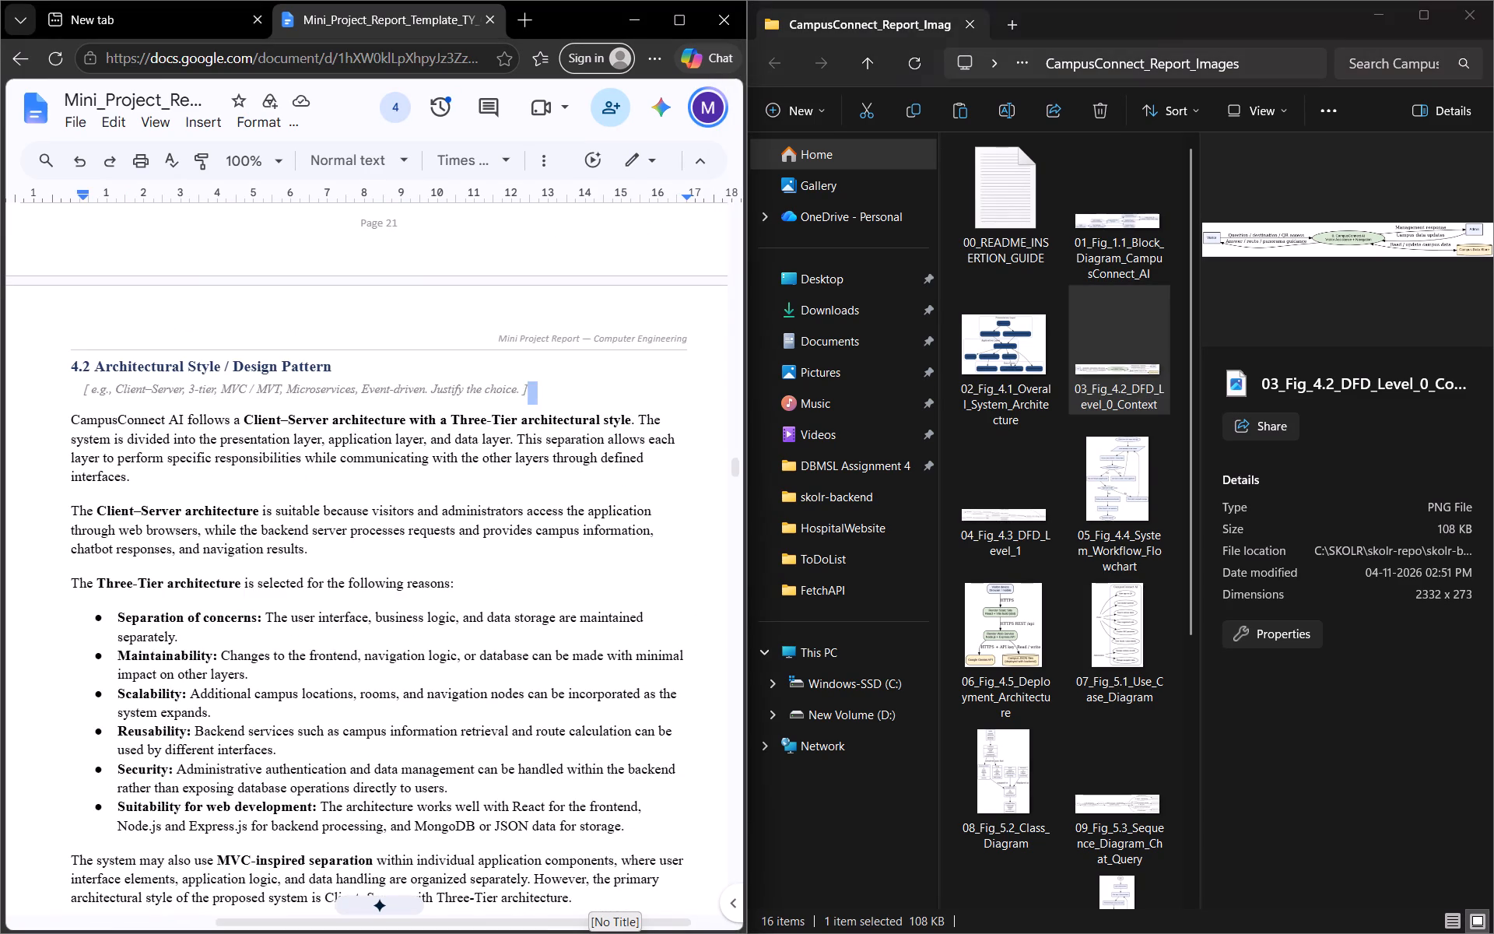
{"action": "left_click_drag", "start_coordinate": [503, 381], "coordinate": [78, 402]}
{"action": "key", "text": "ctrl+v"}
{"action": "left_click", "coordinate": [78, 402], "text": "ctrl"}
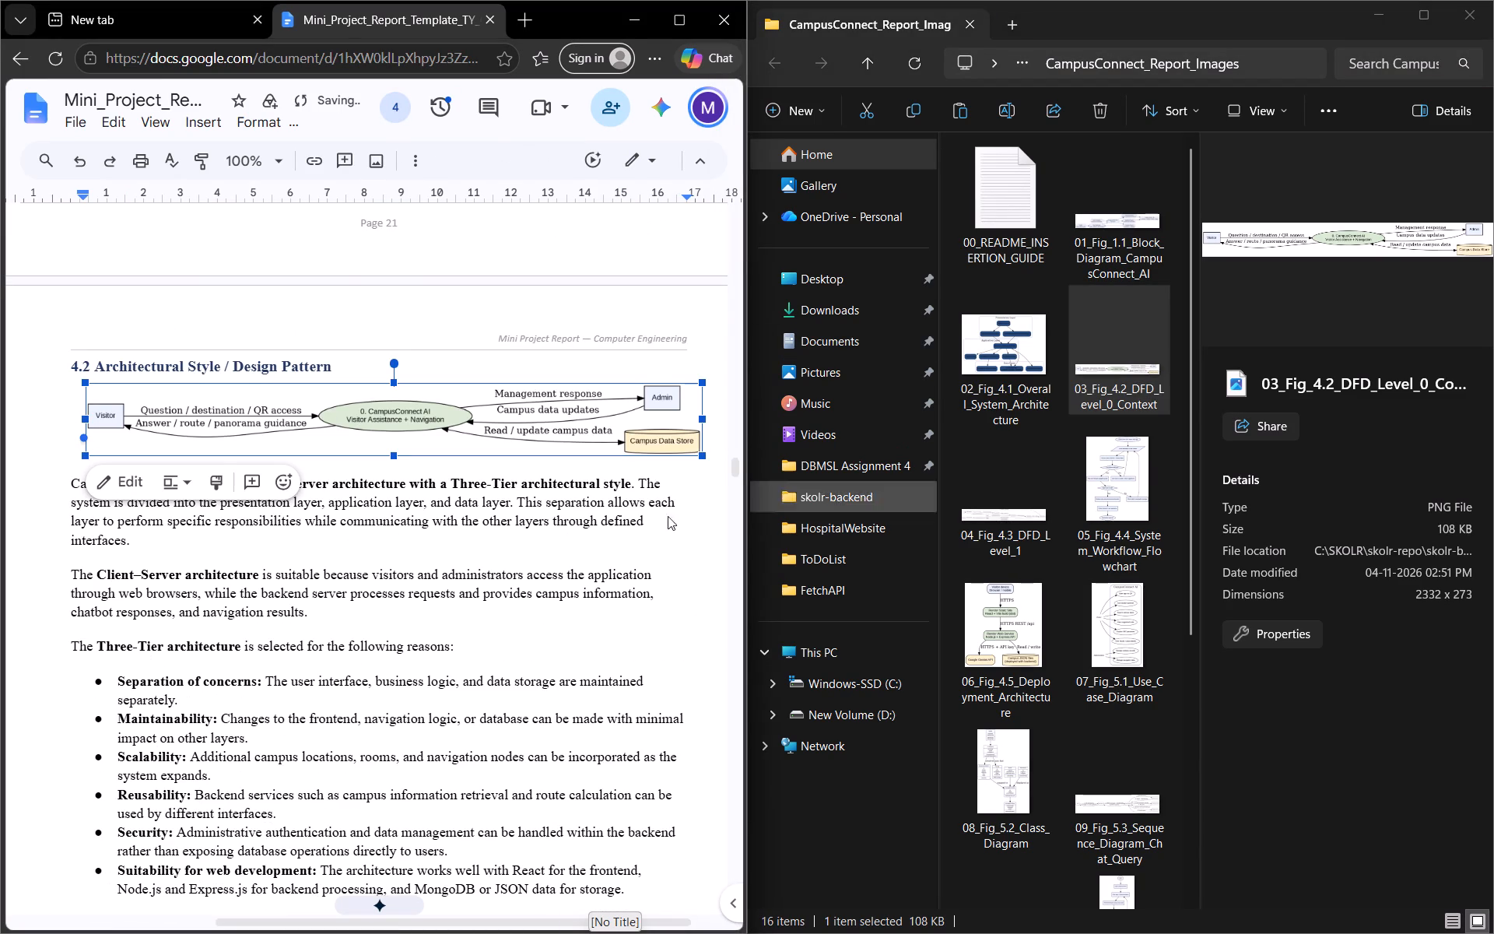
{"action": "left_click", "coordinate": [370, 315]}
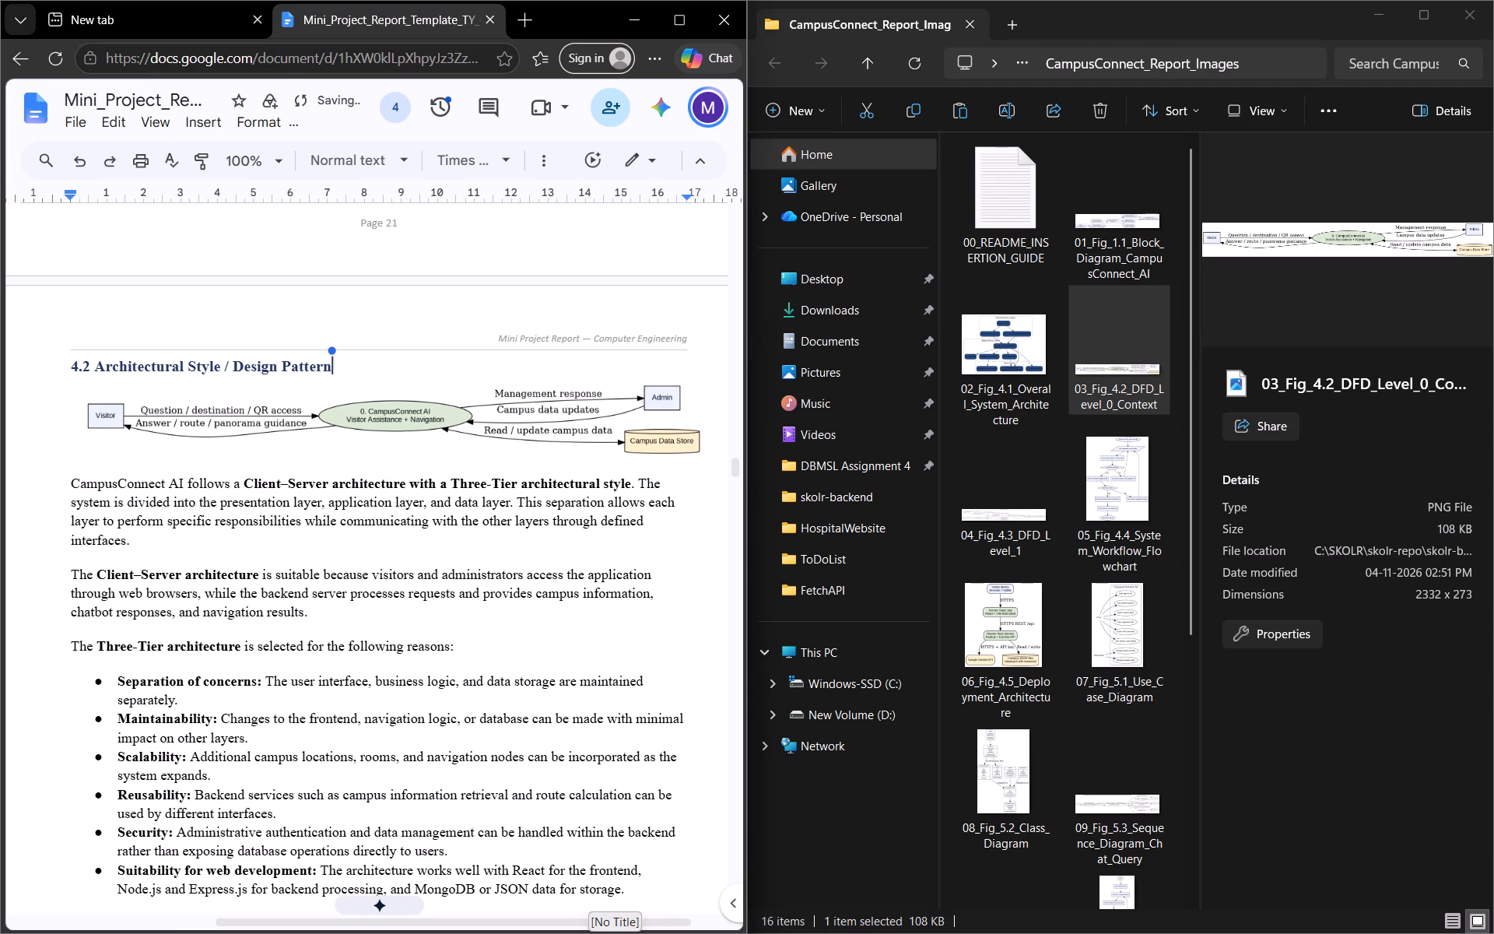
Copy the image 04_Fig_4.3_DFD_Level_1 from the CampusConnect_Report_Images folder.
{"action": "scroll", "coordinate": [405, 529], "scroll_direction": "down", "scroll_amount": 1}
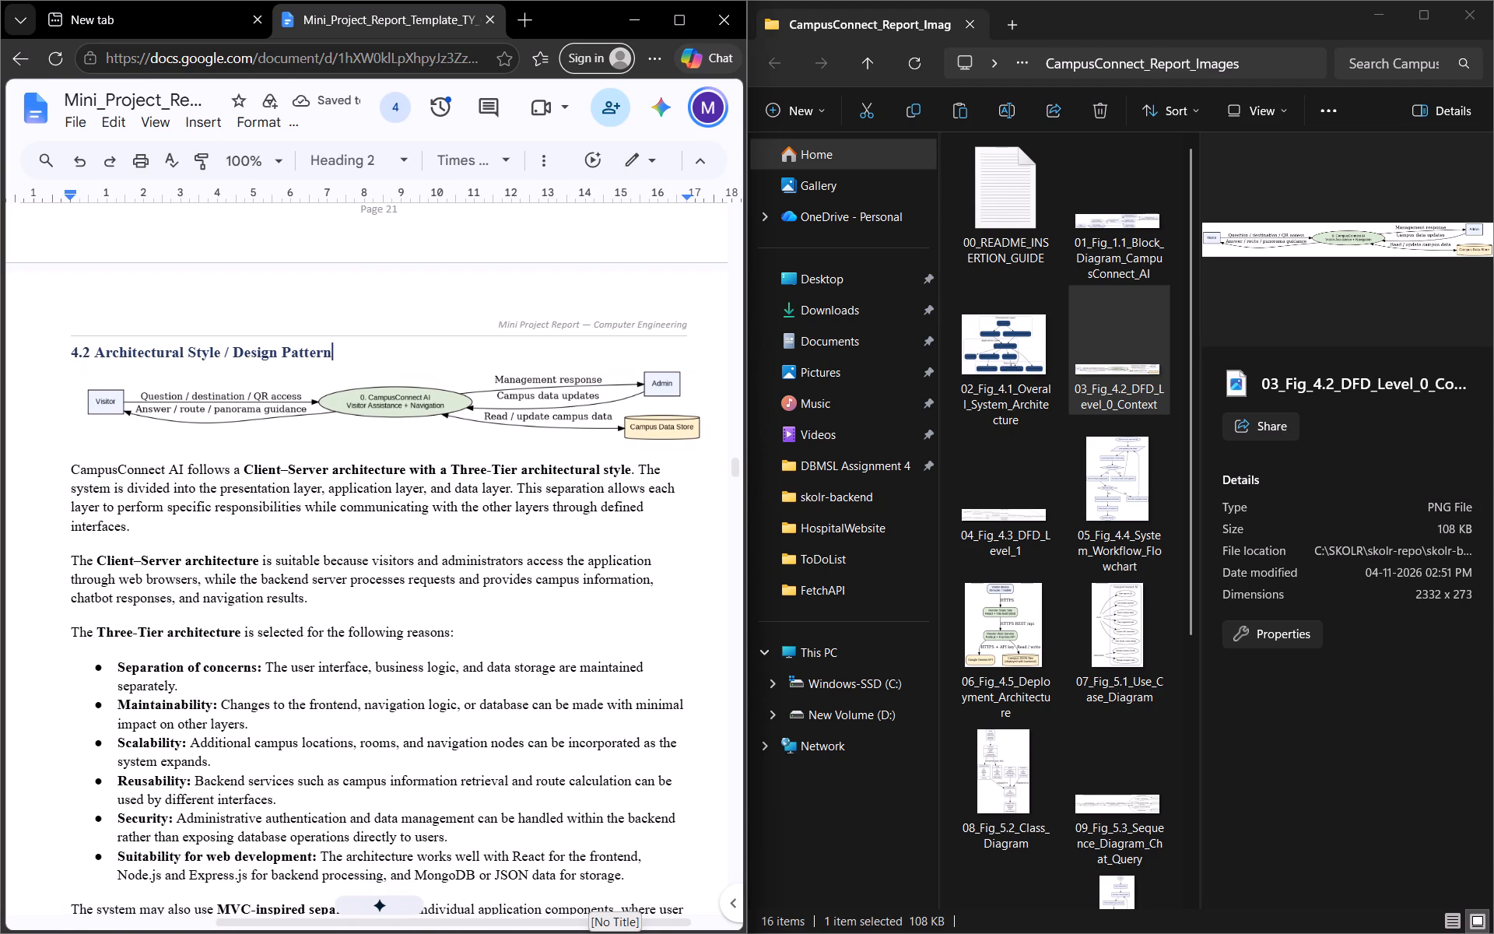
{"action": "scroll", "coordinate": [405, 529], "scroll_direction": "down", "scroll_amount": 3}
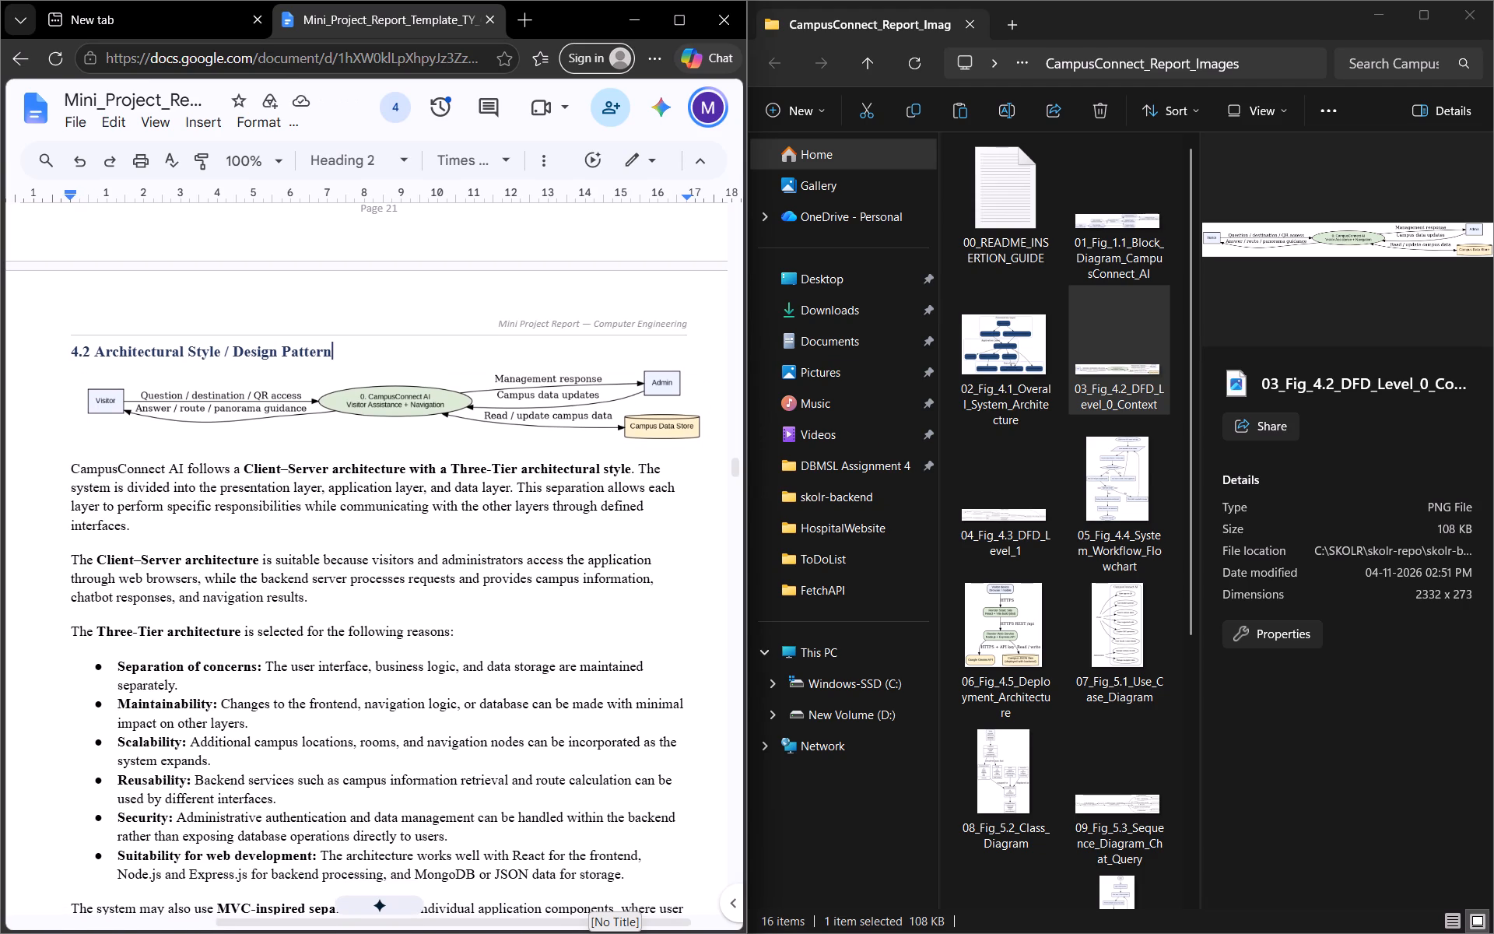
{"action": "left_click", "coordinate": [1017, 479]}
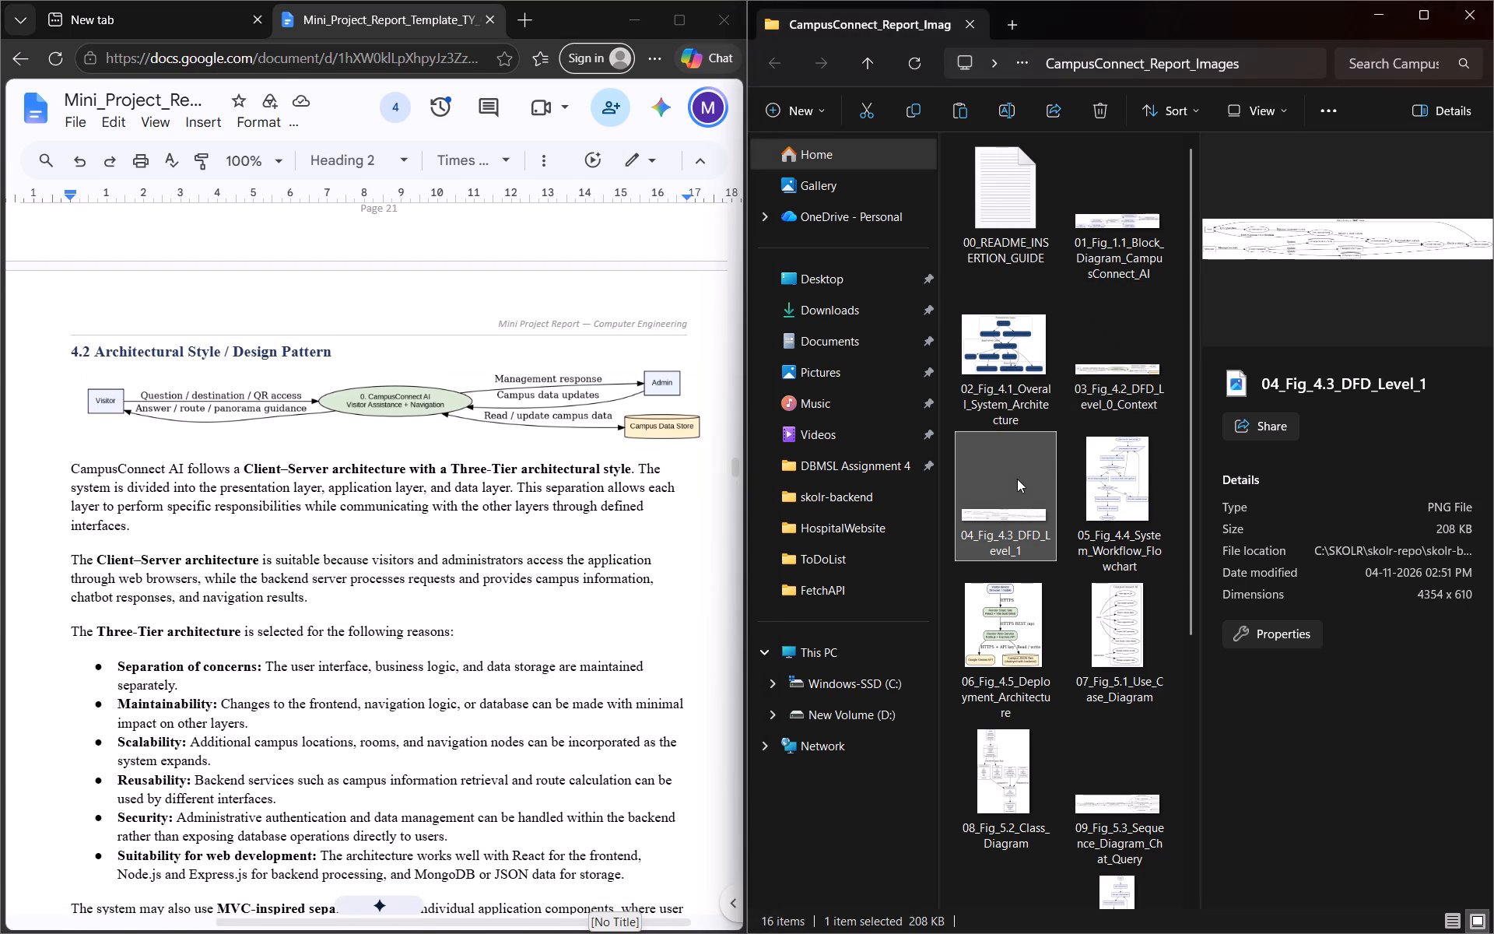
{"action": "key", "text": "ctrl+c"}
Look through report sections 4.2 to 4.4.1 to find which figure boxes need images.
{"action": "scroll", "coordinate": [440, 651], "scroll_direction": "down", "scroll_amount": 5}
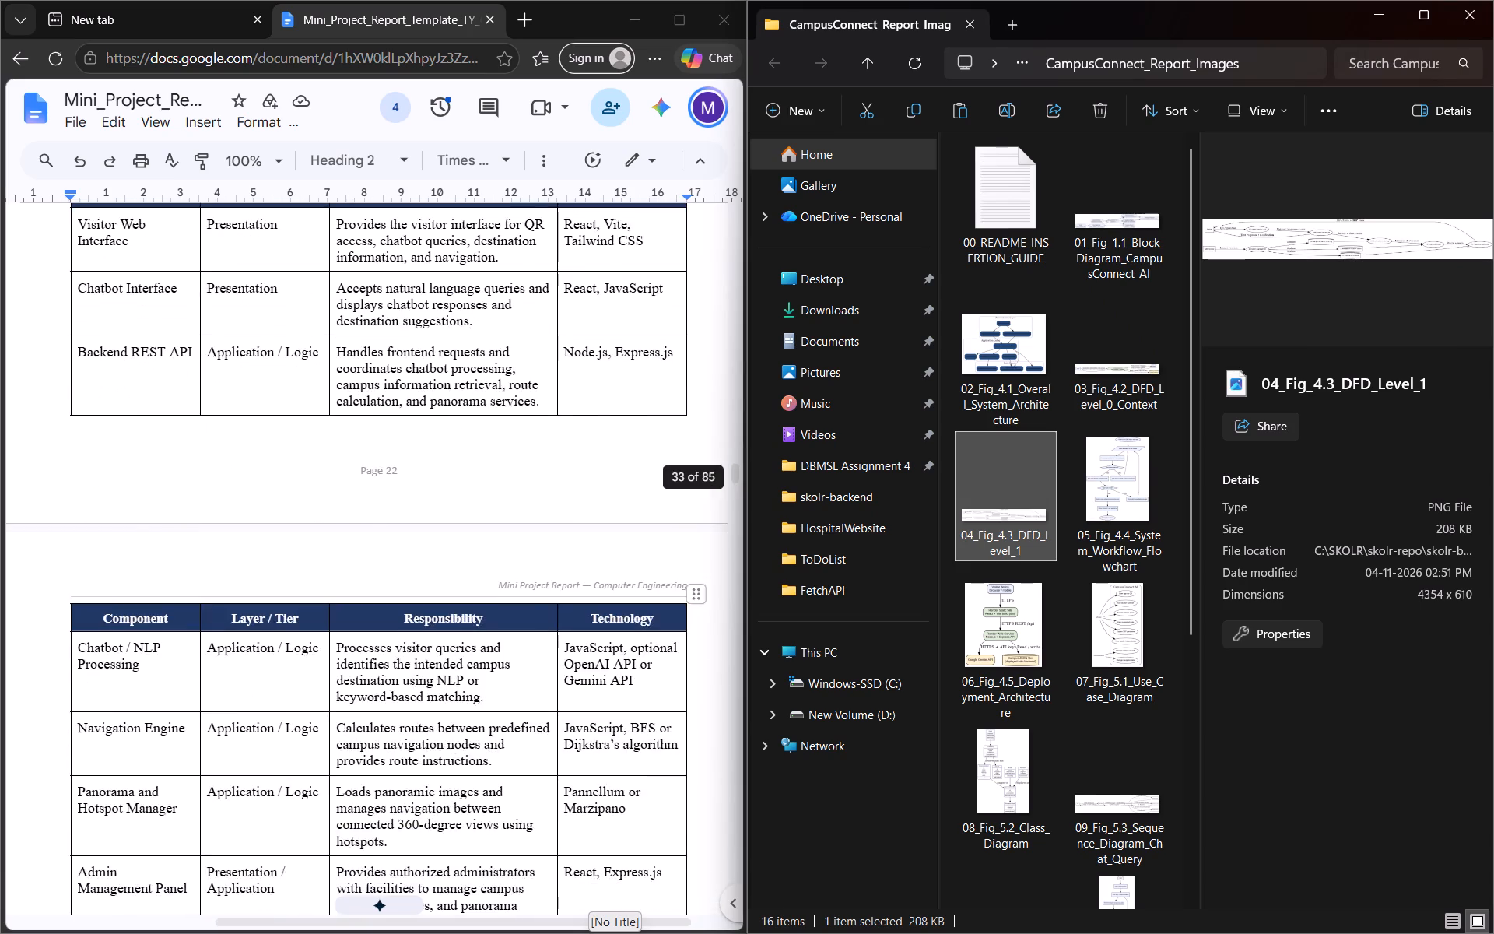
{"action": "scroll", "coordinate": [440, 651], "scroll_direction": "down", "scroll_amount": 8}
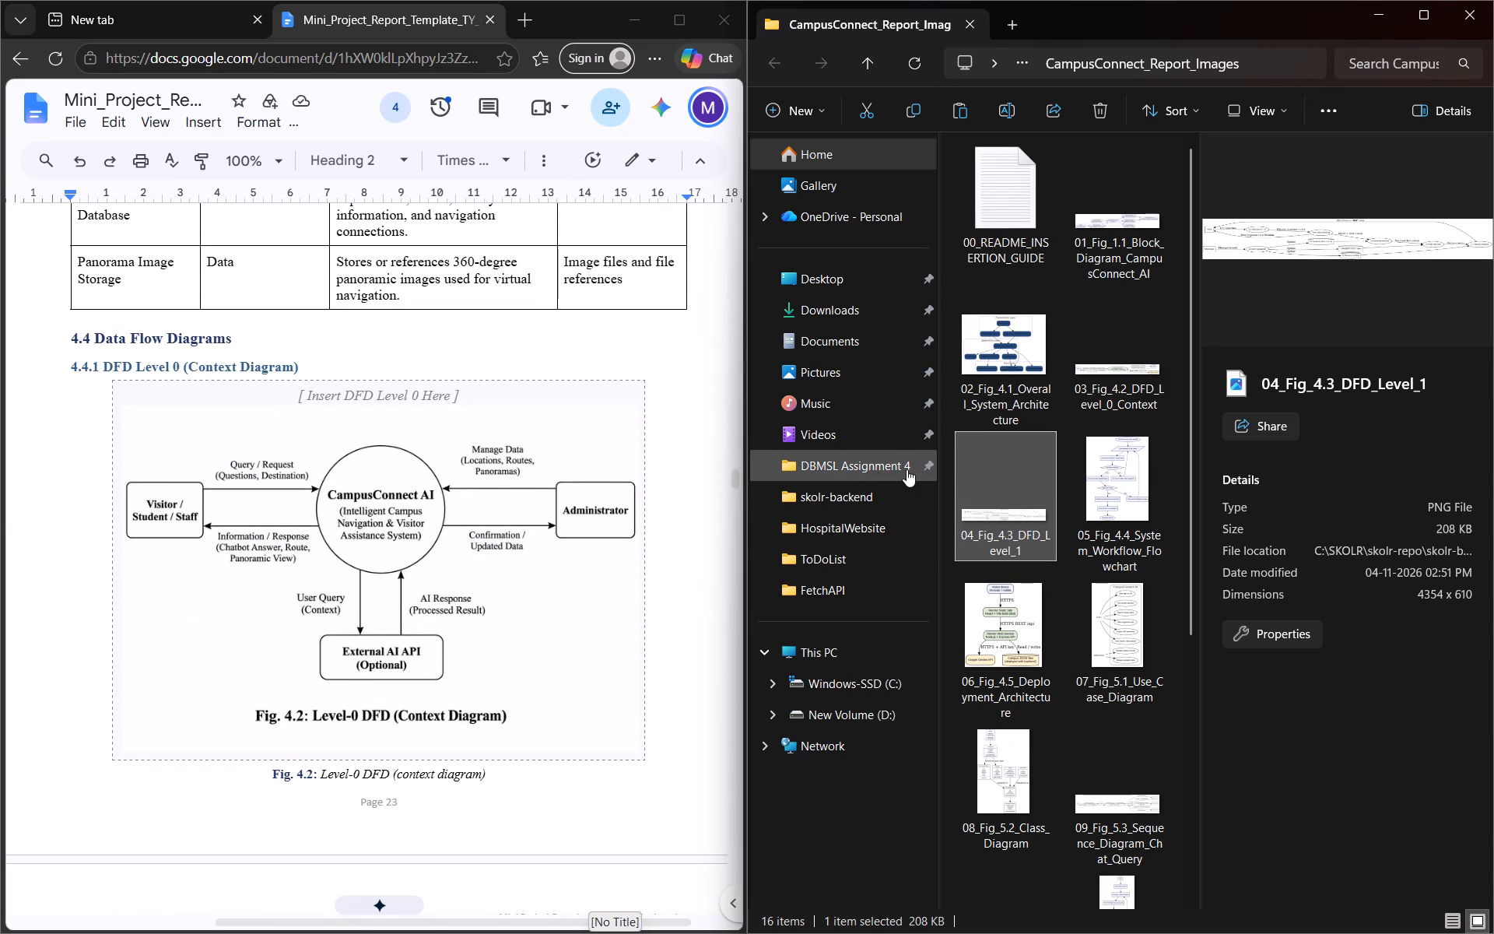
{"action": "scroll", "coordinate": [421, 583], "scroll_direction": "up", "scroll_amount": 1}
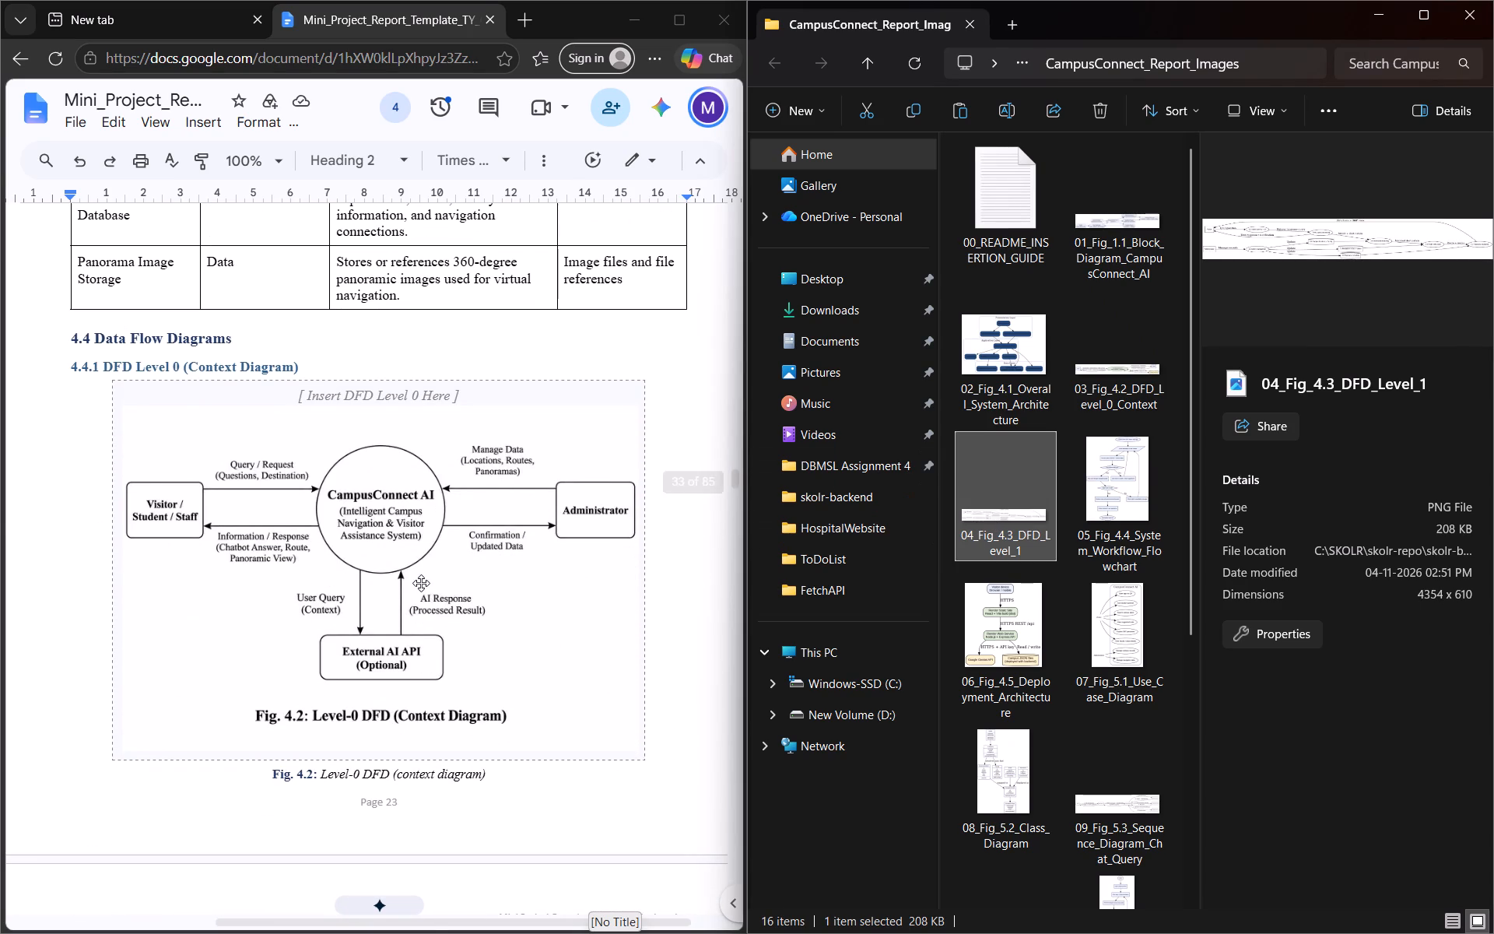
{"action": "scroll", "coordinate": [421, 583], "scroll_direction": "up", "scroll_amount": 7}
{"action": "scroll", "coordinate": [421, 583], "scroll_direction": "down", "scroll_amount": 1}
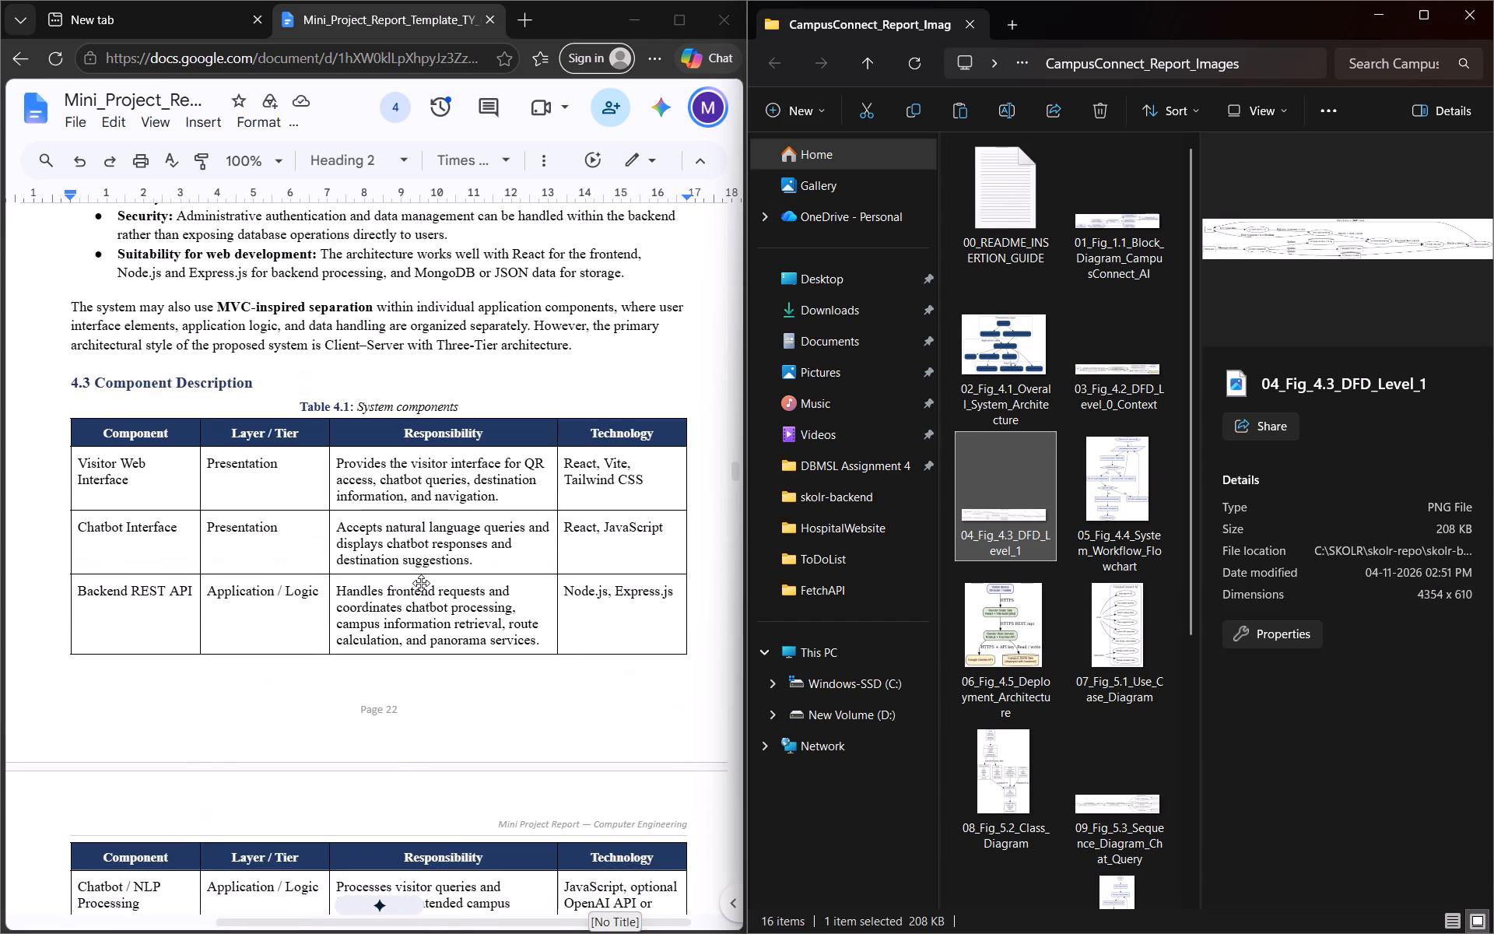
{"action": "scroll", "coordinate": [421, 583], "scroll_direction": "down", "scroll_amount": 3}
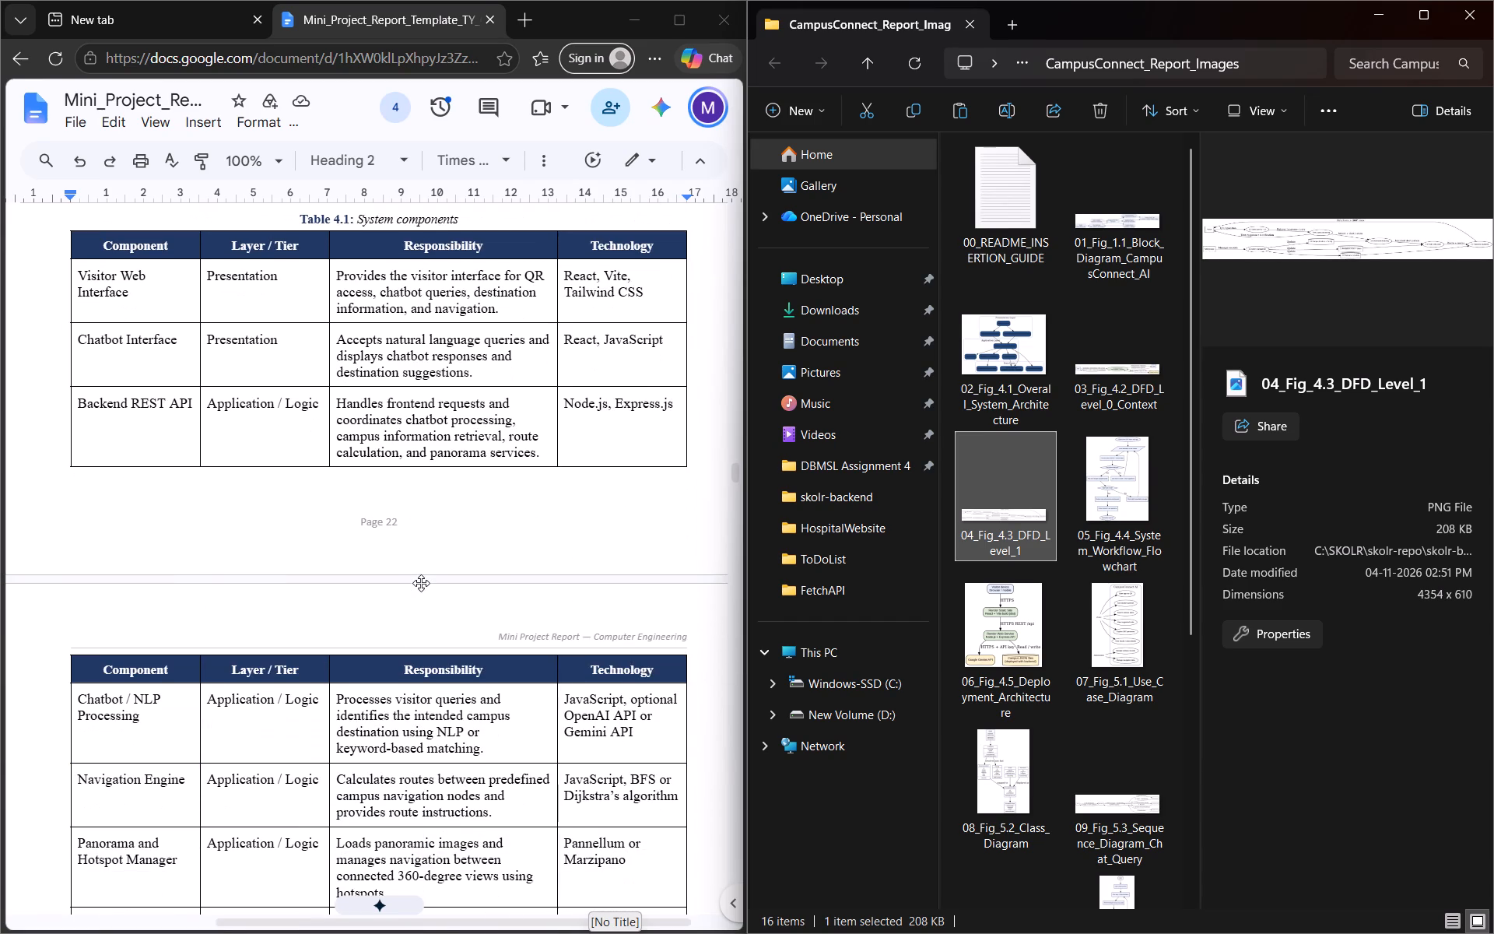
{"action": "scroll", "coordinate": [421, 583], "scroll_direction": "down", "scroll_amount": 2}
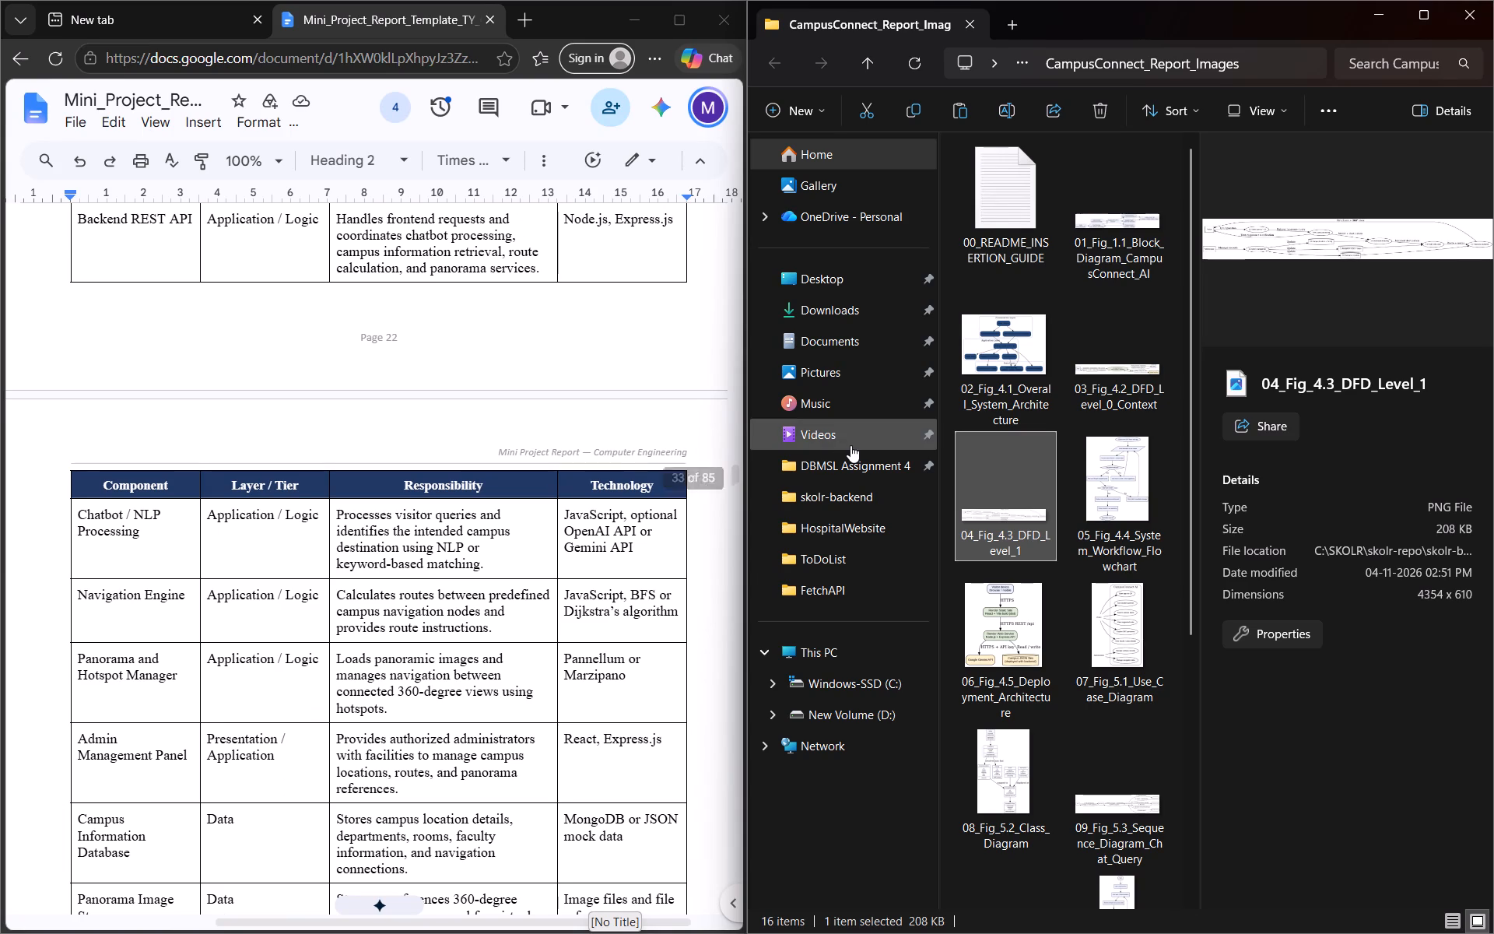
Preview the image 05_Fig_4.4_System_Workflow_Flowchart in Photos and close the viewer.
{"action": "left_click", "coordinate": [1144, 484]}
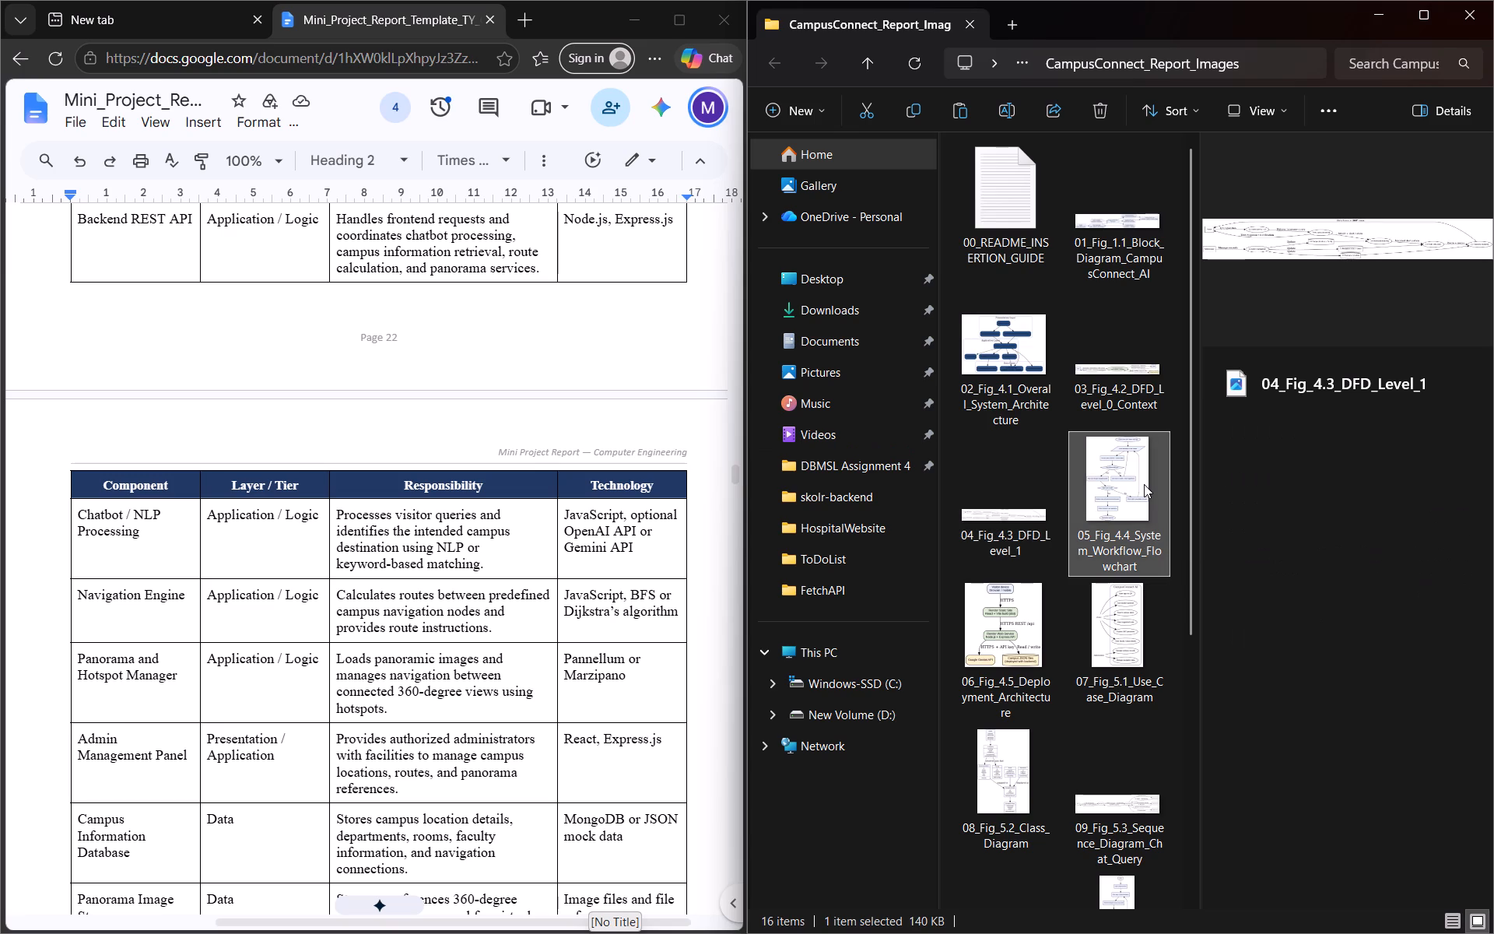
{"action": "left_click", "coordinate": [1144, 484]}
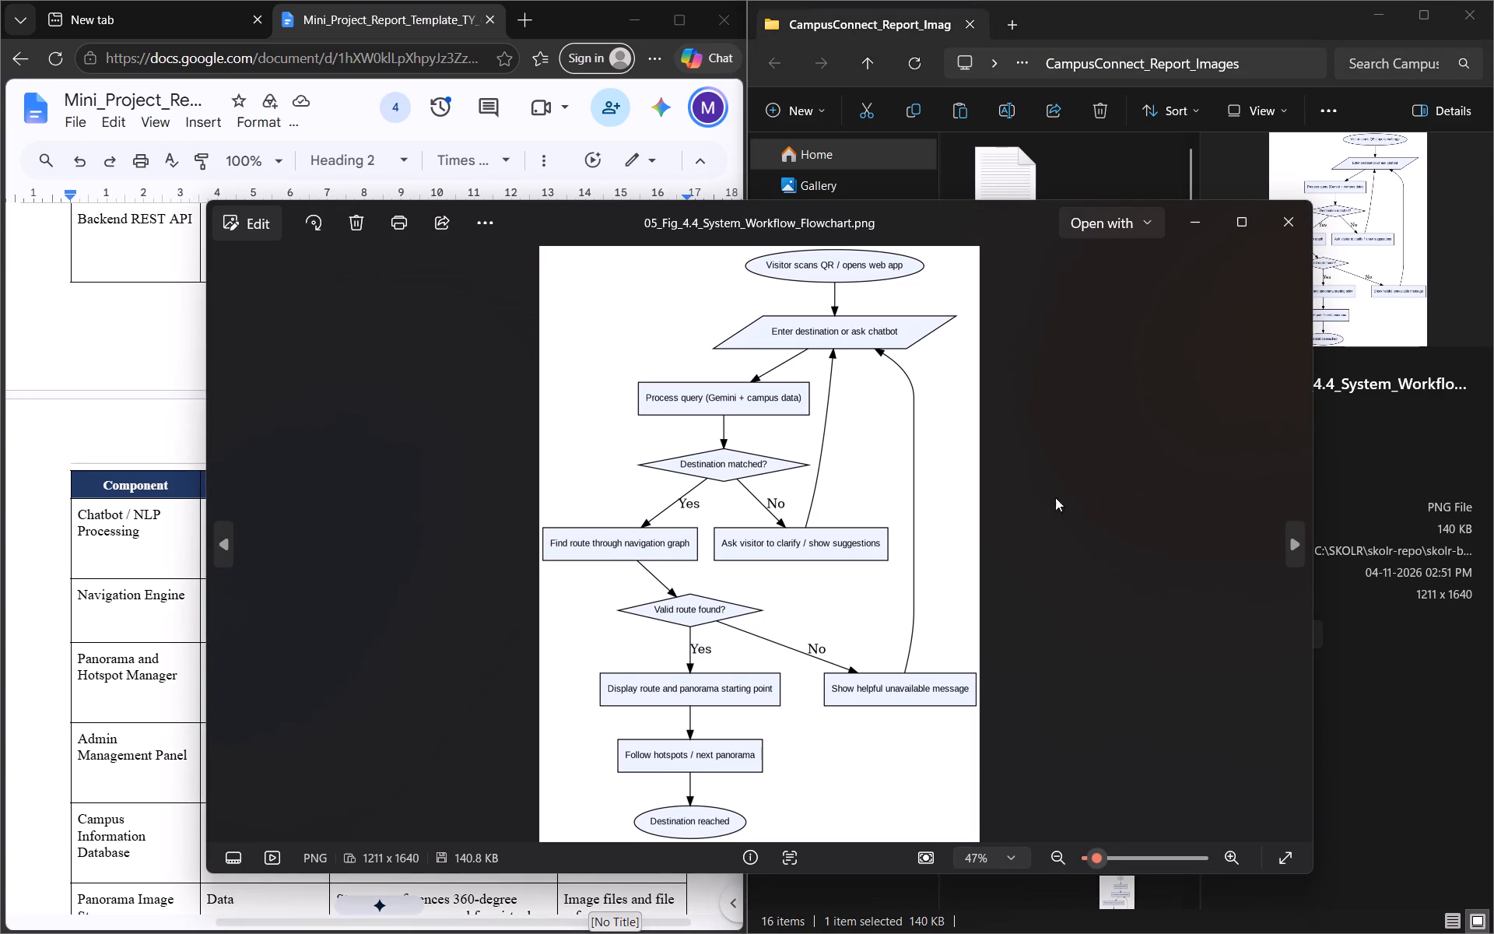
{"action": "left_click", "coordinate": [1288, 238]}
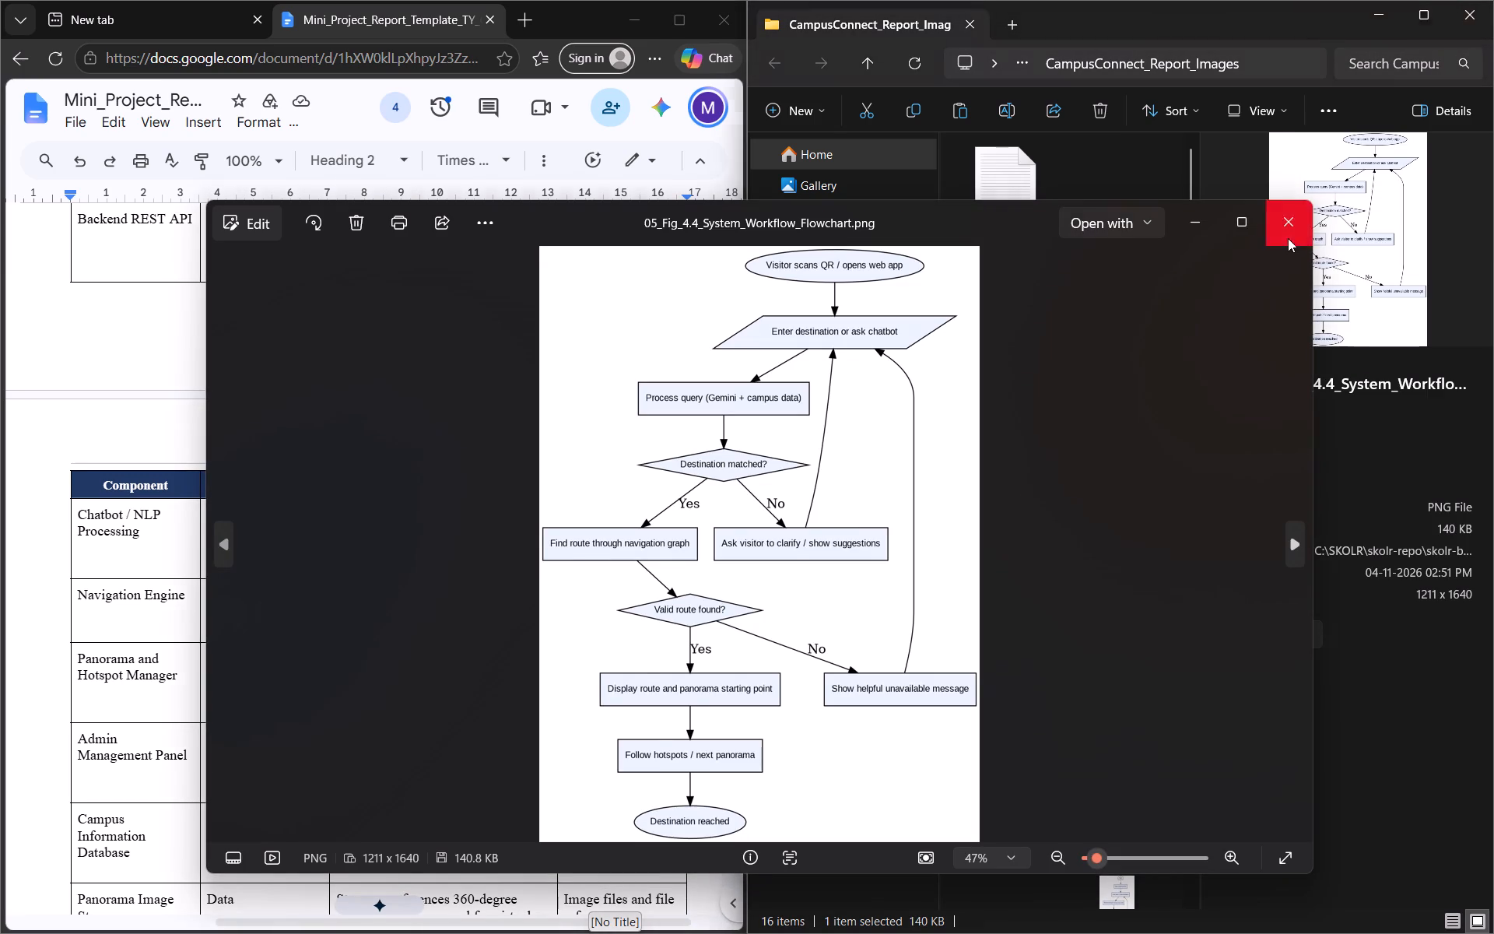
Copy 05_Fig_4.4_System_Workflow_Flowchart and paste it over the existing context diagram in section 4.4.1's Fig. 4.2 box.
{"action": "scroll", "coordinate": [594, 630], "scroll_direction": "down", "scroll_amount": 4}
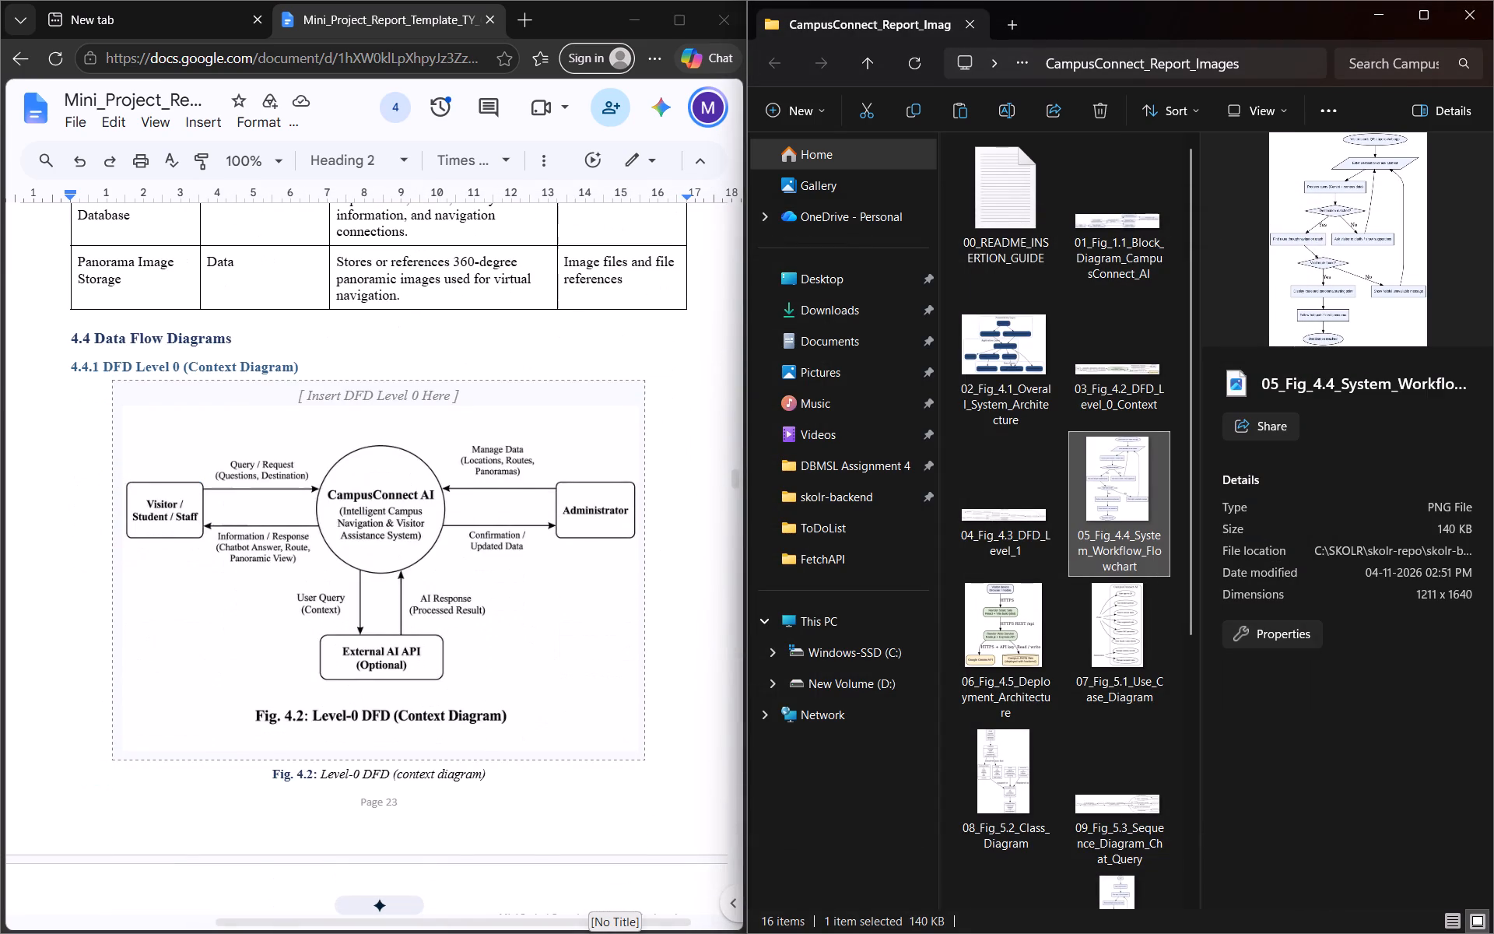
{"action": "key", "text": "ctrl+c"}
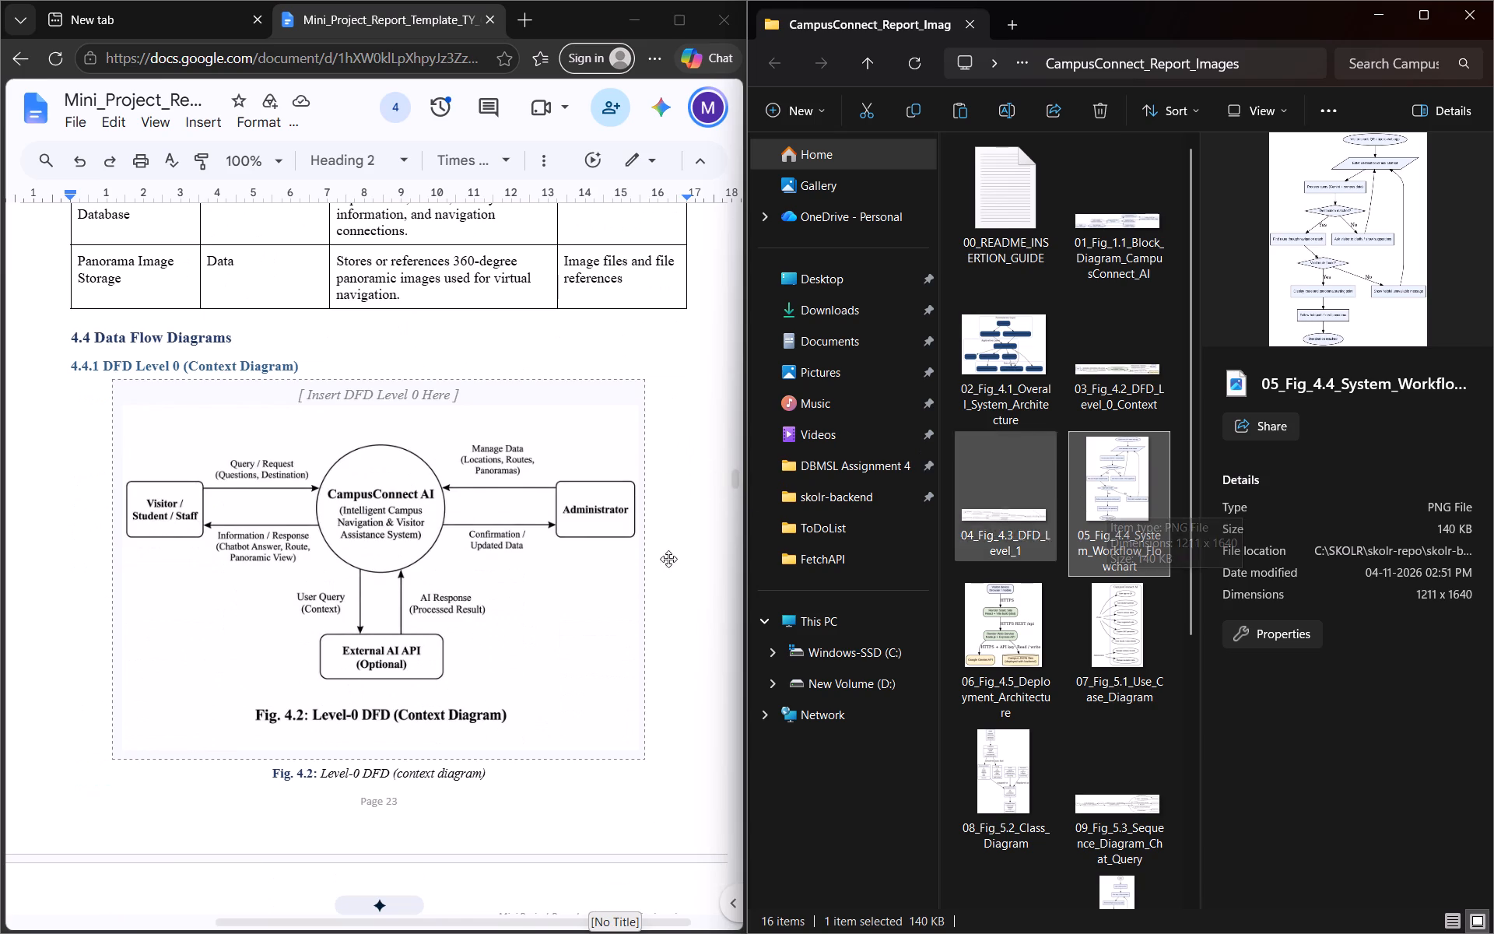
{"action": "left_click", "coordinate": [331, 616]}
{"action": "key", "text": "ctrl+v"}
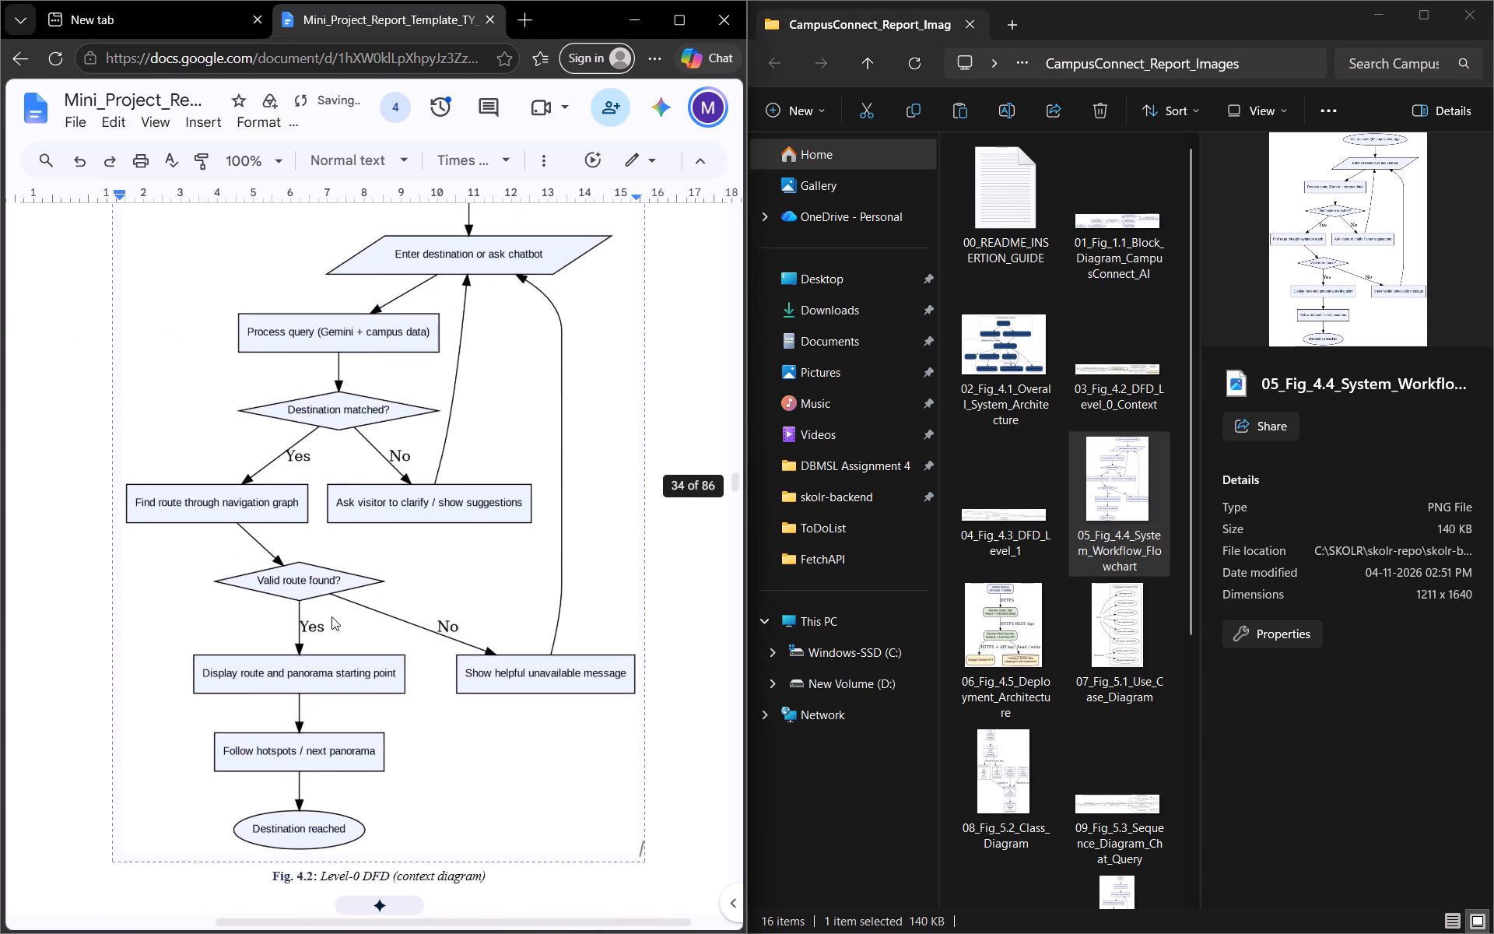
Review the diagrams in the Fig. 4.2 and Fig. 4.3 boxes of sections 4.4.1 and 4.4.2 against their captions.
{"action": "scroll", "coordinate": [331, 616], "scroll_direction": "up", "scroll_amount": 4}
{"action": "scroll", "coordinate": [331, 616], "scroll_direction": "down", "scroll_amount": 1}
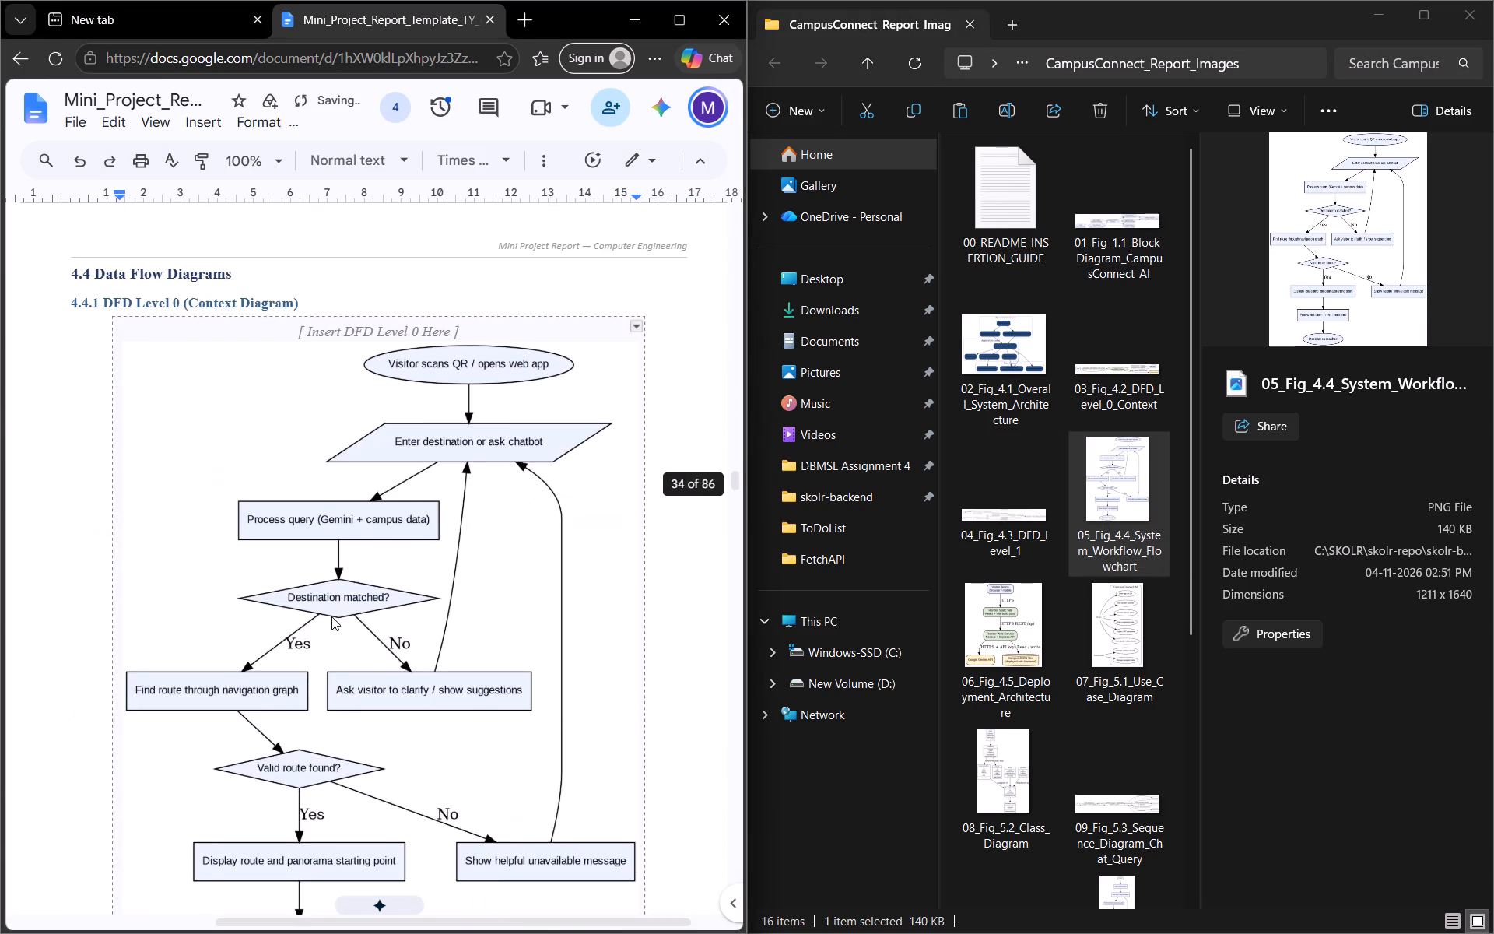
{"action": "scroll", "coordinate": [331, 616], "scroll_direction": "down", "scroll_amount": 4}
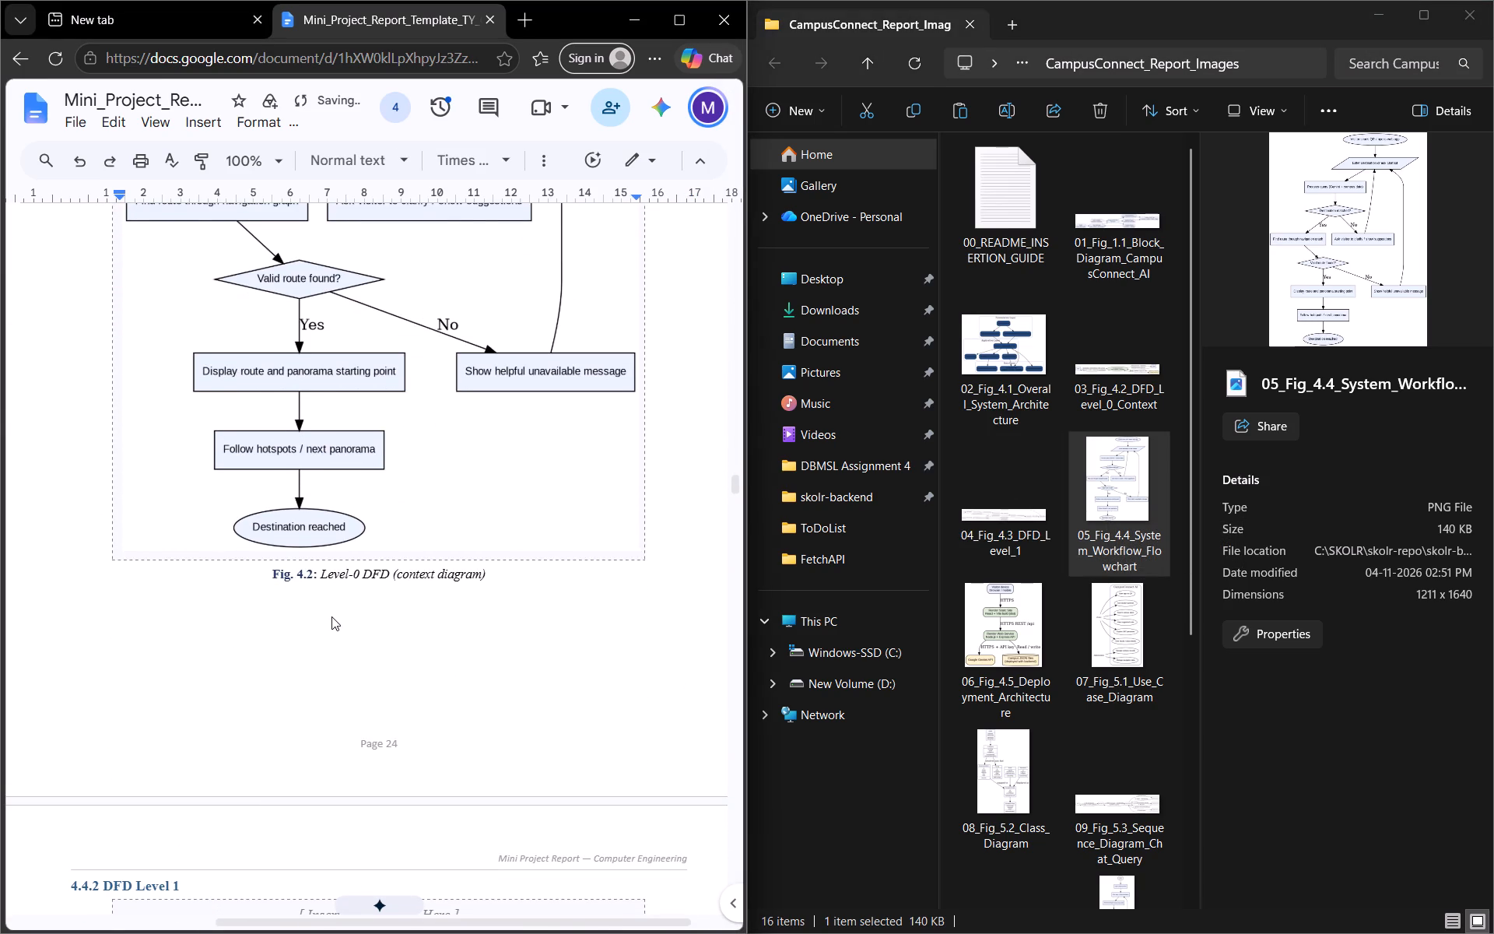
{"action": "scroll", "coordinate": [331, 616], "scroll_direction": "down", "scroll_amount": 4}
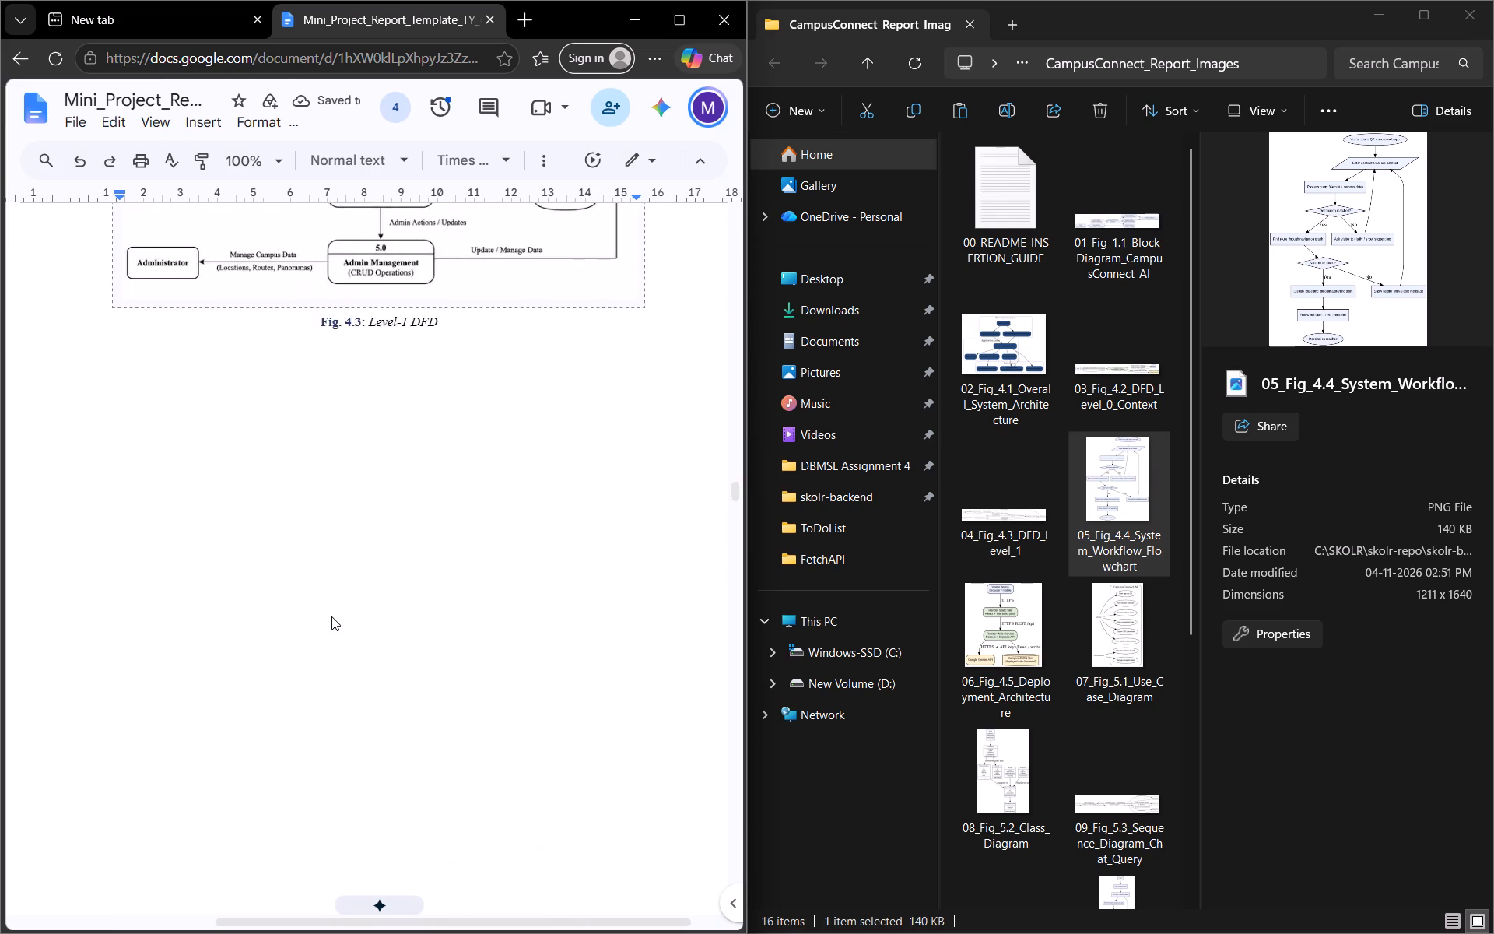
{"action": "scroll", "coordinate": [331, 616], "scroll_direction": "down", "scroll_amount": 3}
{"action": "scroll", "coordinate": [331, 616], "scroll_direction": "up", "scroll_amount": 1}
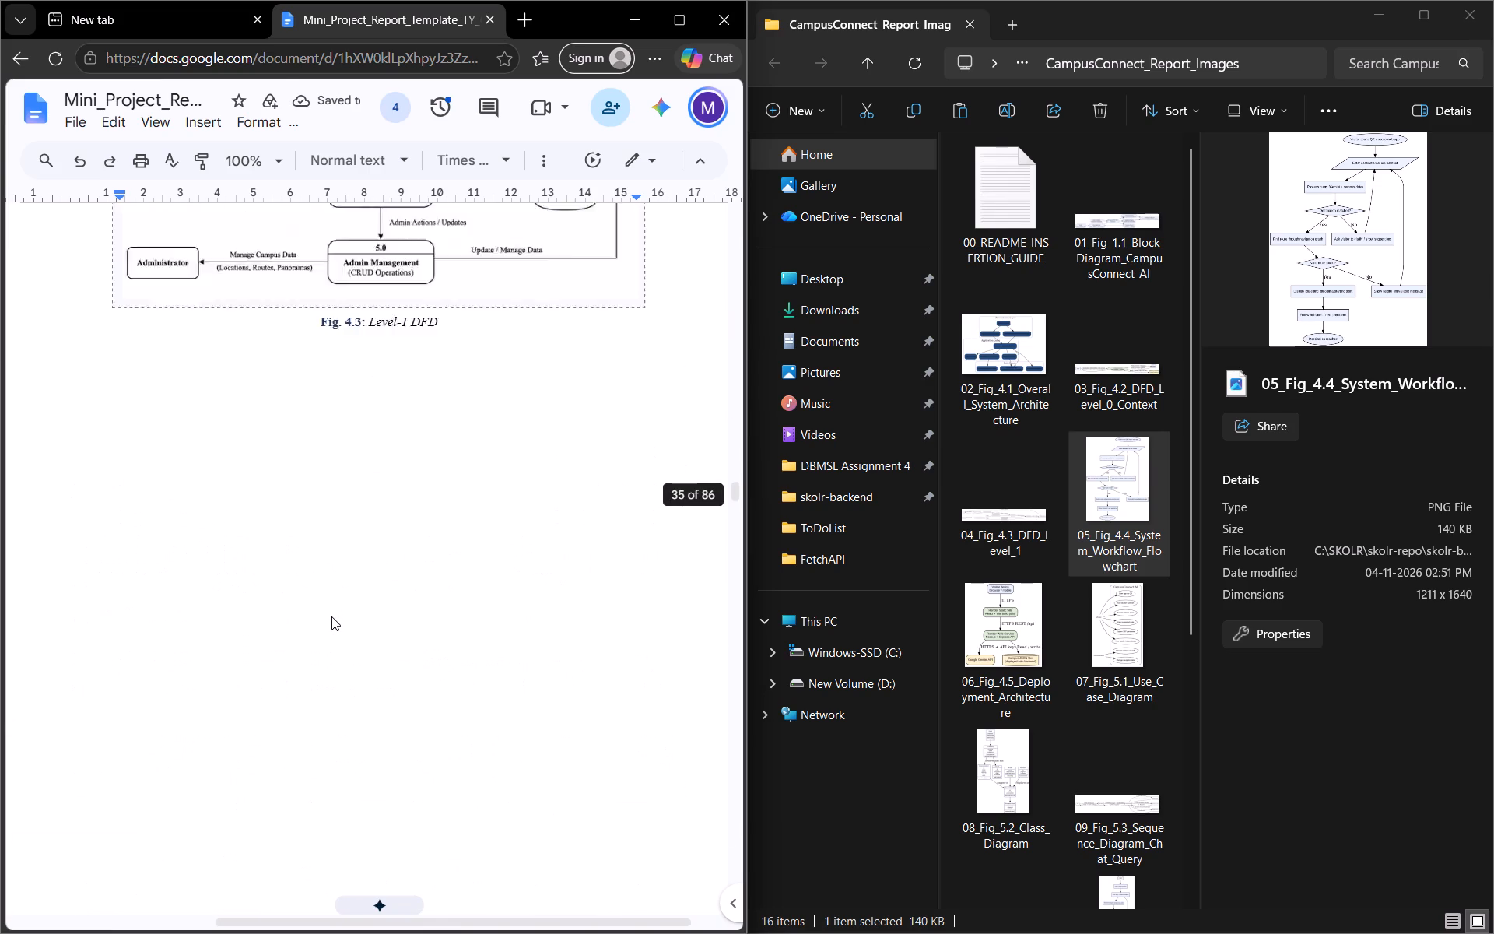
{"action": "scroll", "coordinate": [331, 616], "scroll_direction": "up", "scroll_amount": 2}
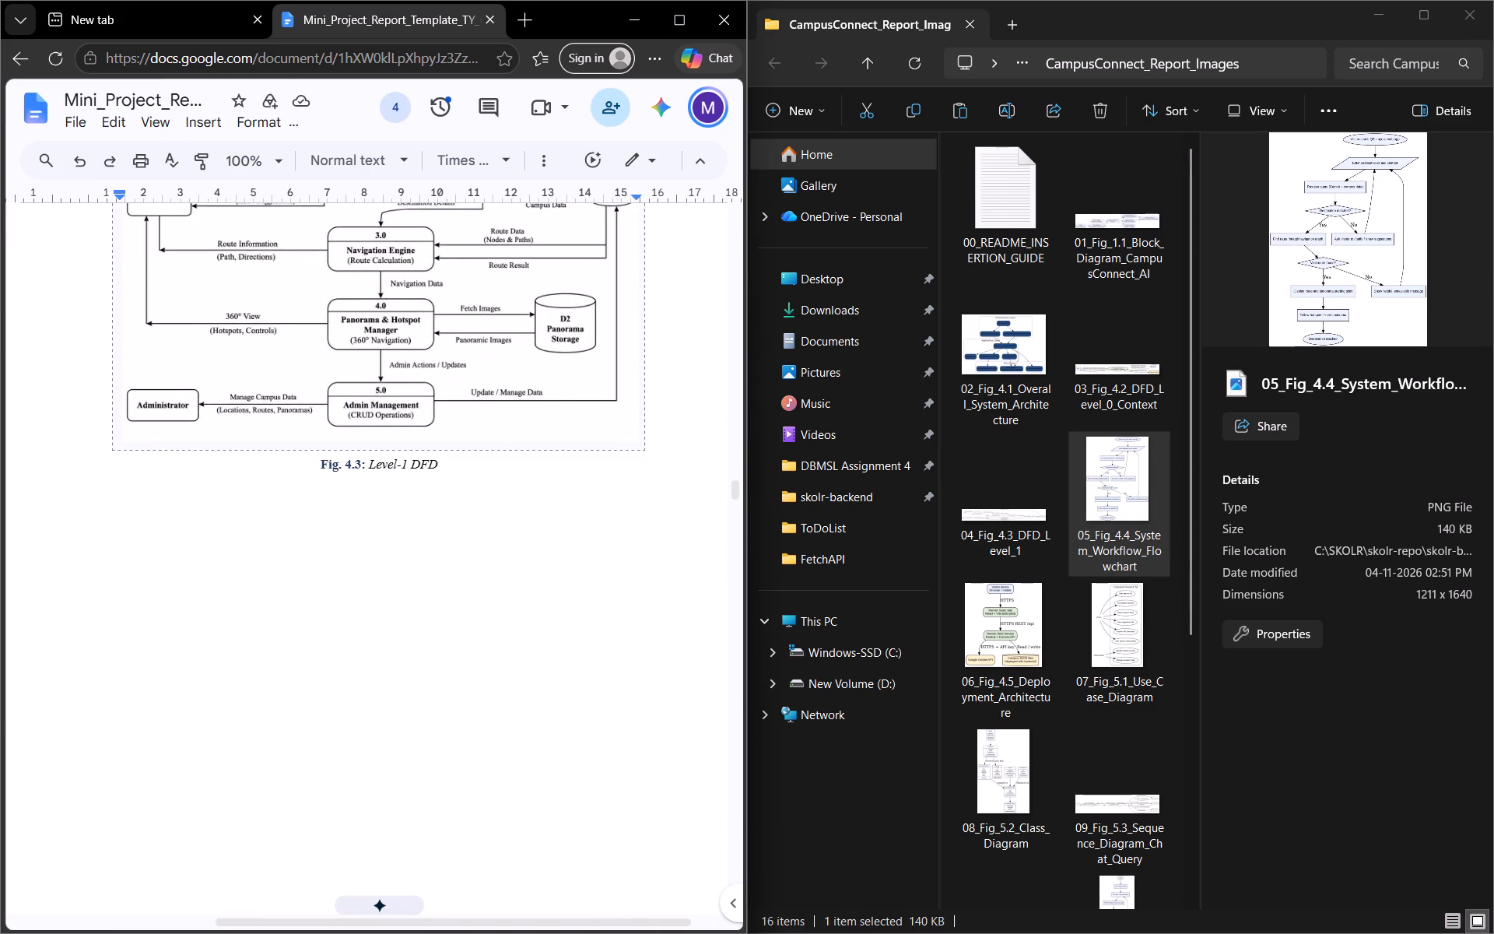
{"action": "scroll", "coordinate": [405, 716], "scroll_direction": "up", "scroll_amount": 1}
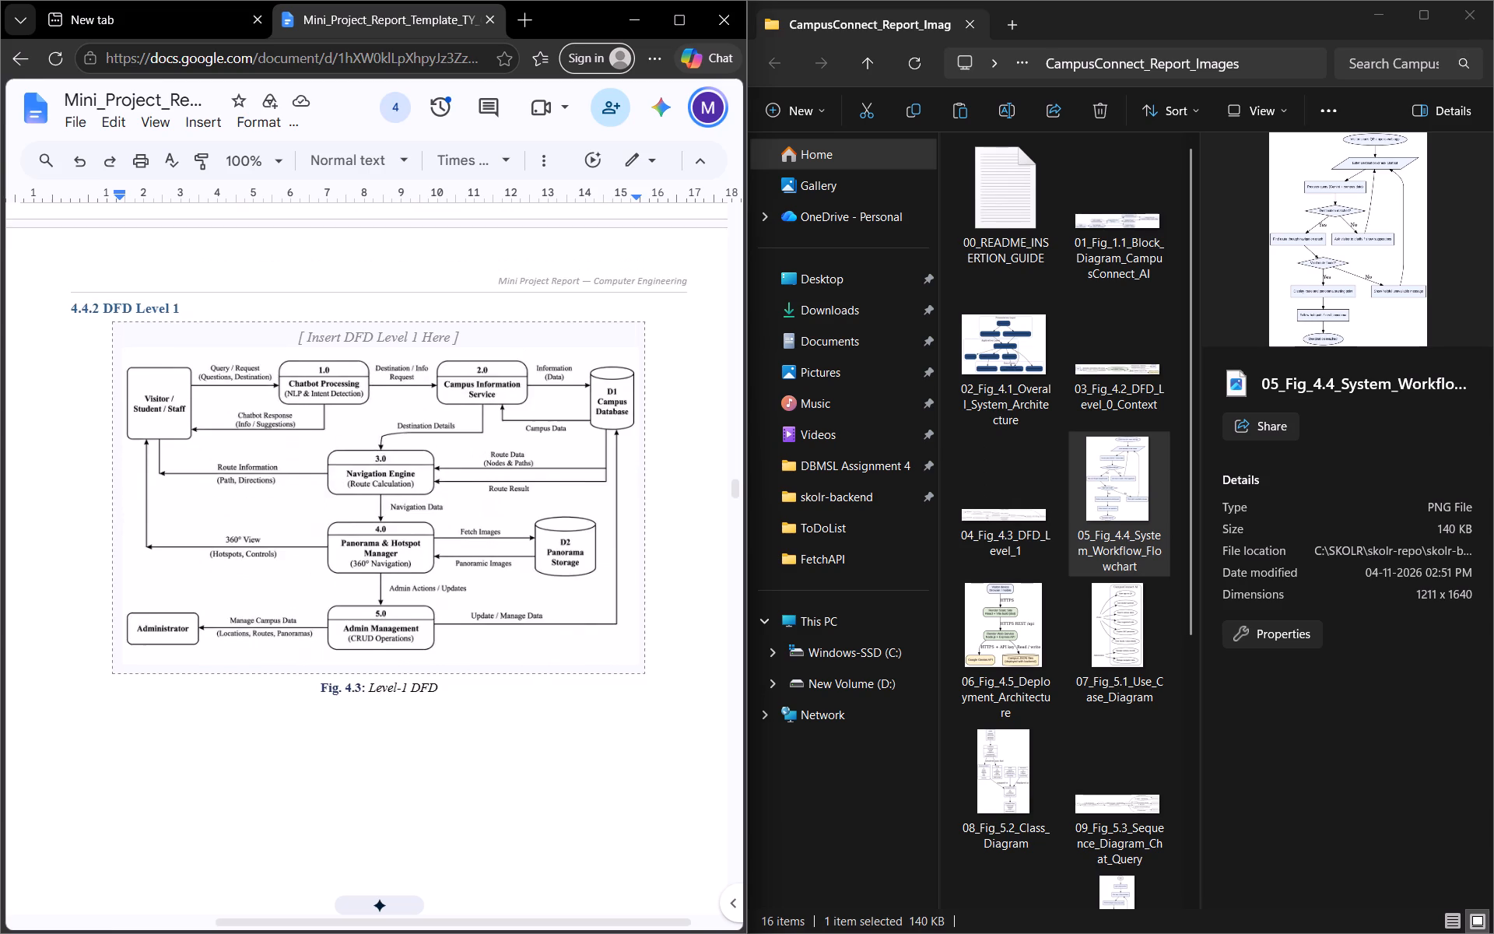
{"action": "scroll", "coordinate": [405, 716], "scroll_direction": "up", "scroll_amount": 9}
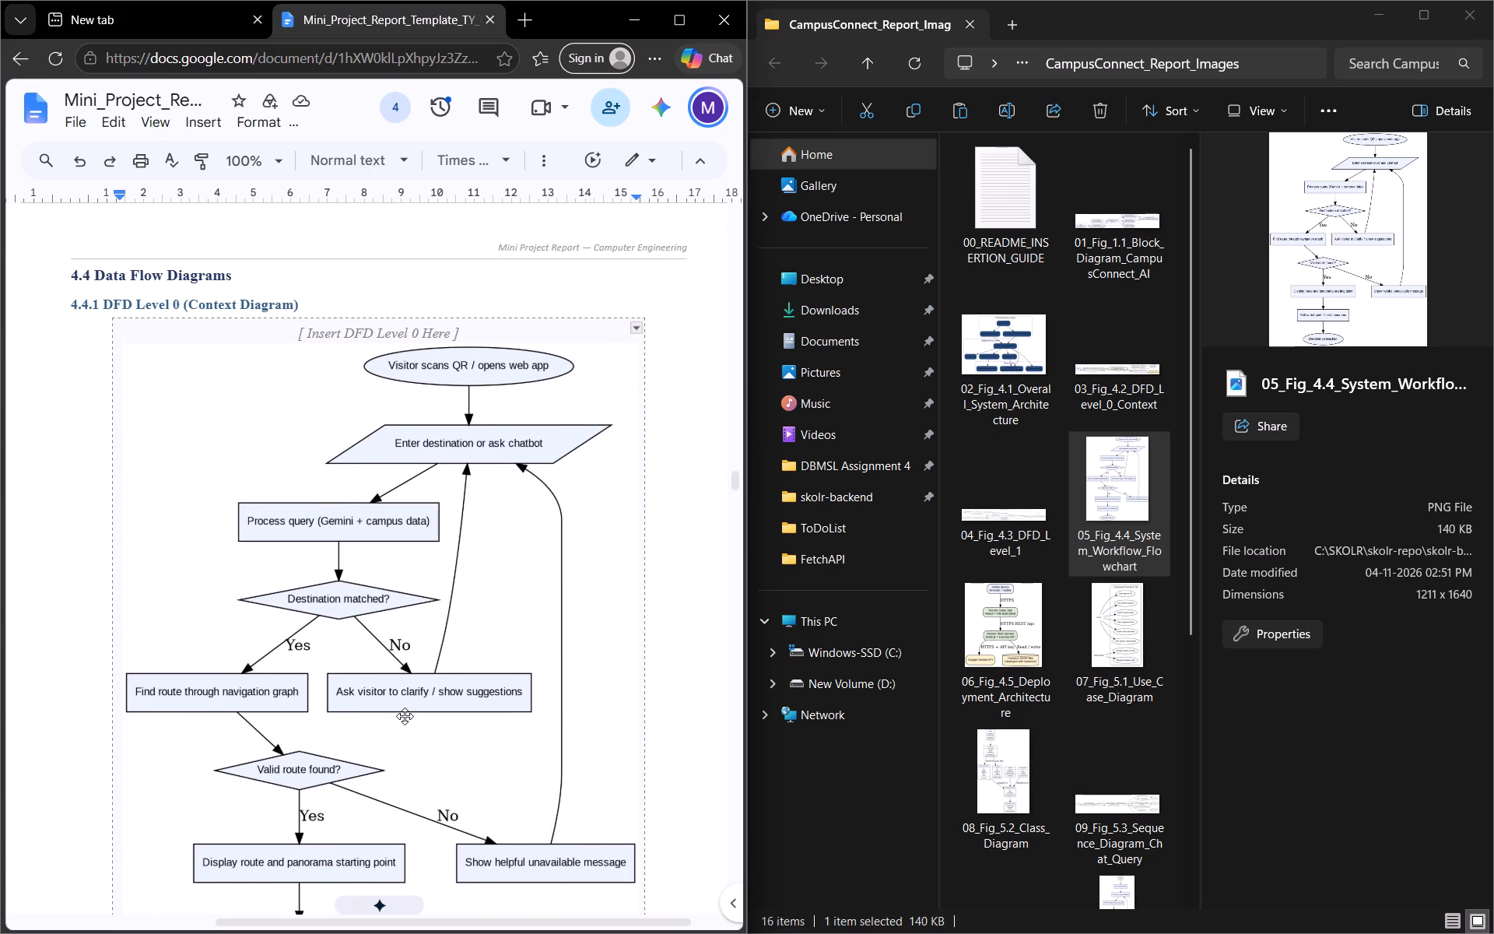
{"action": "scroll", "coordinate": [405, 716], "scroll_direction": "down", "scroll_amount": 2}
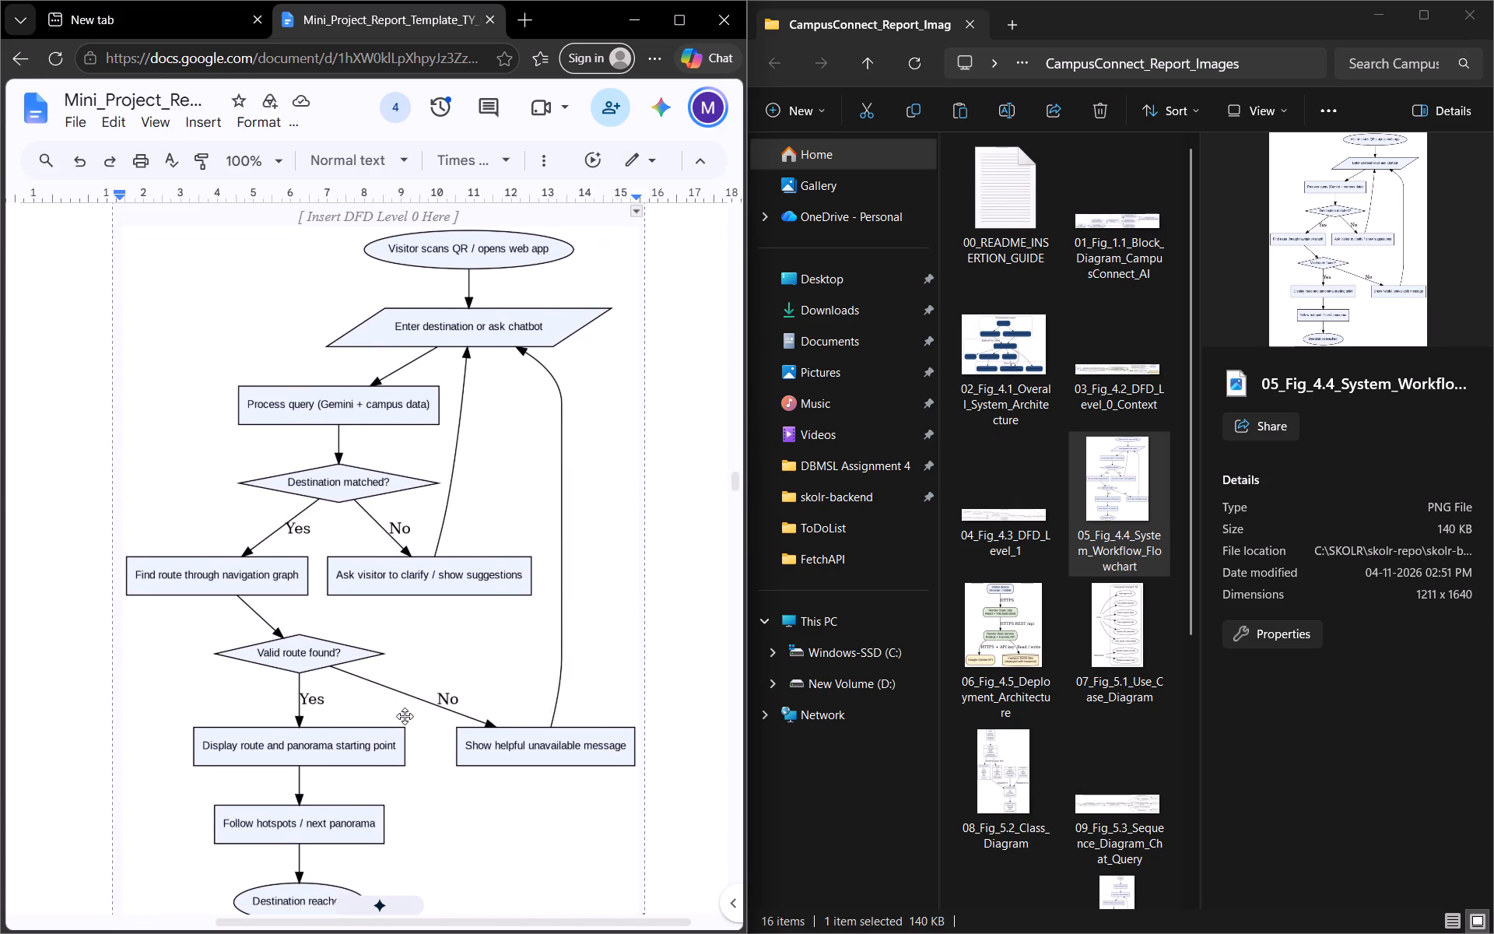
{"action": "scroll", "coordinate": [405, 716], "scroll_direction": "down", "scroll_amount": 3}
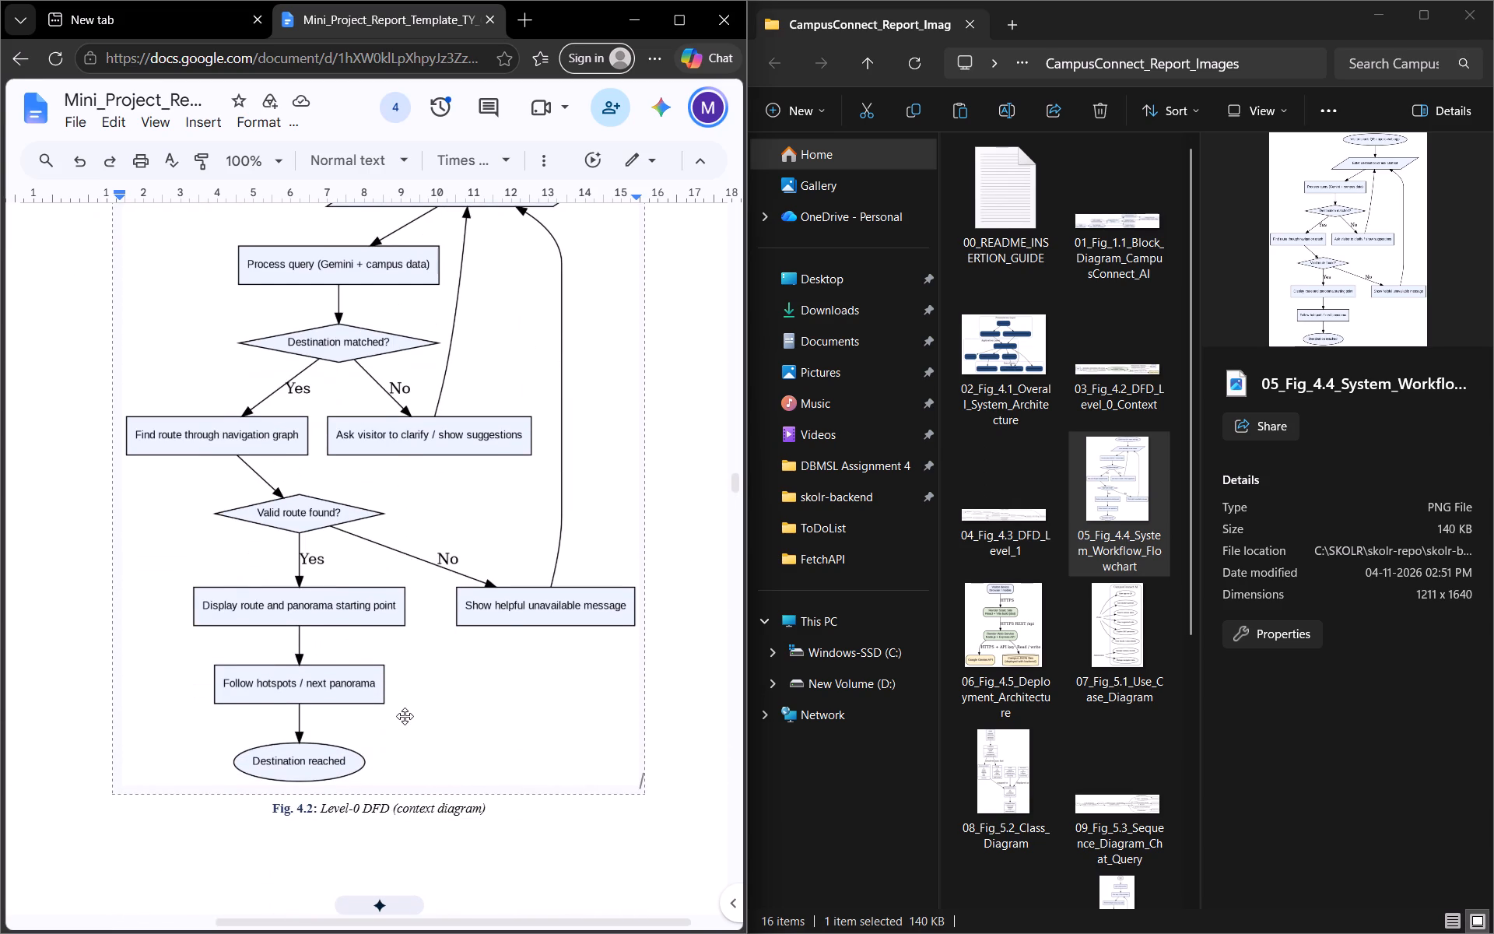
{"action": "scroll", "coordinate": [405, 716], "scroll_direction": "up", "scroll_amount": 3}
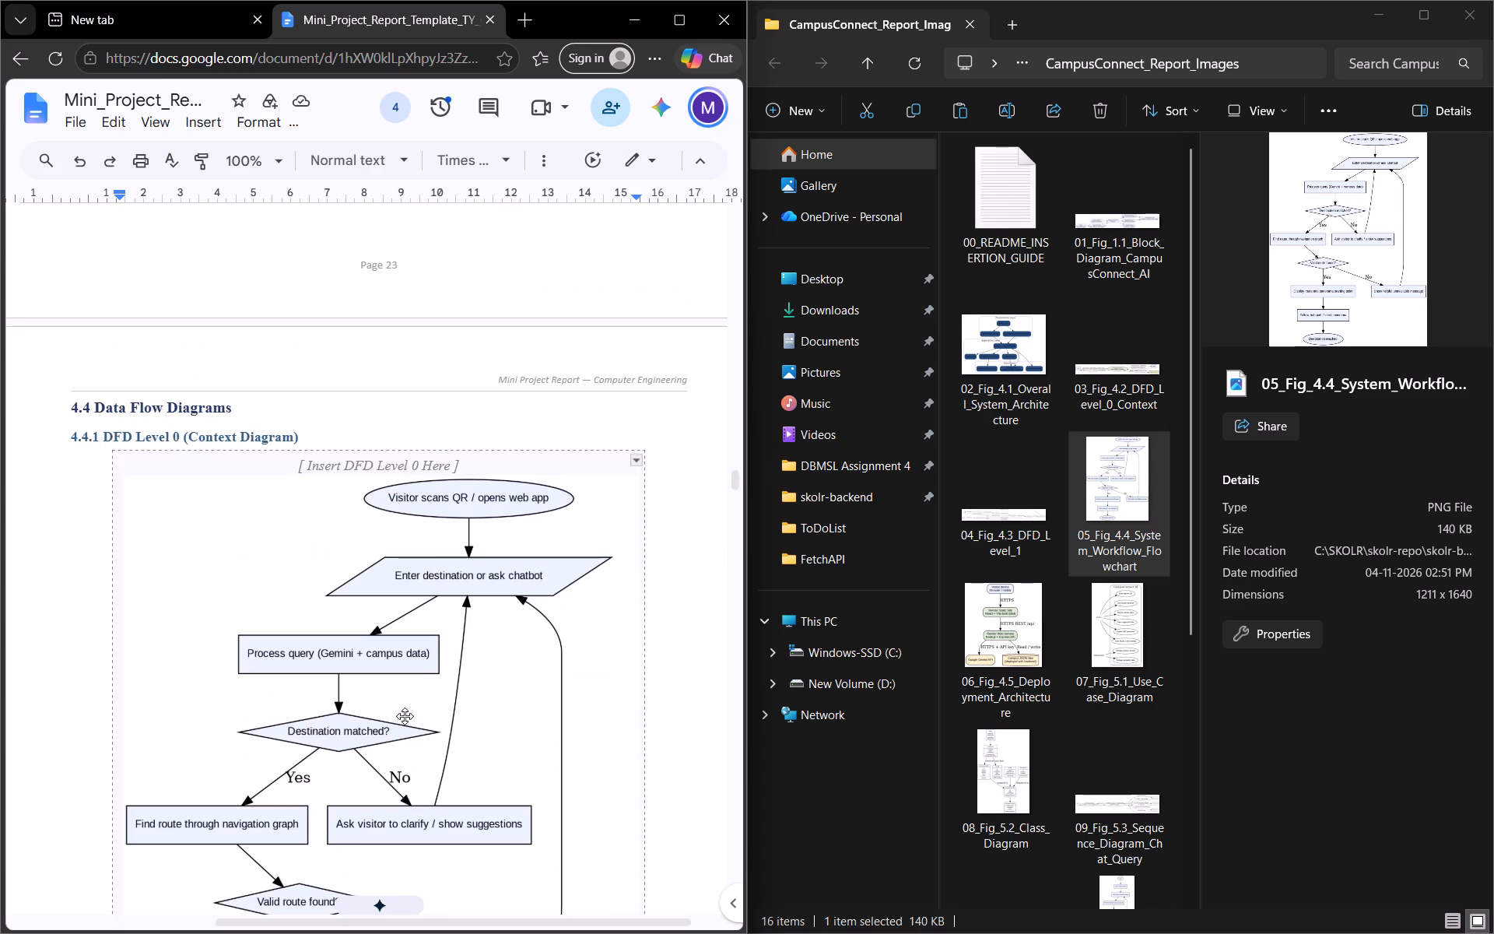
Delete the placeholder text "[ Insert DFD Level 0 Here ]" above the diagram in section 4.4.1.
{"action": "left_click", "coordinate": [454, 479]}
{"action": "left_click_drag", "start_coordinate": [467, 471], "coordinate": [289, 473]}
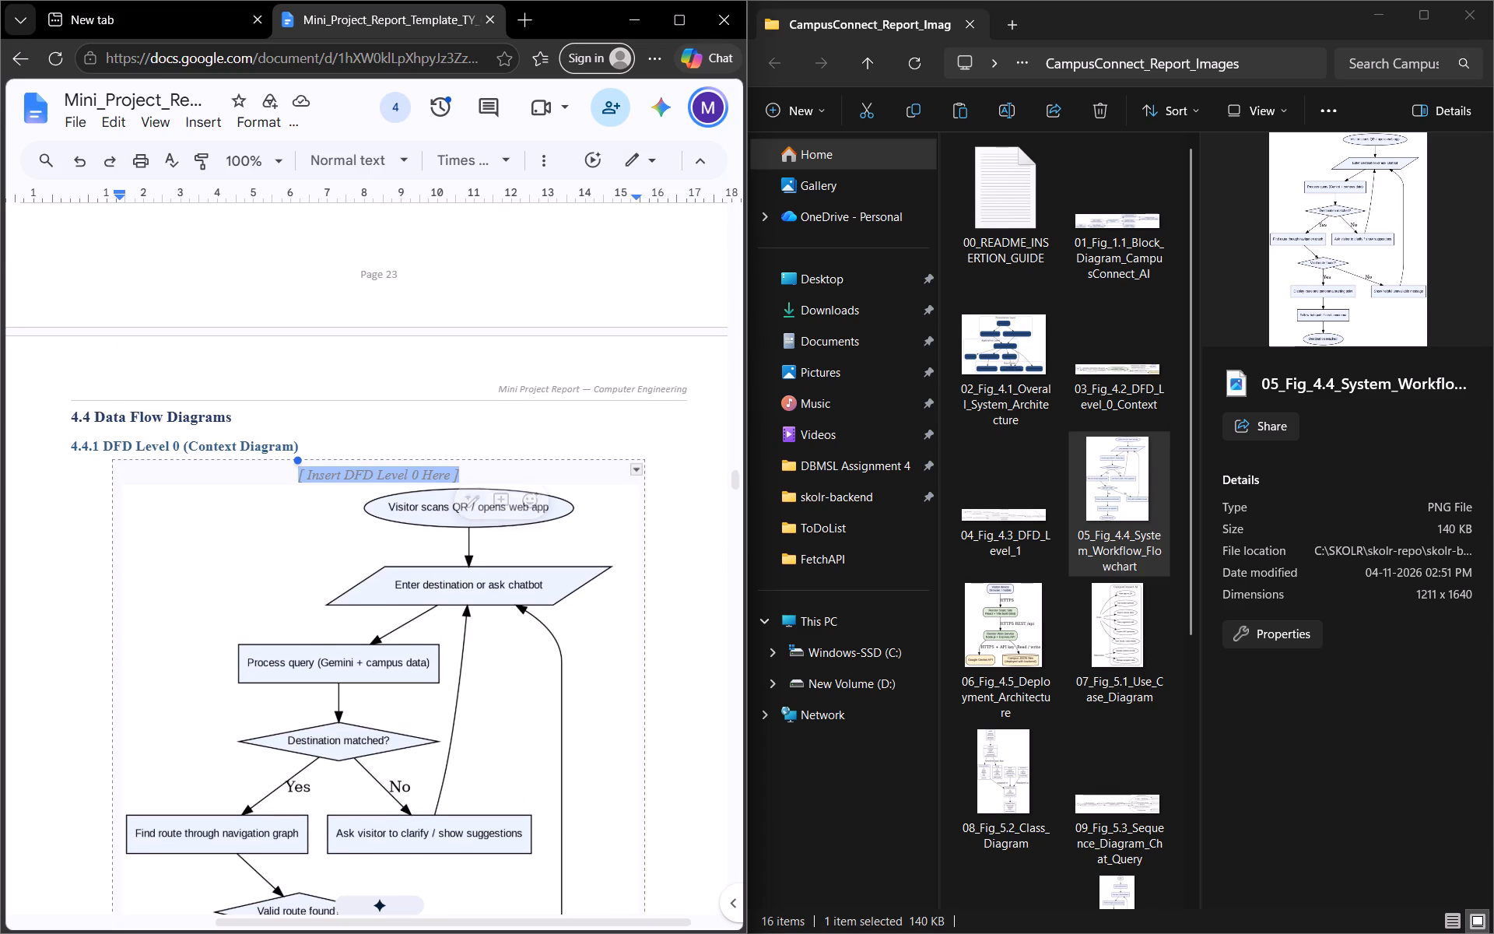
{"action": "key", "text": "BackSpace"}
Copy the image 03_Fig_4.2_DFD_Level_0_Context and paste it over the flowchart in section 4.4.1's Fig. 4.2 box.
{"action": "scroll", "coordinate": [289, 473], "scroll_direction": "up", "scroll_amount": 1}
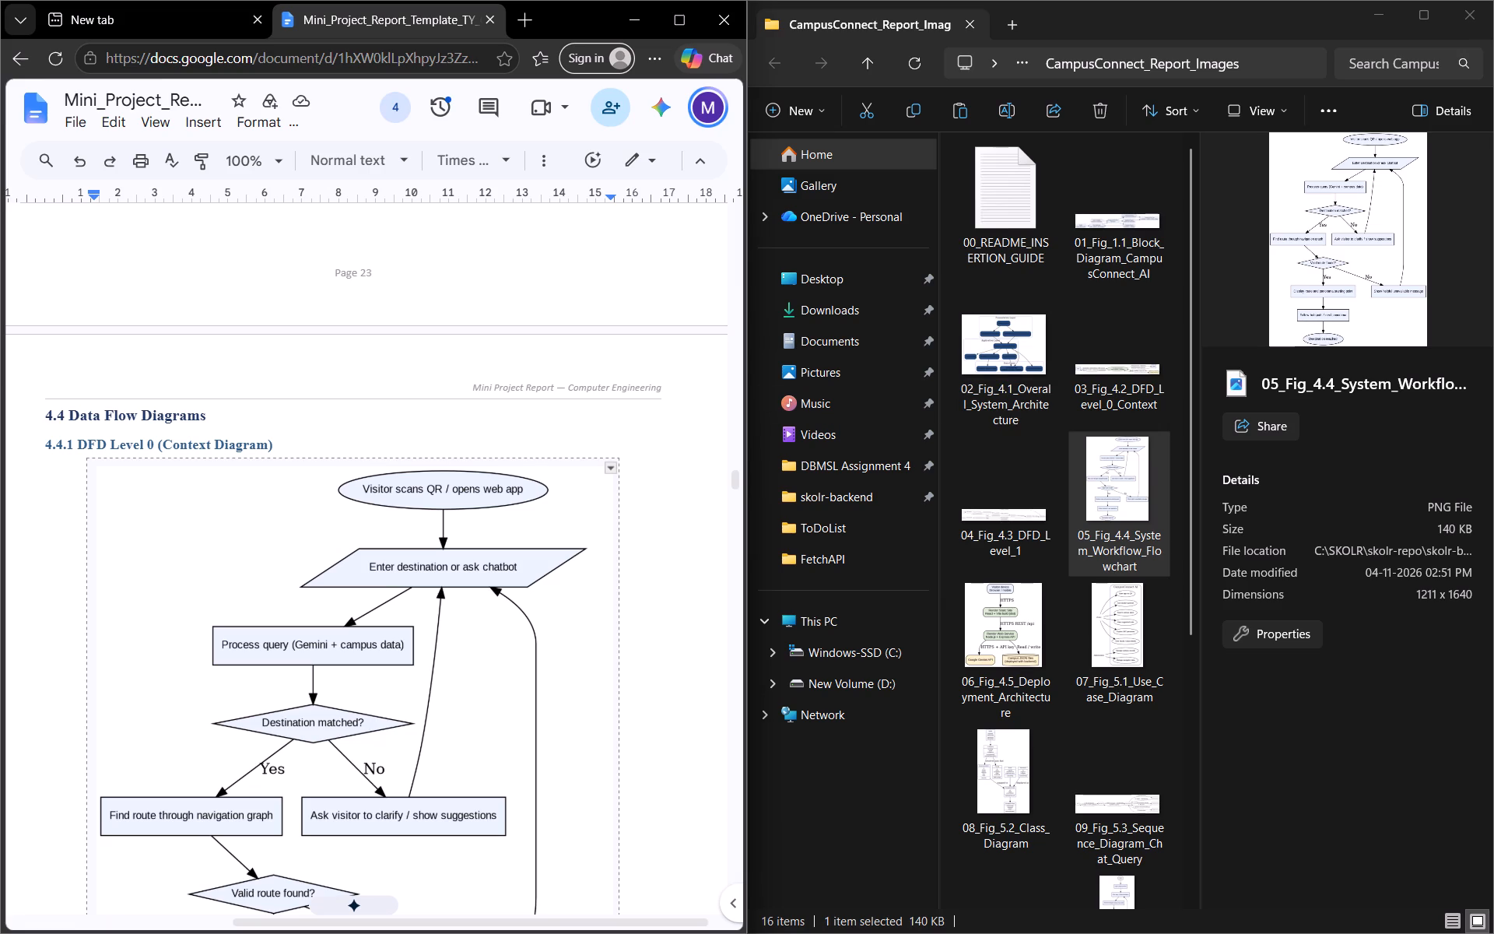
{"action": "scroll", "coordinate": [1076, 716], "scroll_direction": "down", "scroll_amount": 3}
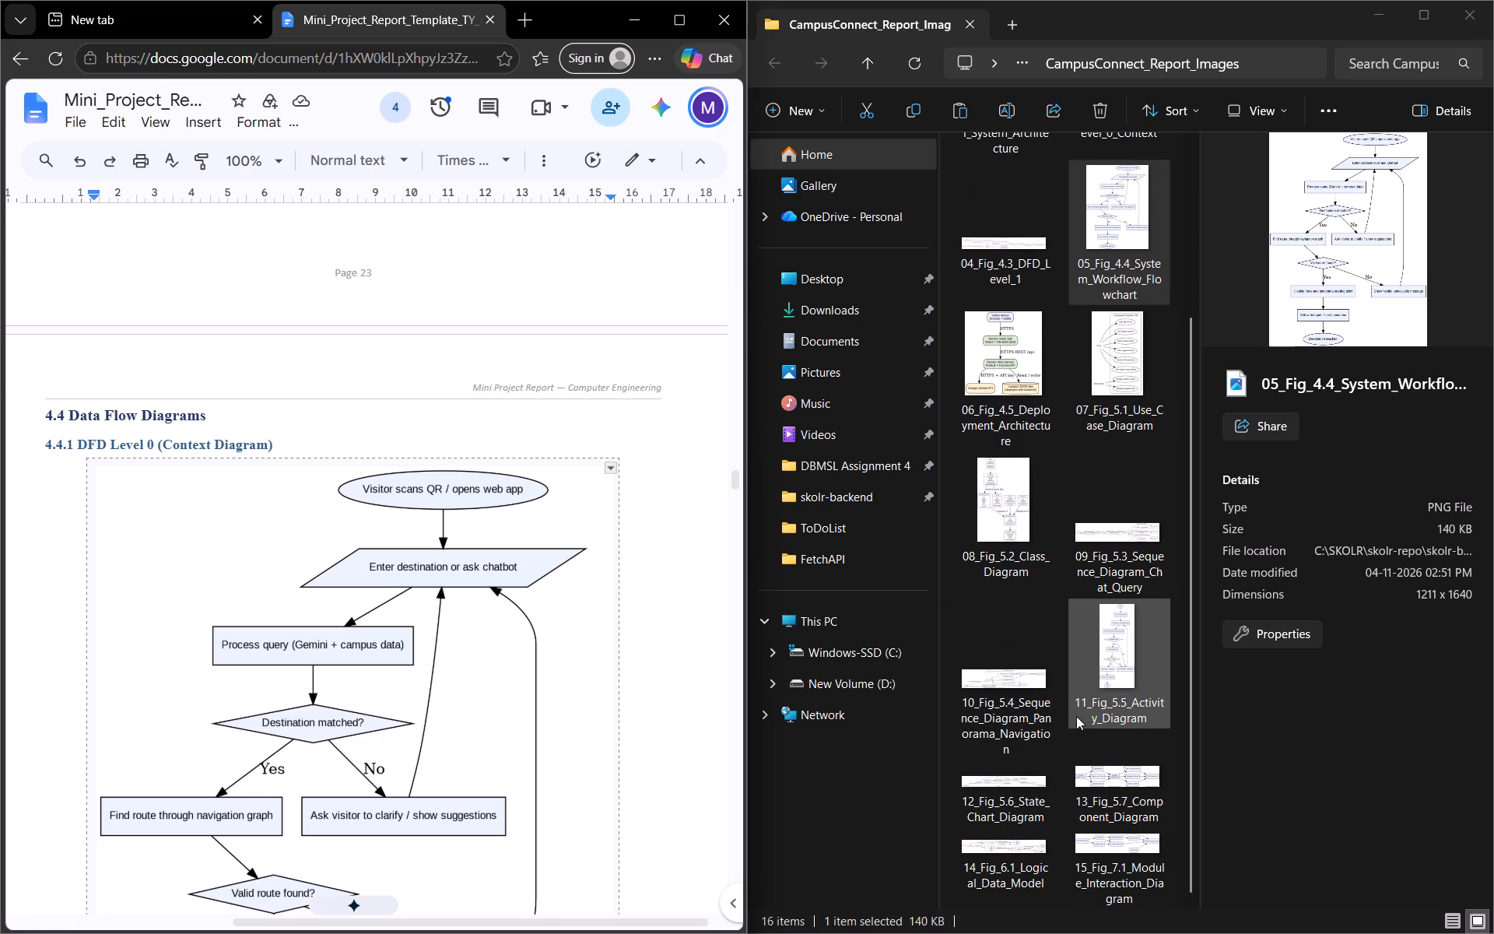
{"action": "scroll", "coordinate": [1076, 716], "scroll_direction": "up", "scroll_amount": 4}
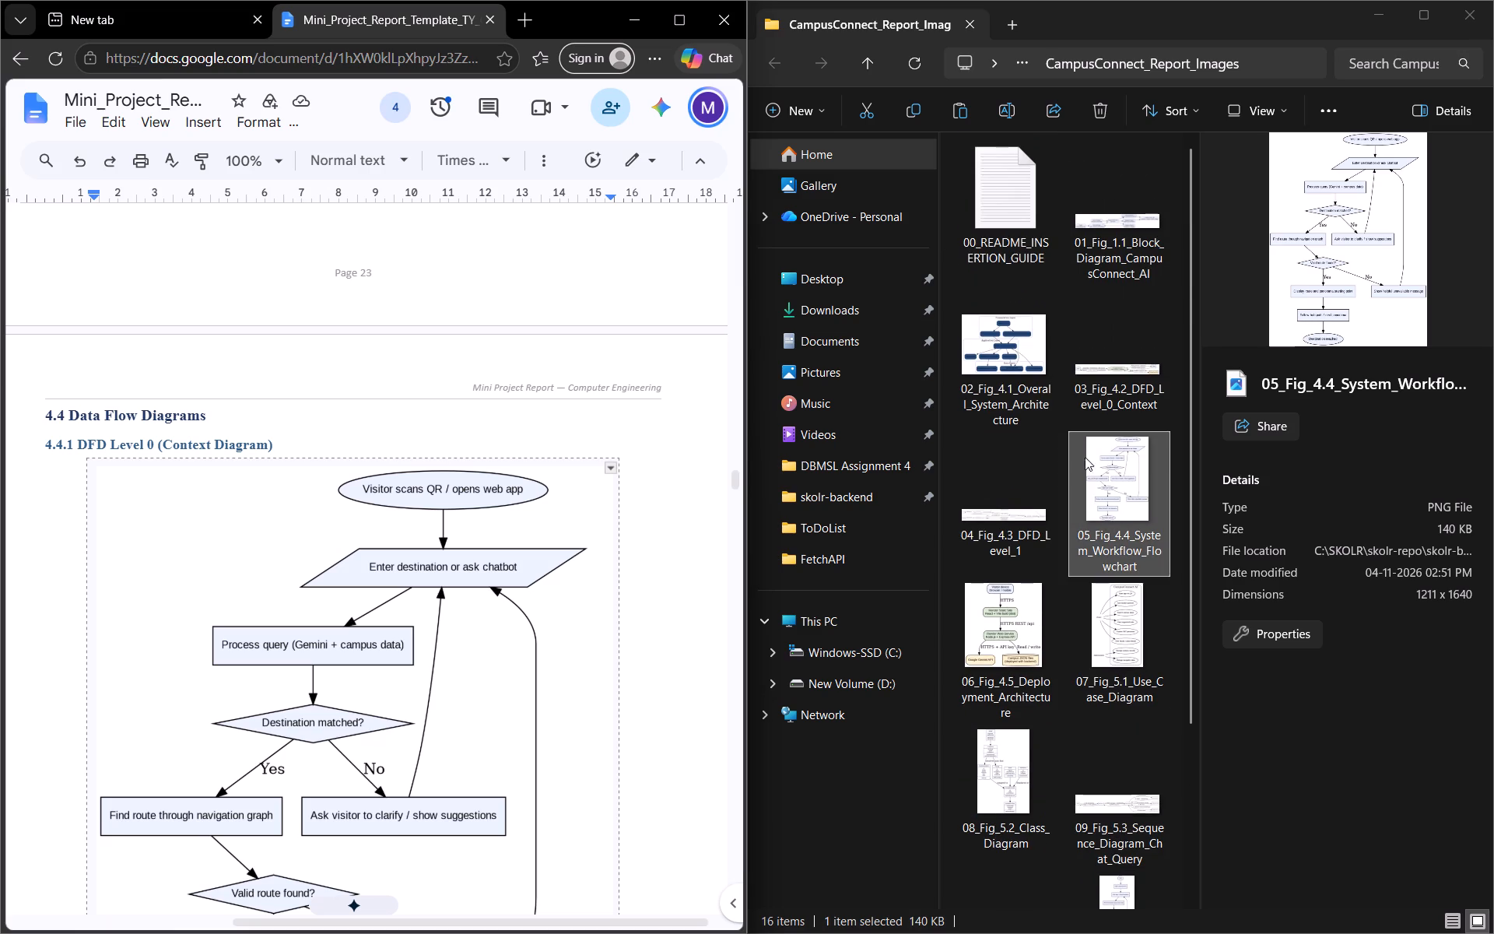
{"action": "left_click", "coordinate": [1114, 388]}
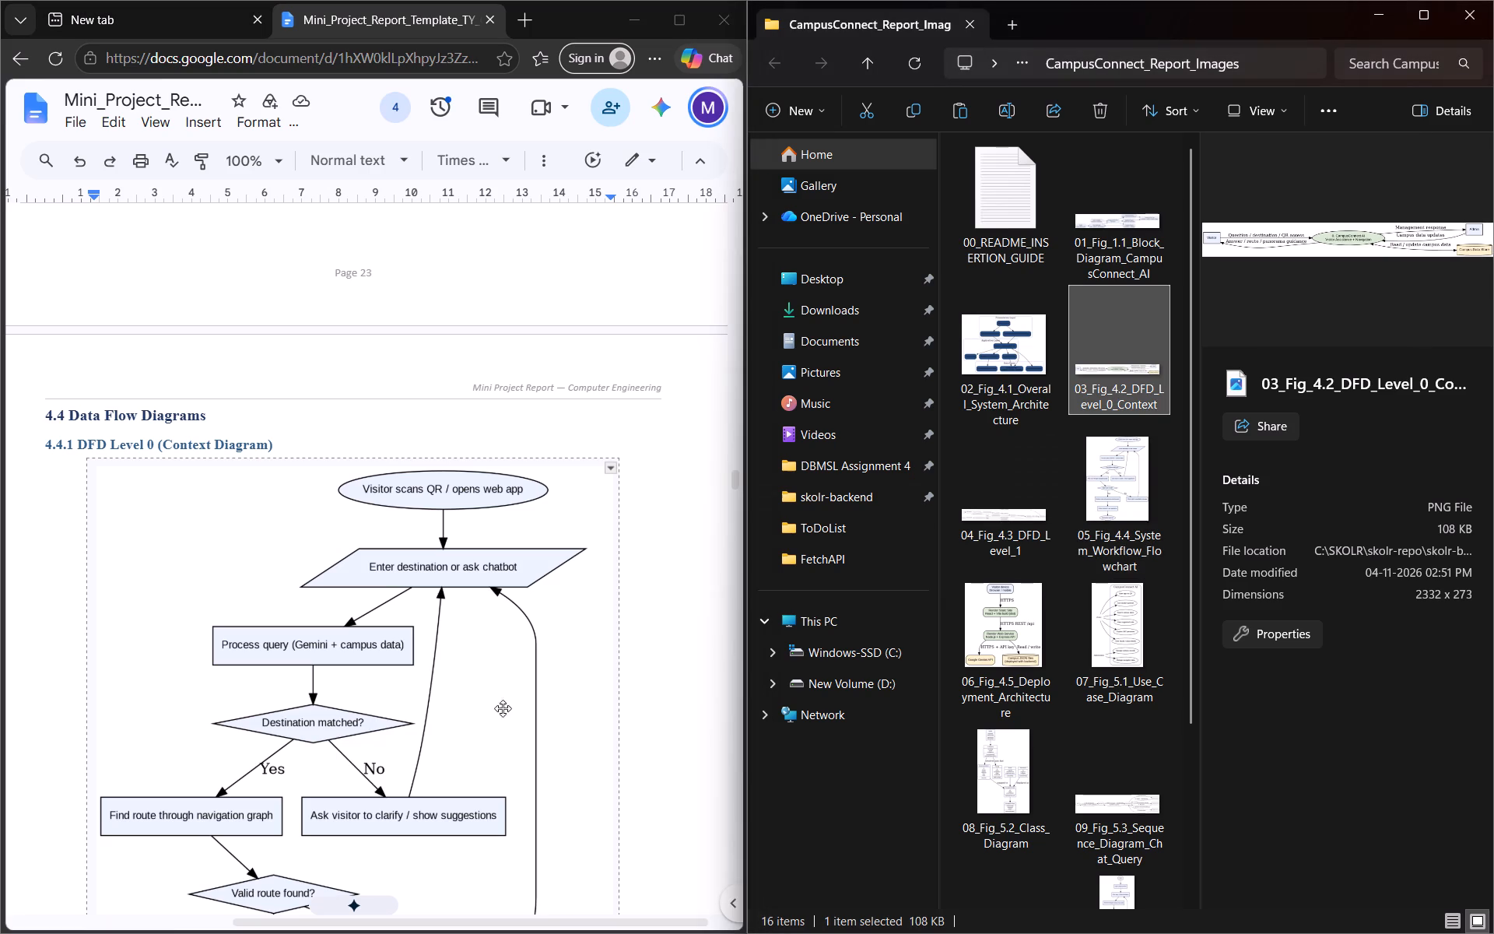
{"action": "scroll", "coordinate": [455, 703], "scroll_direction": "down", "scroll_amount": 7}
{"action": "scroll", "coordinate": [455, 703], "scroll_direction": "up", "scroll_amount": 2}
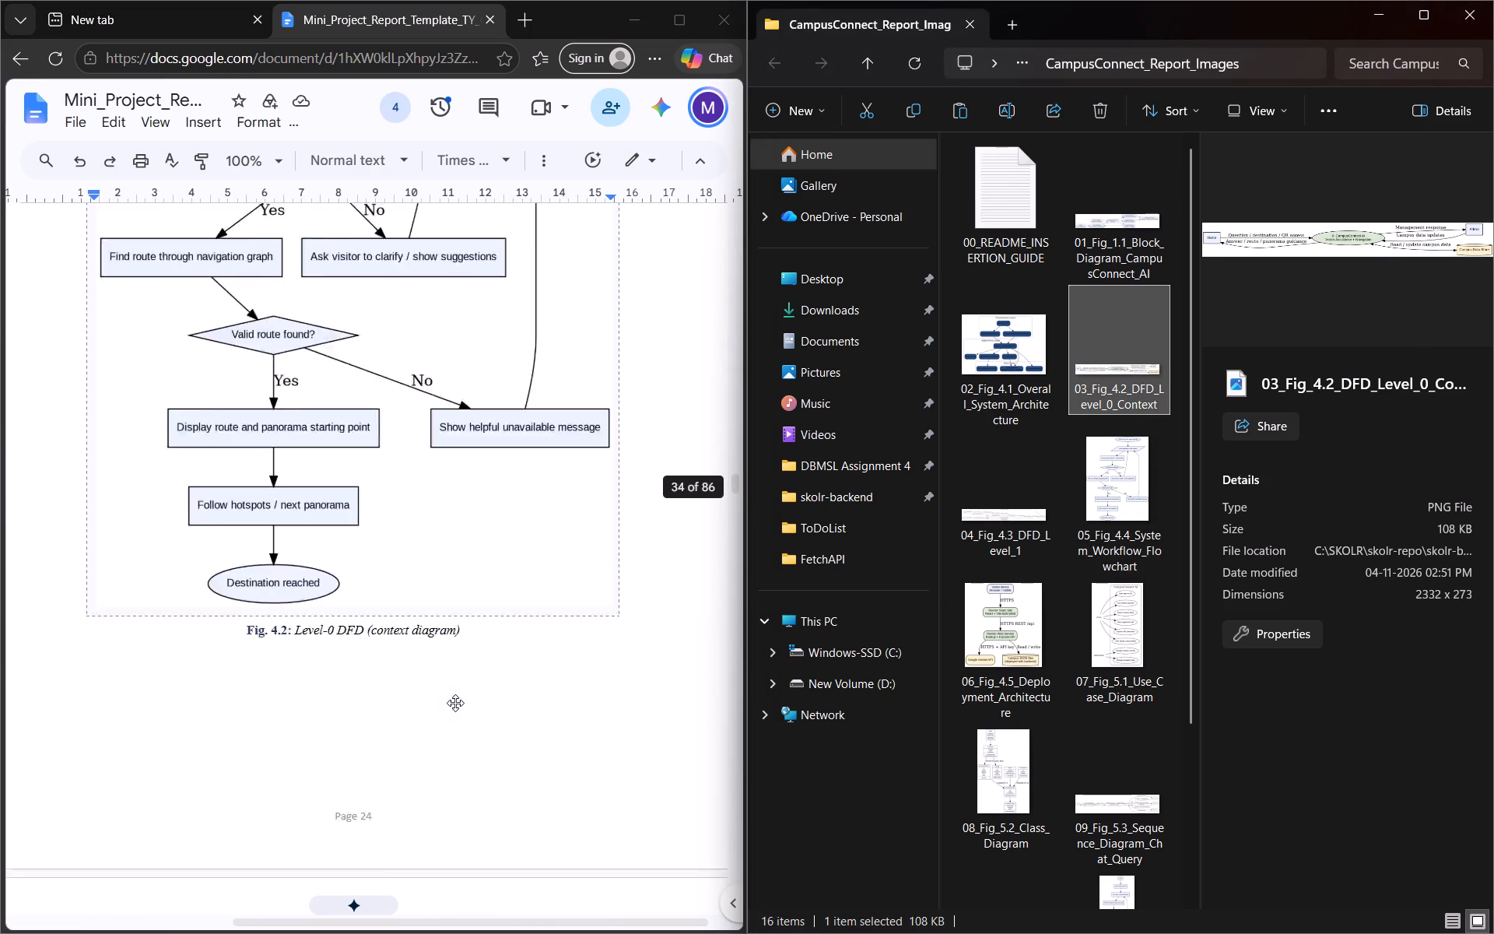
{"action": "scroll", "coordinate": [455, 703], "scroll_direction": "up", "scroll_amount": 4}
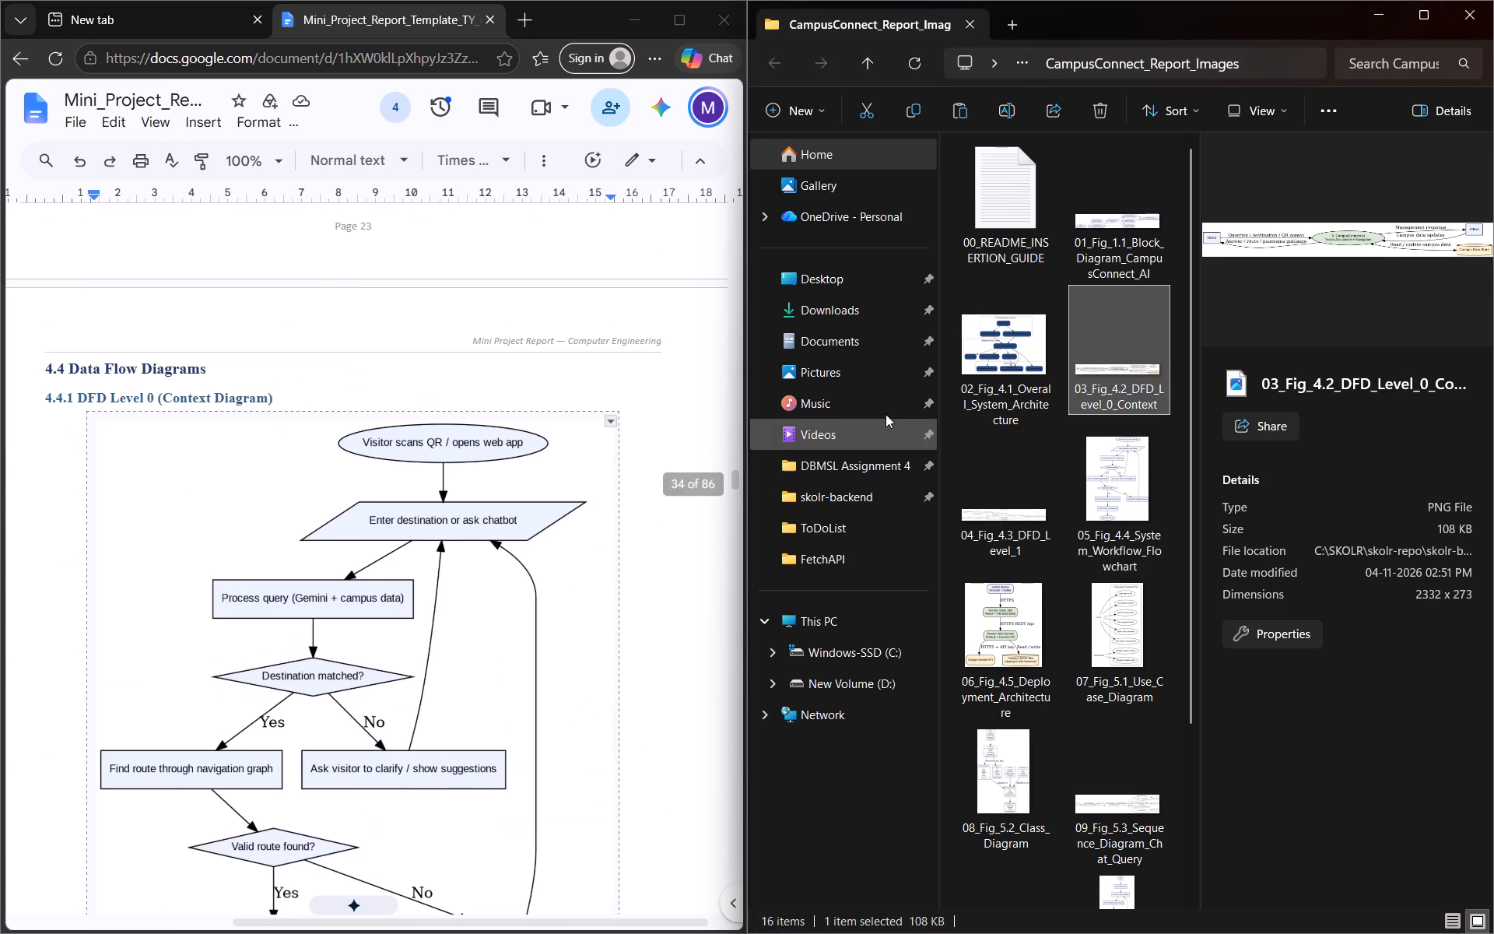
{"action": "right_click", "coordinate": [1113, 352]}
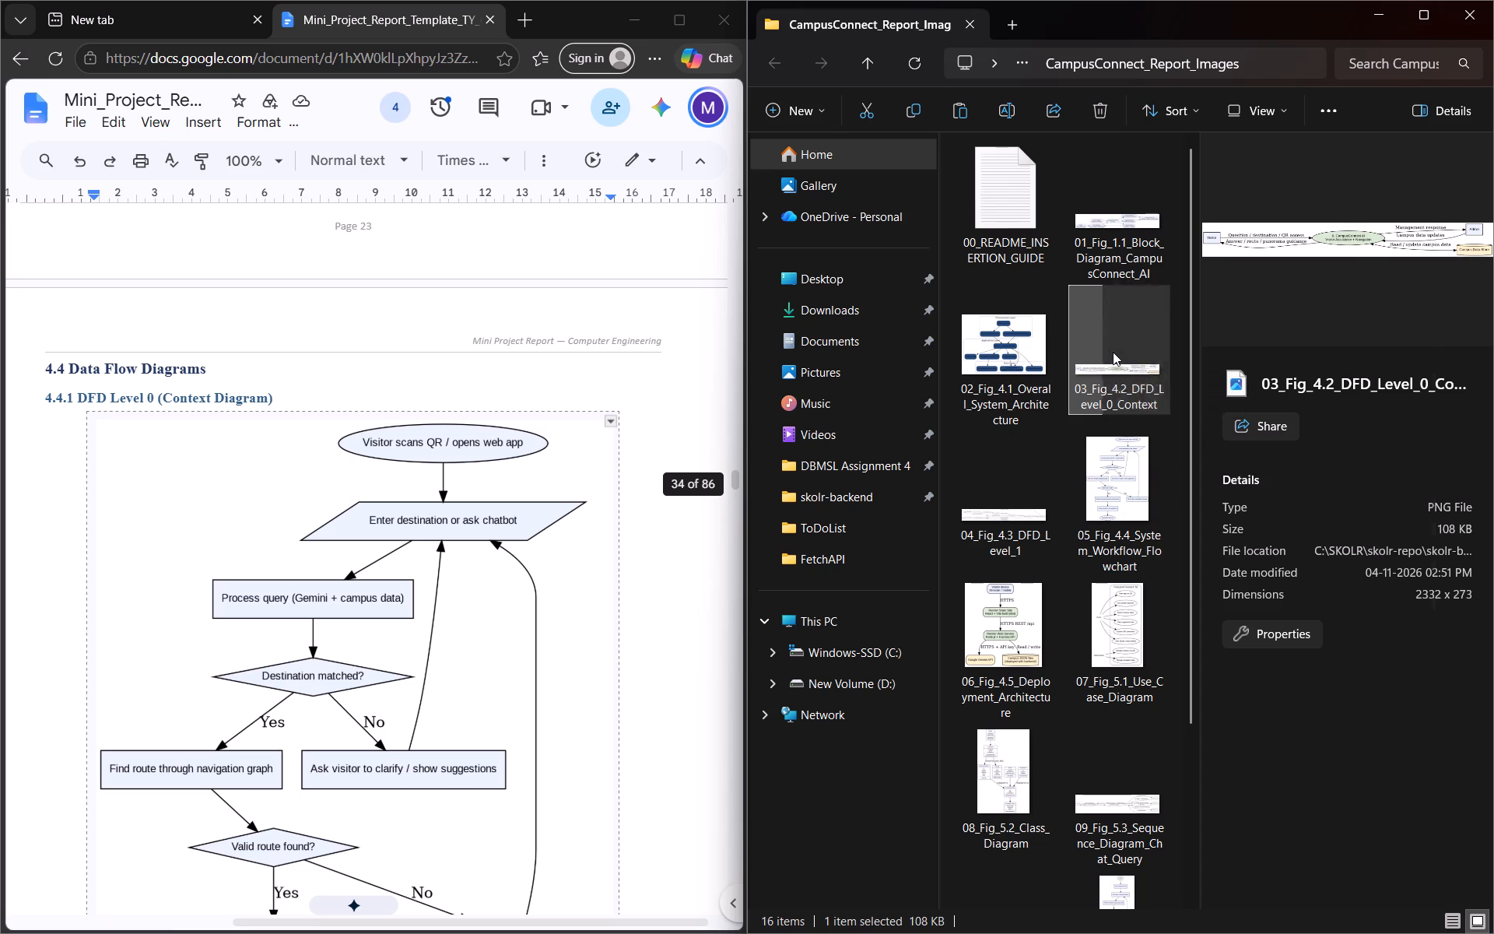
{"action": "left_click", "coordinate": [1195, 163]}
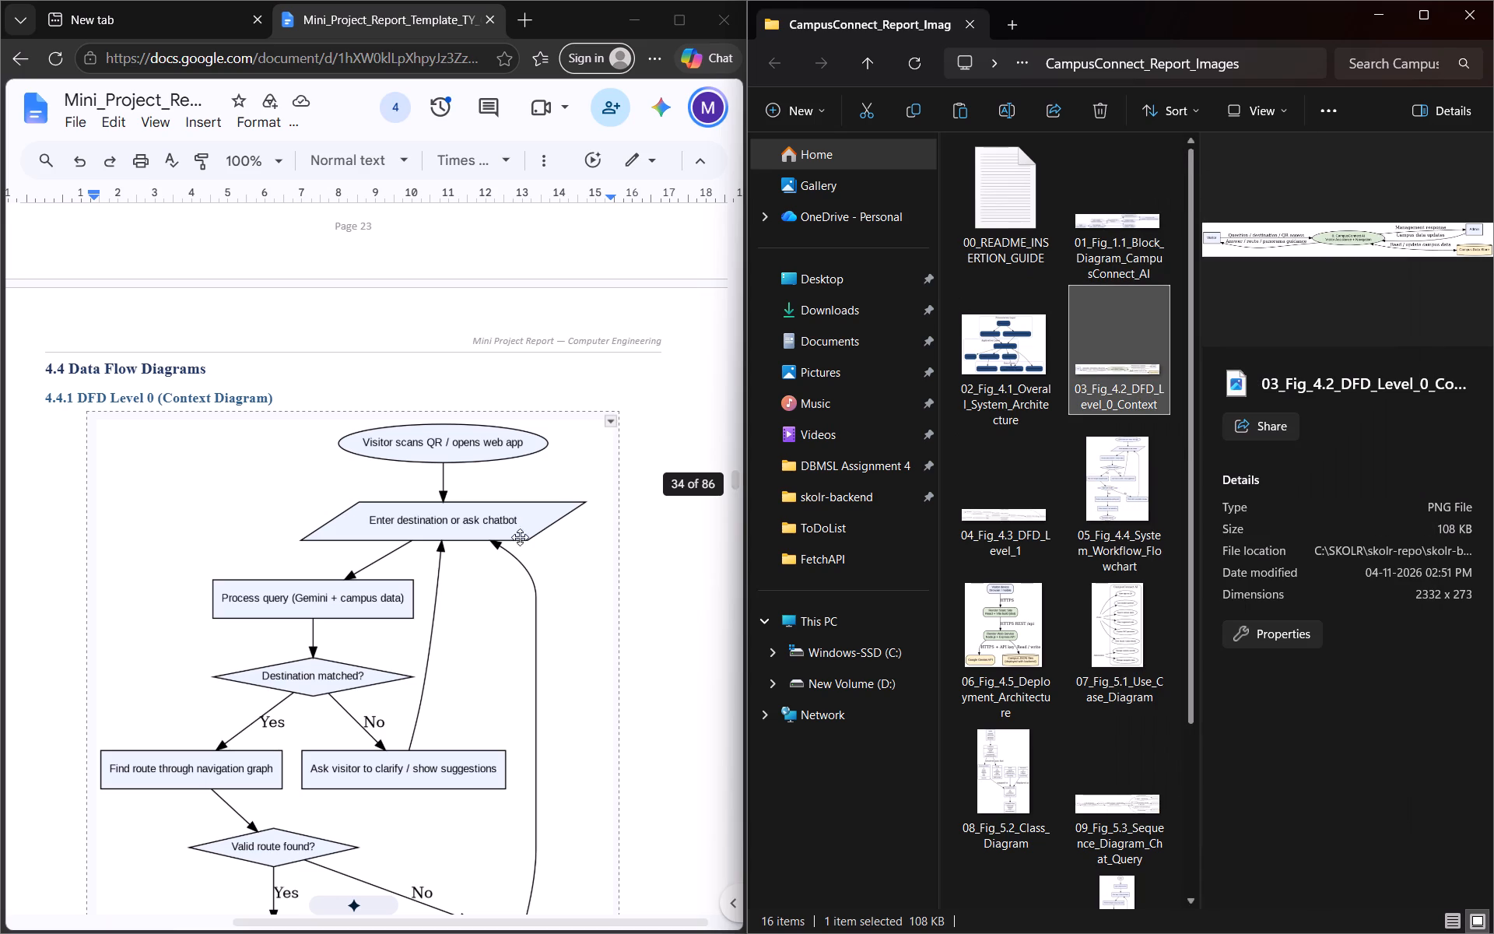
{"action": "left_click", "coordinate": [486, 555]}
{"action": "key", "text": "ctrl+v"}
{"action": "scroll", "coordinate": [486, 555], "scroll_direction": "up", "scroll_amount": 1}
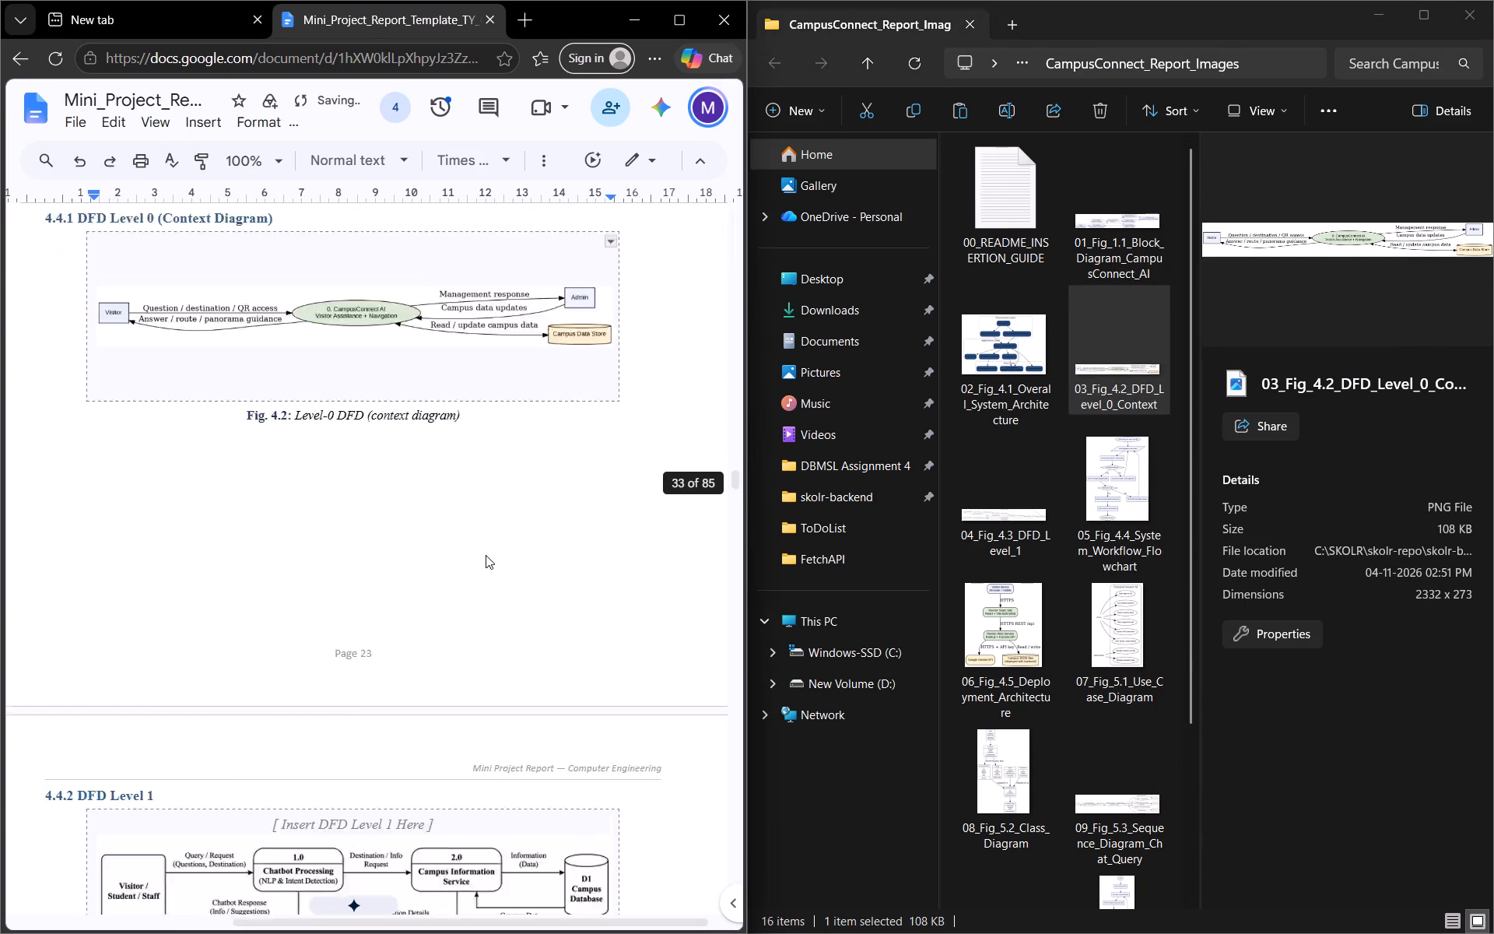
{"action": "scroll", "coordinate": [486, 555], "scroll_direction": "up", "scroll_amount": 1}
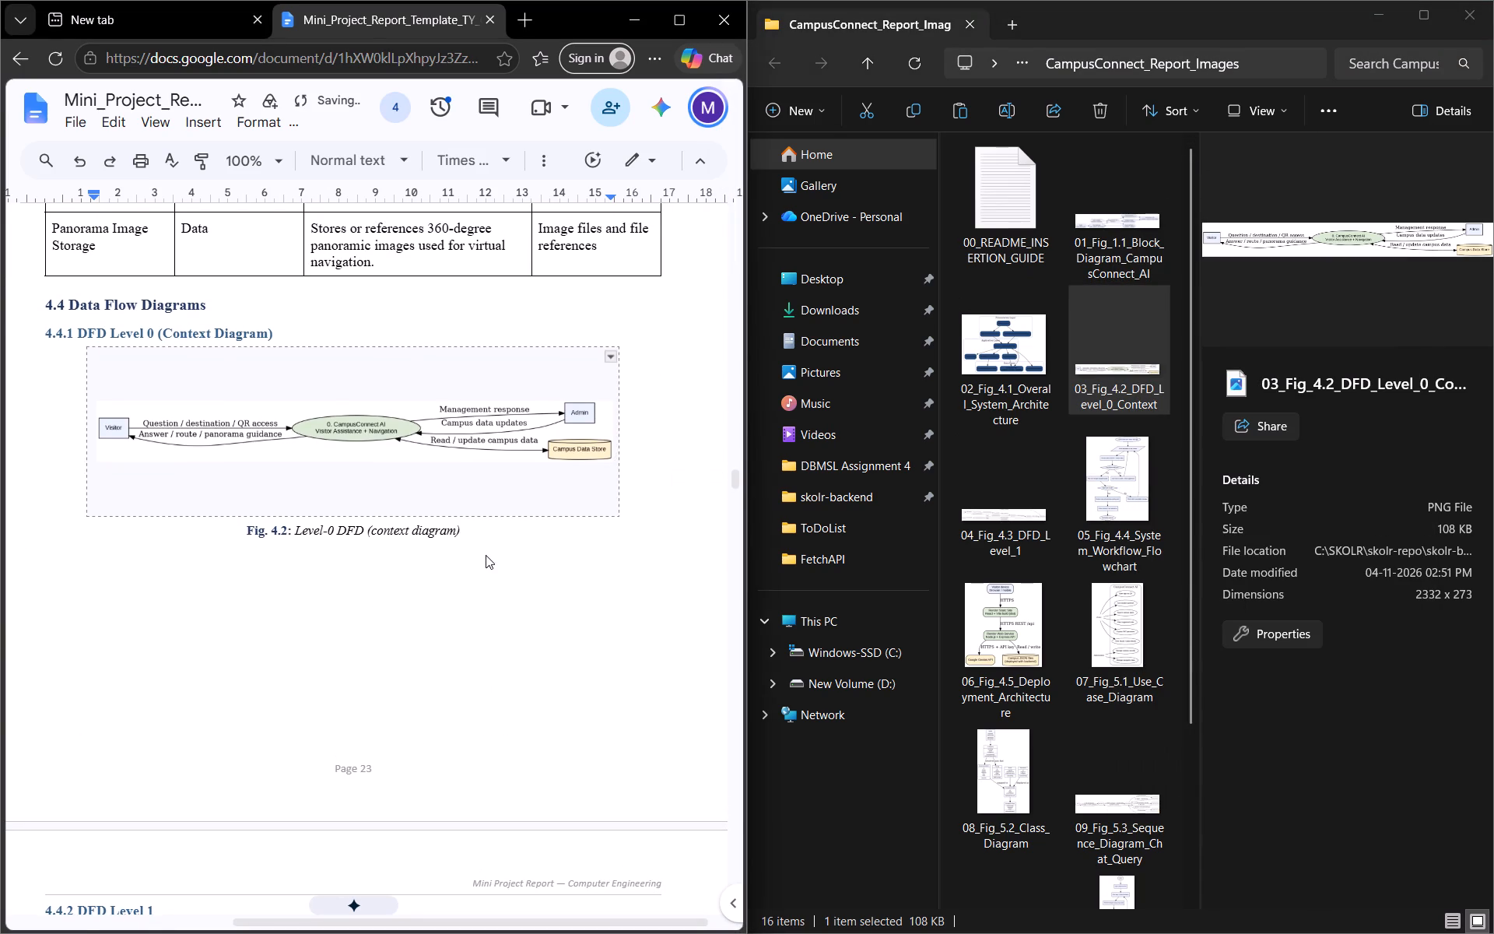
Copy the image 04_Fig_4.3_DFD_Level_1 and paste it over the existing diagram in section 4.4.2's Fig. 4.3 box.
{"action": "scroll", "coordinate": [486, 555], "scroll_direction": "down", "scroll_amount": 1}
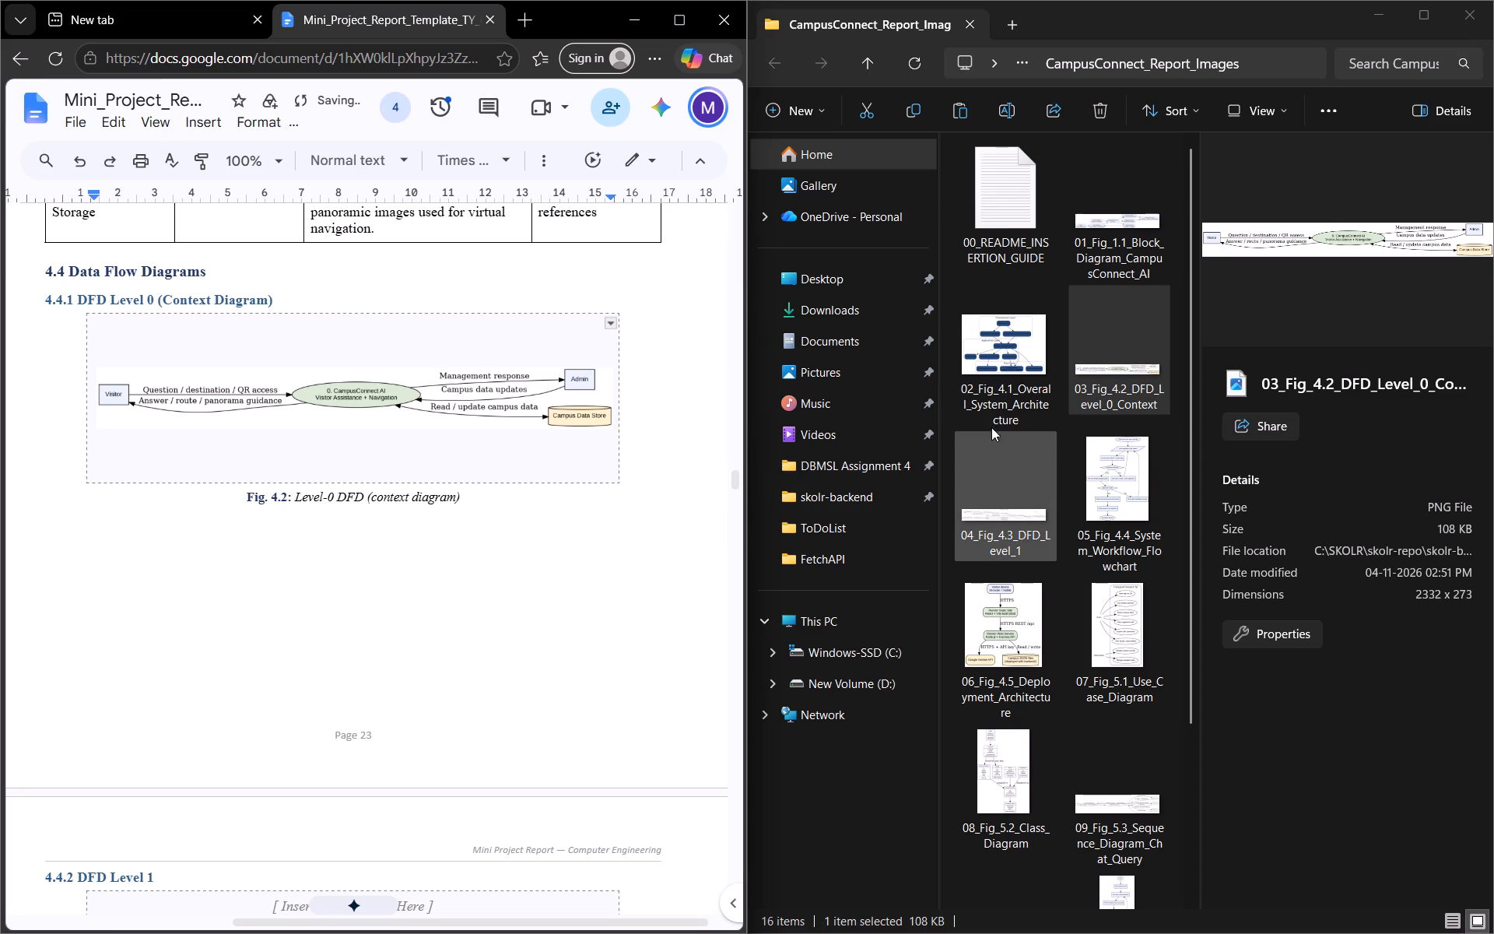
{"action": "left_click", "coordinate": [1015, 472]}
{"action": "key", "text": "ctrl+c"}
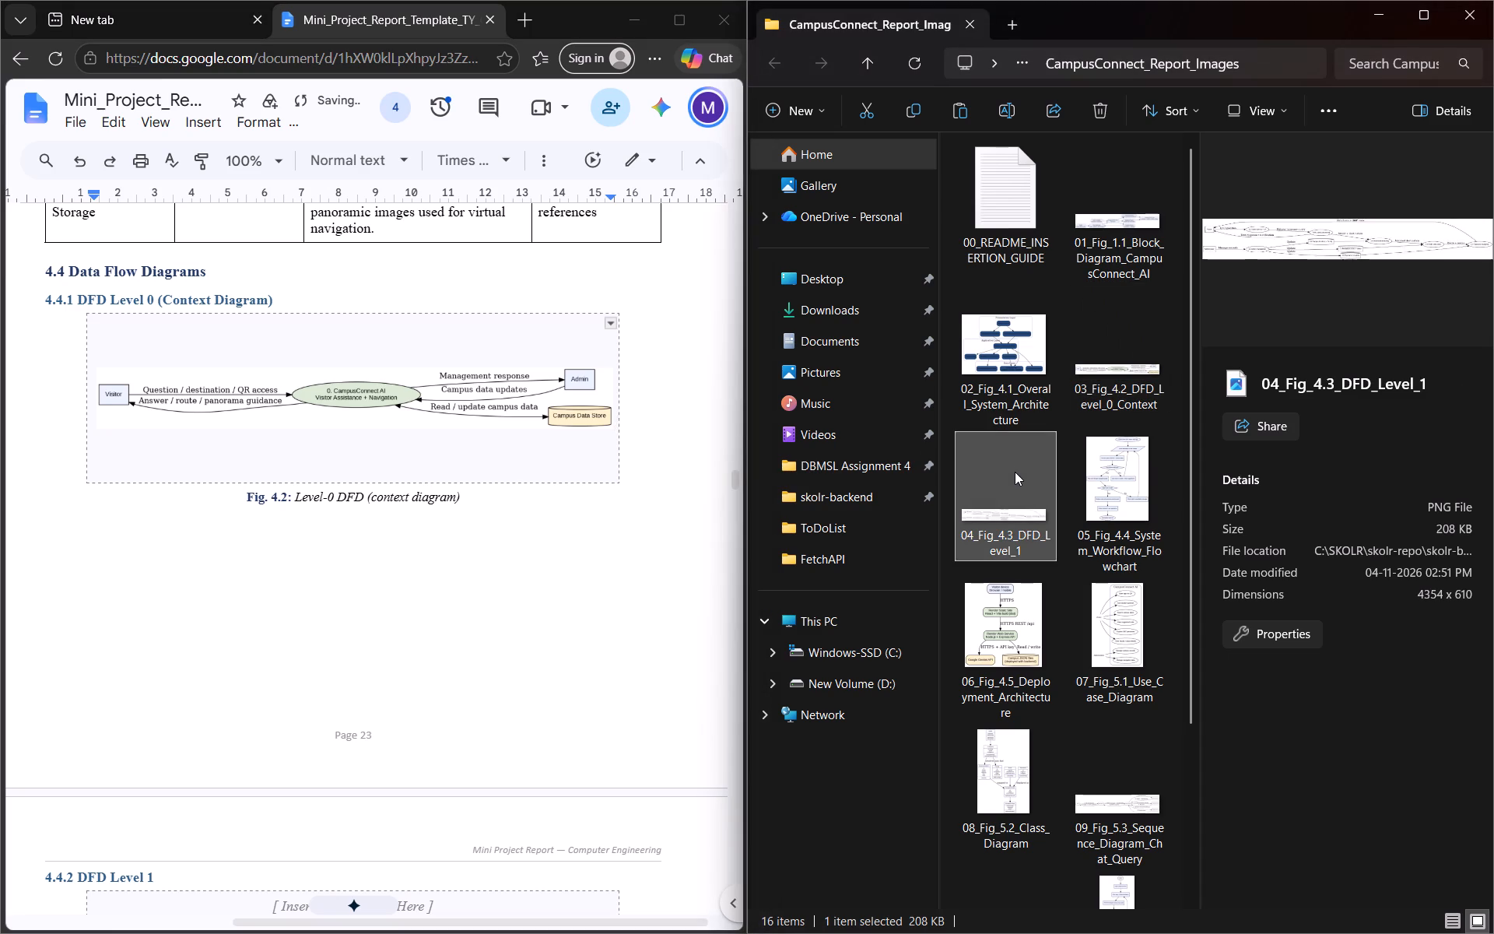
{"action": "scroll", "coordinate": [544, 599], "scroll_direction": "down", "scroll_amount": 4}
{"action": "left_click", "coordinate": [482, 619]}
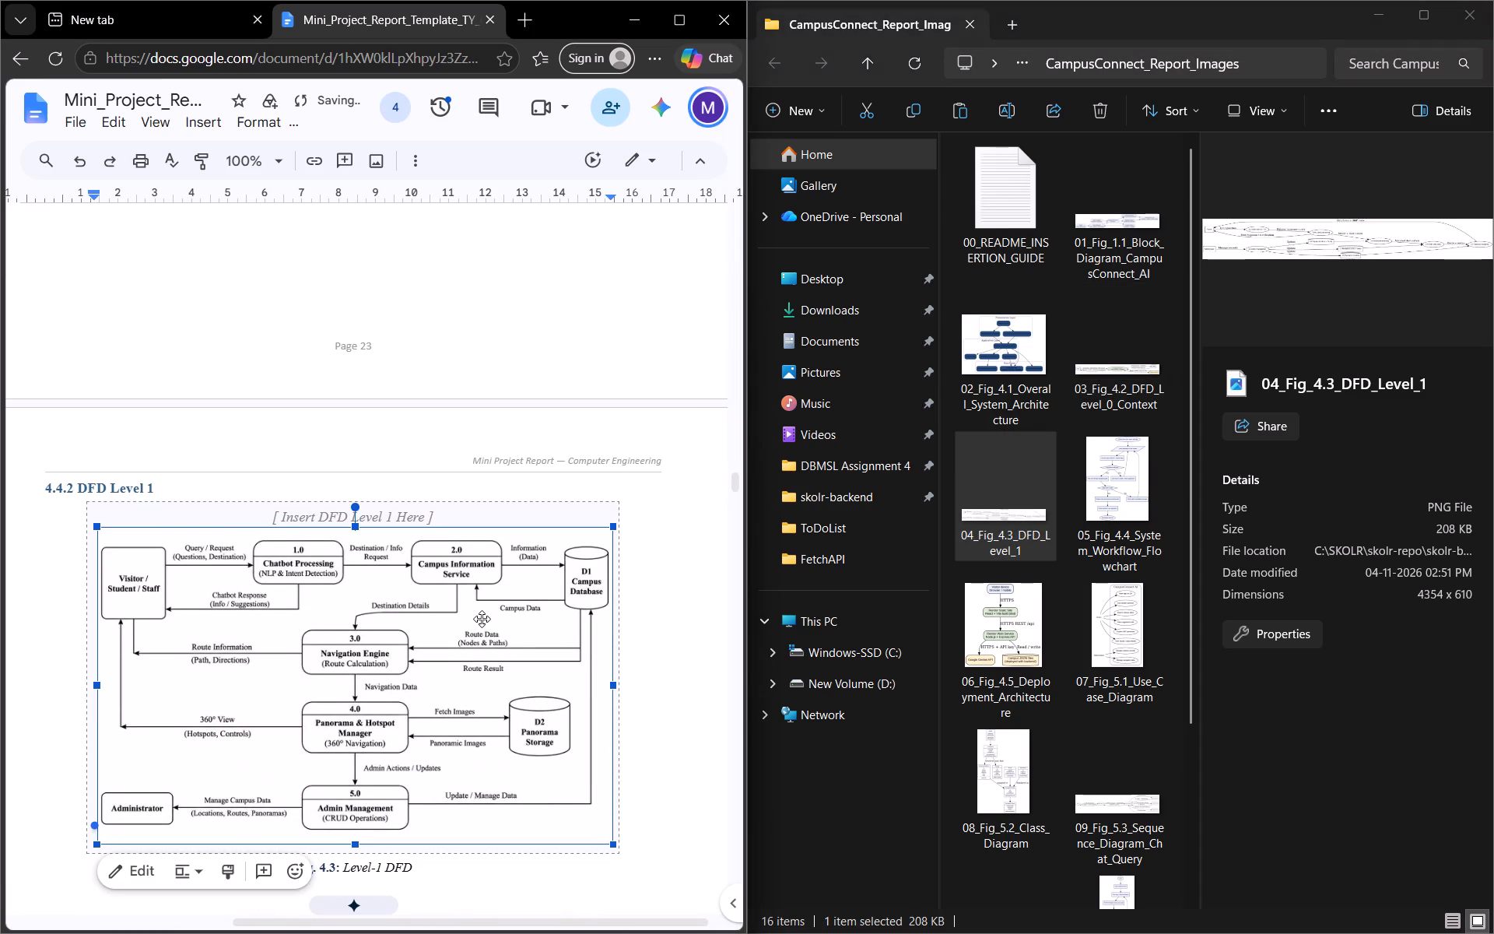
{"action": "key", "text": "ctrl+v"}
Delete the placeholder text "[ Insert DFD Level 1 Here ]" in the Fig. 4.3 box.
{"action": "scroll", "coordinate": [482, 619], "scroll_direction": "down", "scroll_amount": 1}
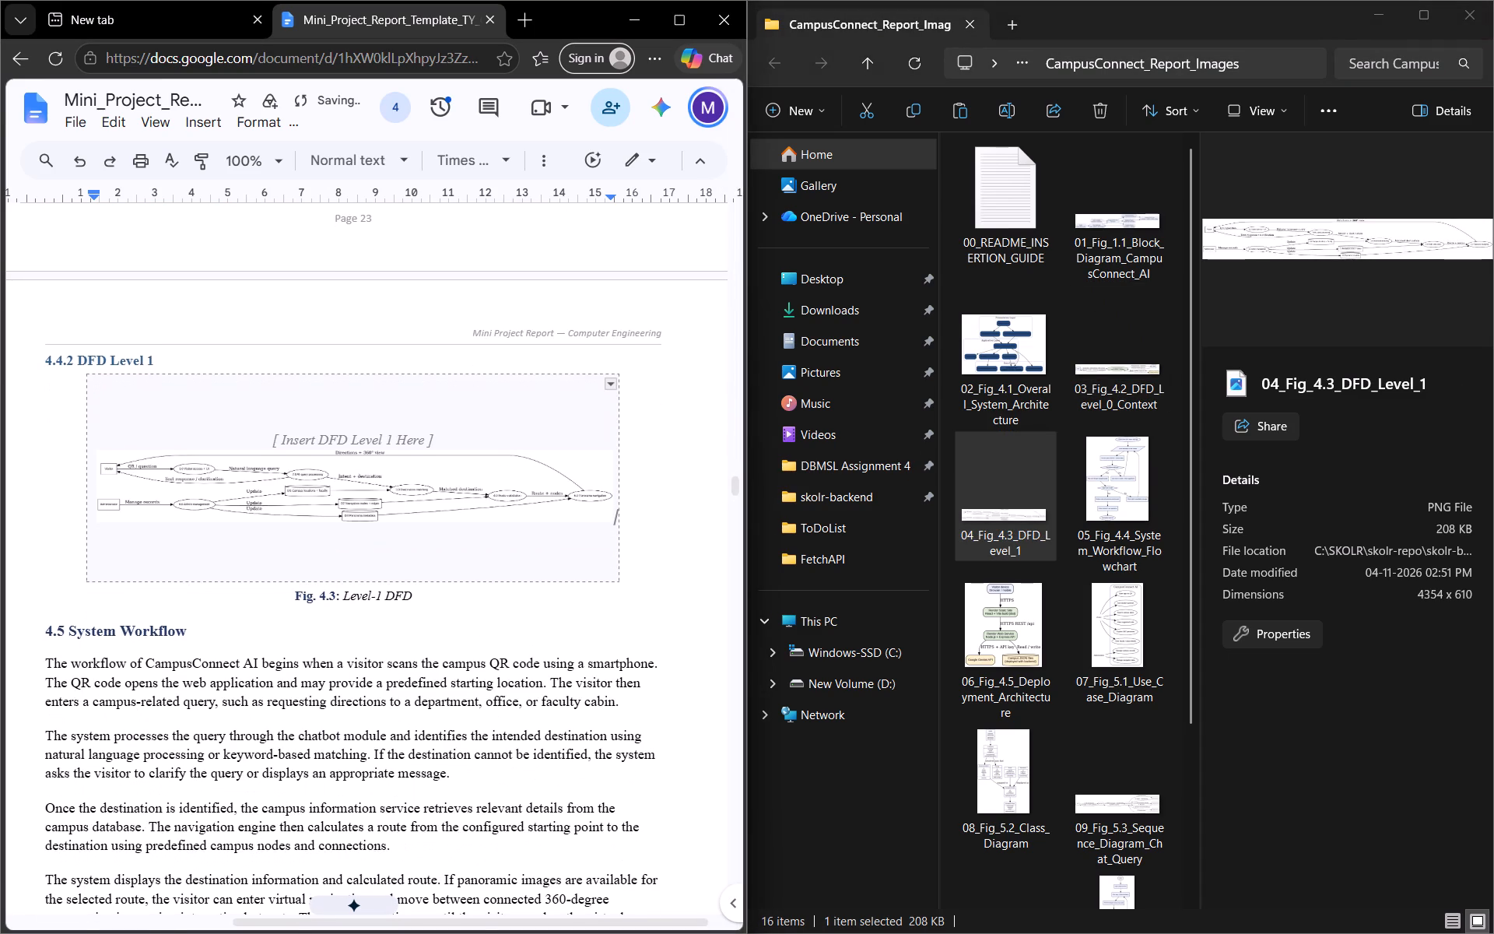
{"action": "left_click", "coordinate": [665, 504]}
{"action": "left_click_drag", "start_coordinate": [457, 439], "coordinate": [321, 447]}
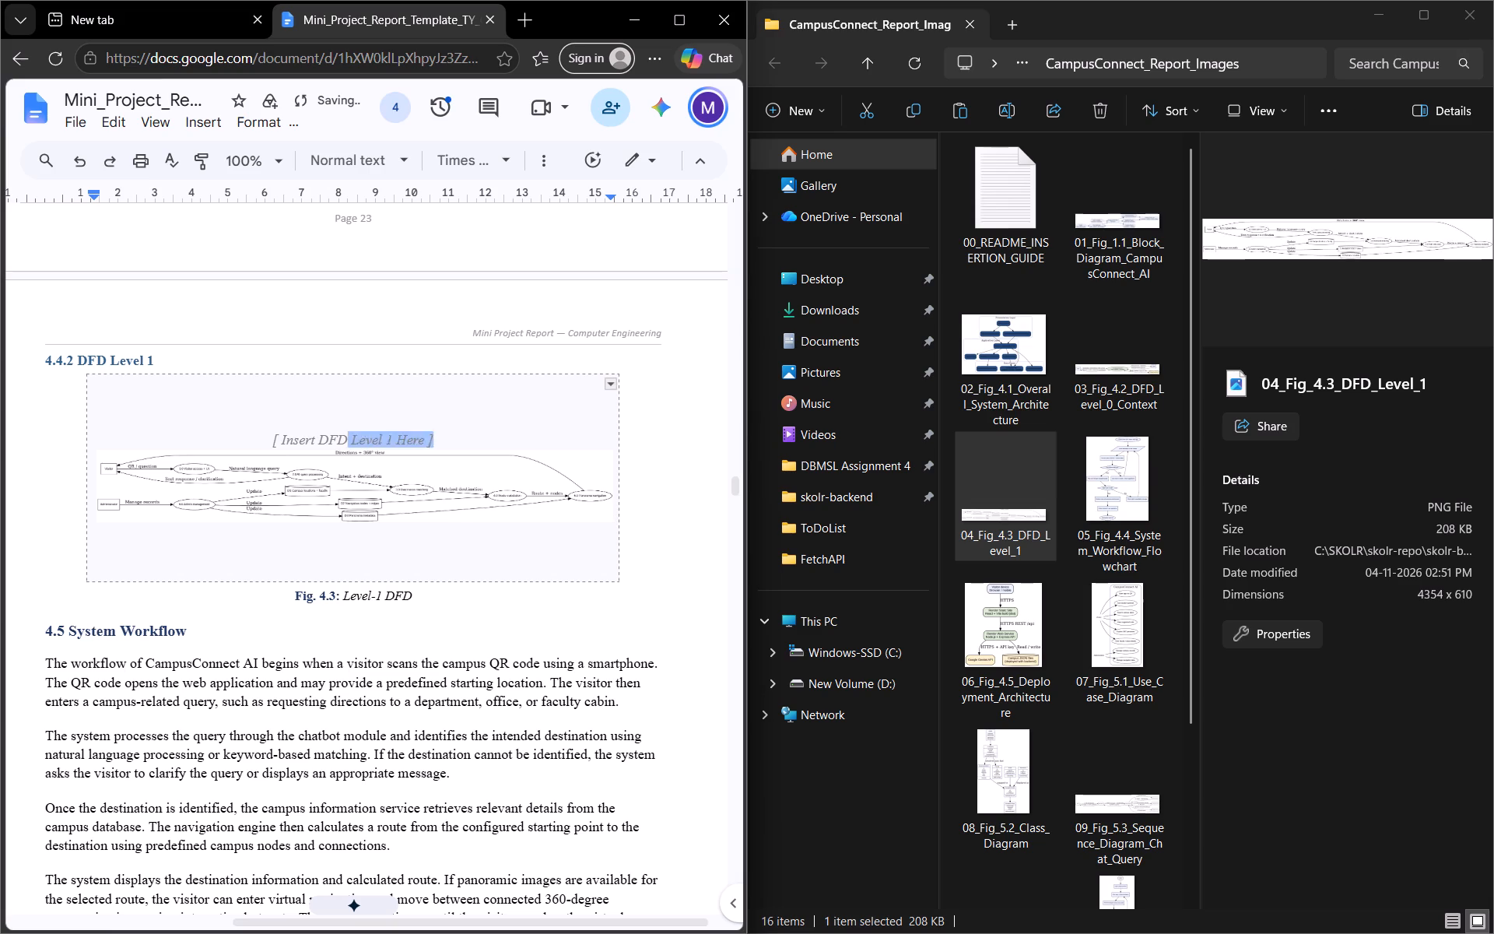
{"action": "left_click_drag", "start_coordinate": [321, 447], "coordinate": [261, 443]}
{"action": "key", "text": "BackSpace"}
Replace the "[ Insert Flowchart Here ]" placeholder in section 4.5's Fig. 4.4 box with the image 05_Fig_4.4_System_Workflow_Flowchart.
{"action": "scroll", "coordinate": [261, 443], "scroll_direction": "up", "scroll_amount": 3}
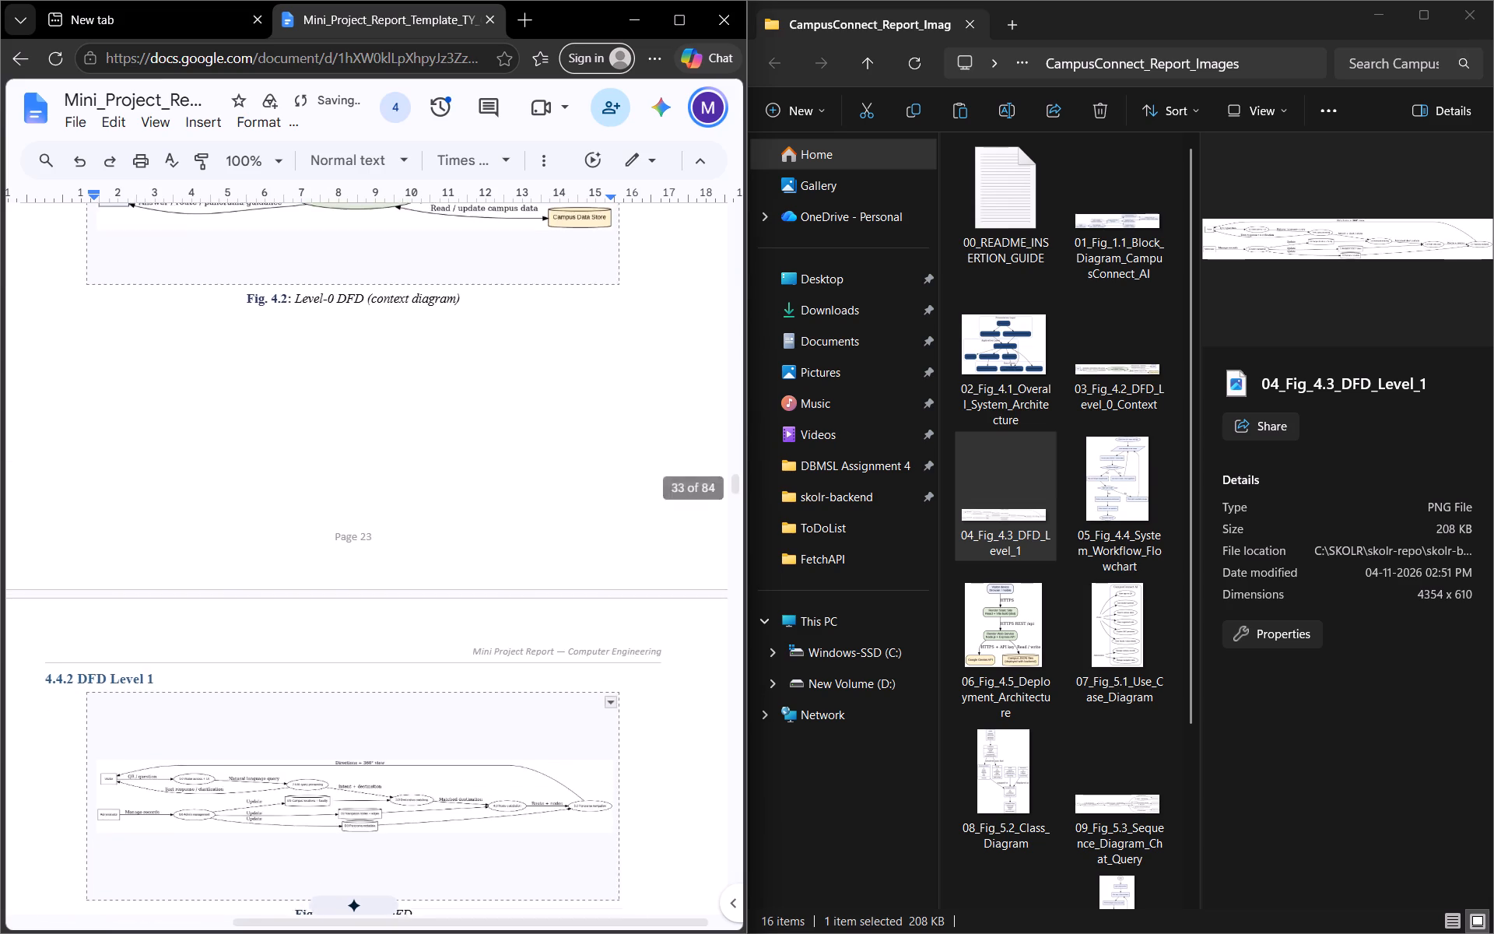
{"action": "scroll", "coordinate": [261, 443], "scroll_direction": "up", "scroll_amount": 4}
{"action": "scroll", "coordinate": [287, 585], "scroll_direction": "down", "scroll_amount": 4}
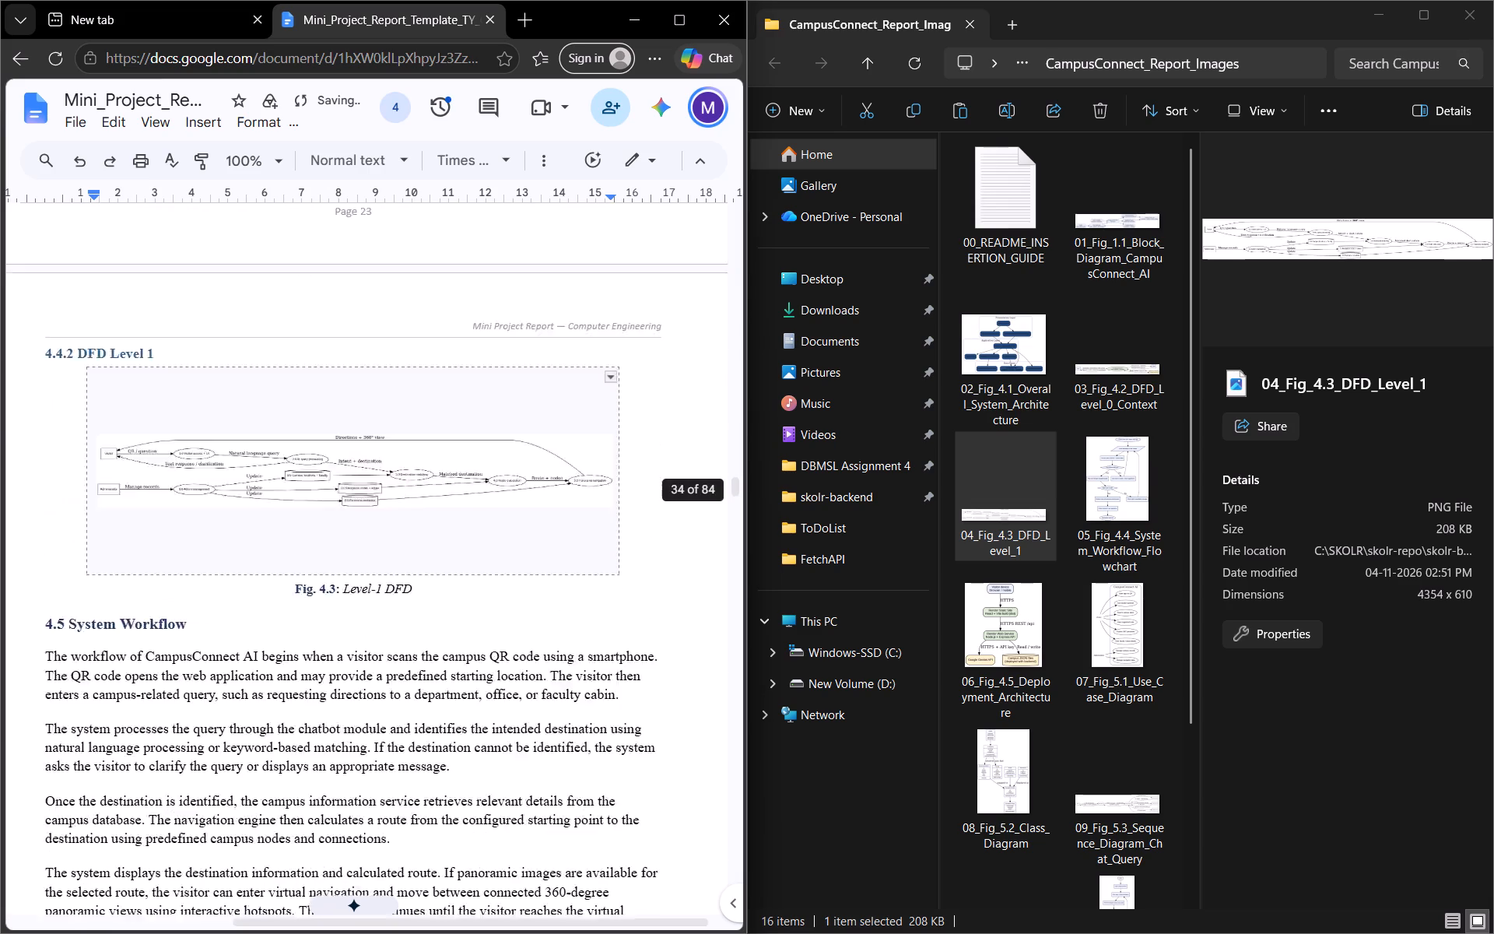
{"action": "scroll", "coordinate": [287, 585], "scroll_direction": "down", "scroll_amount": 6}
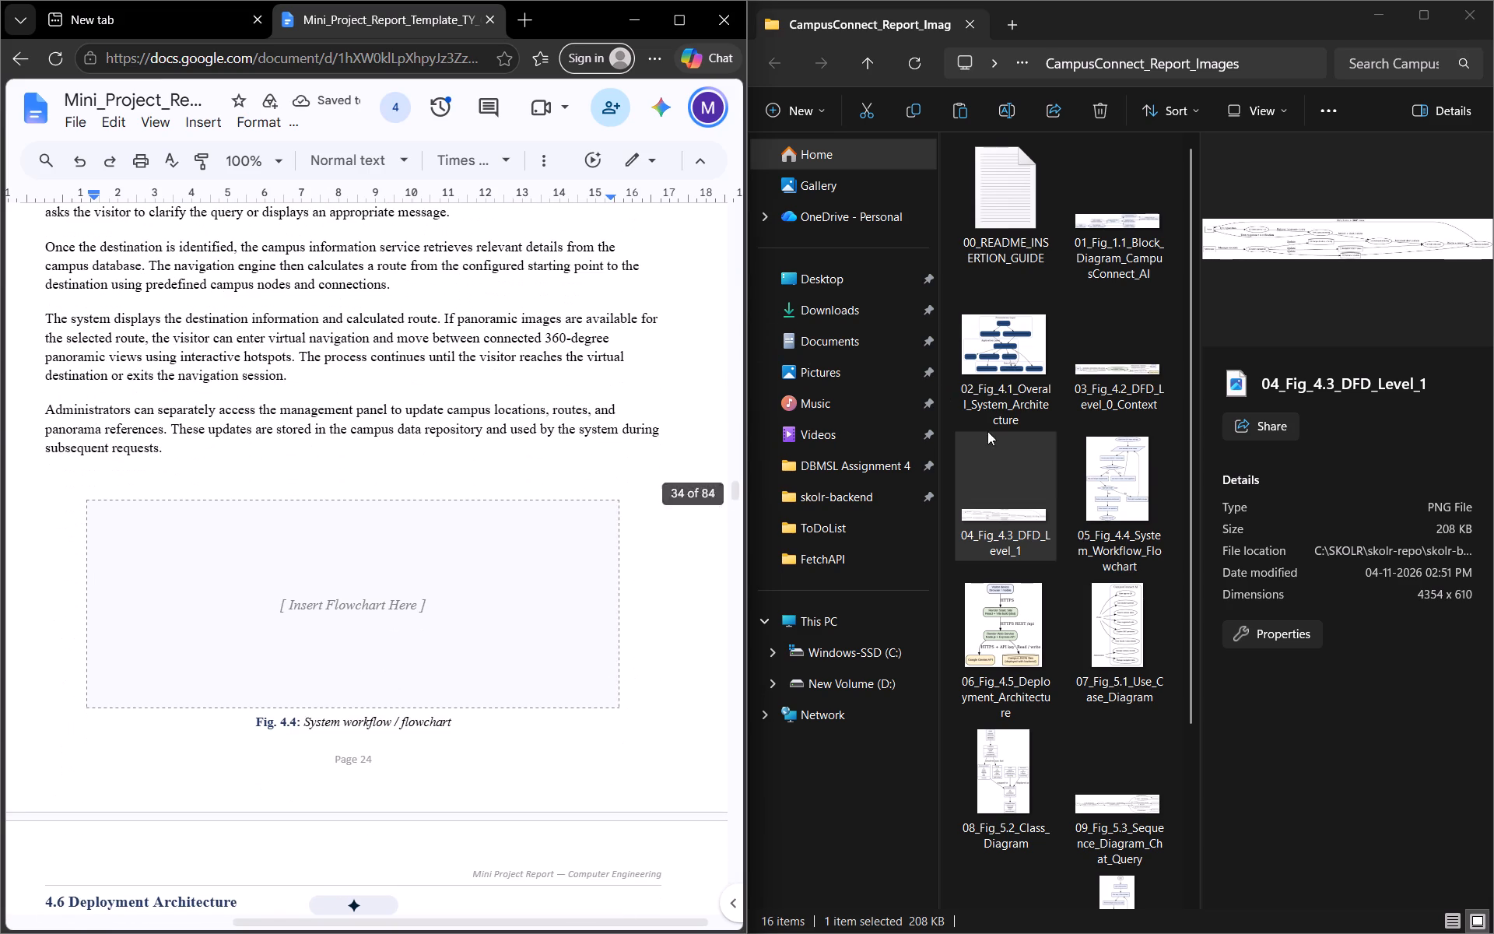
{"action": "left_click", "coordinate": [1086, 483]}
{"action": "key", "text": "ctrl+c"}
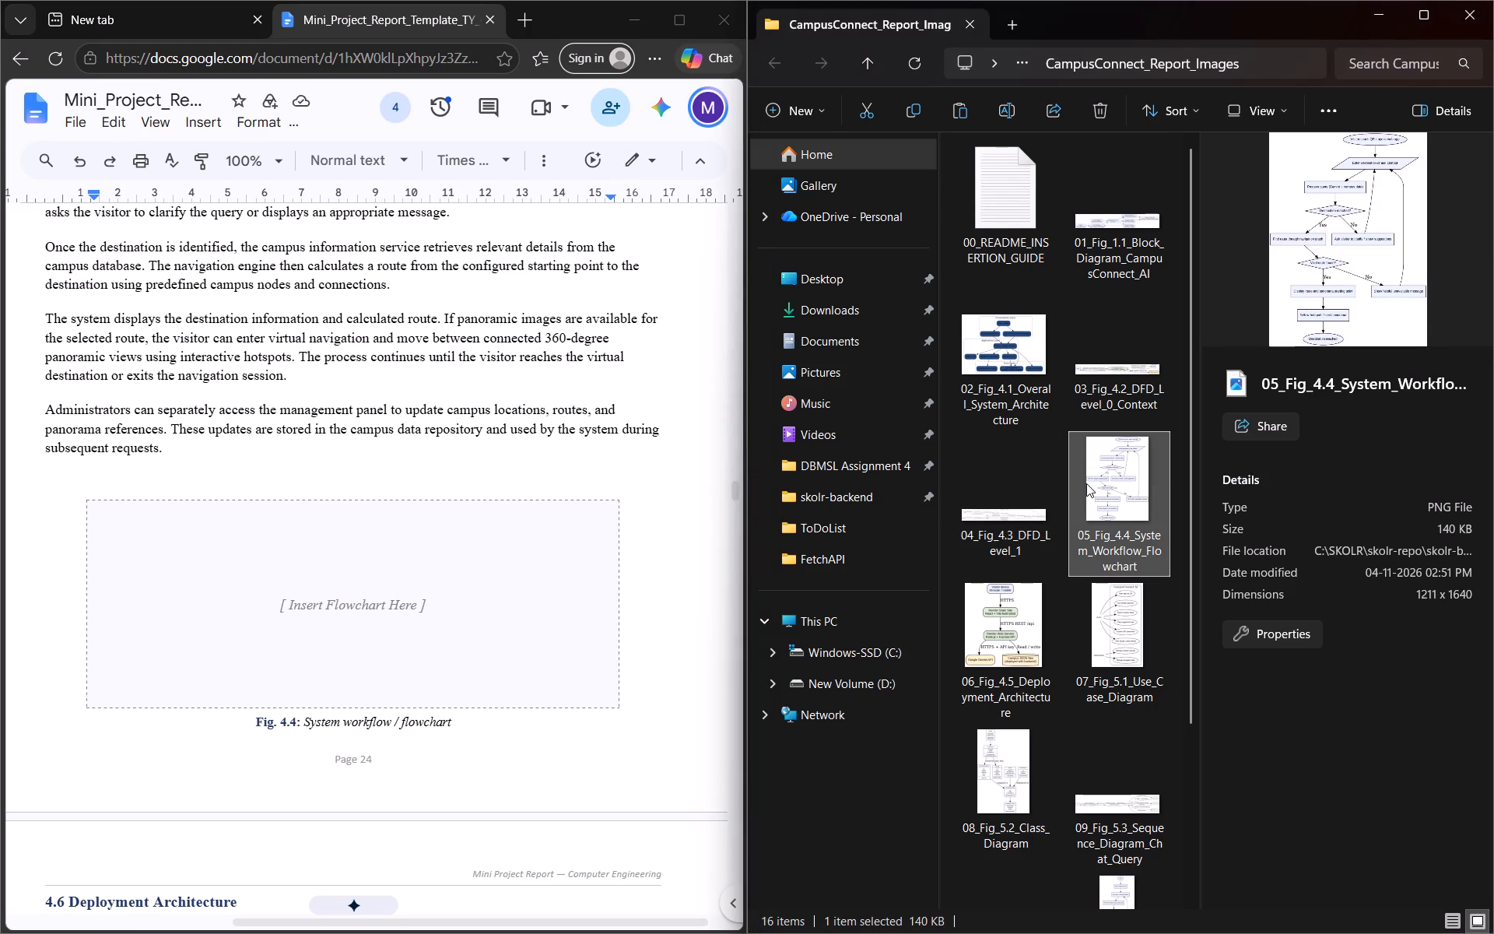
{"action": "left_click_drag", "start_coordinate": [440, 592], "coordinate": [278, 604]}
{"action": "key", "text": "BackSpace"}
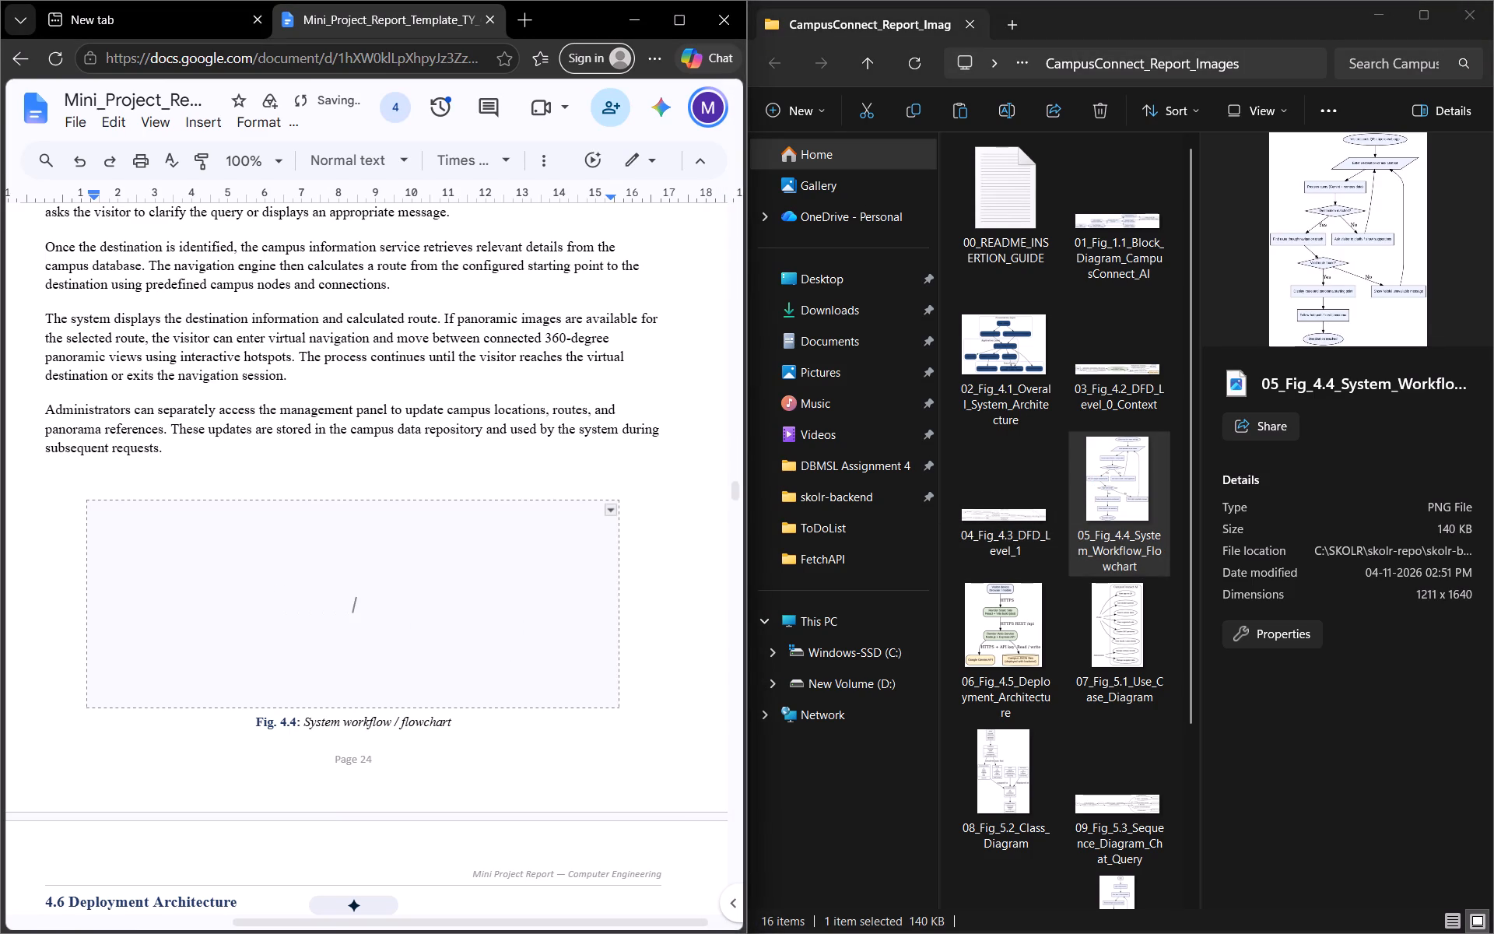
{"action": "key", "text": "ctrl+v"}
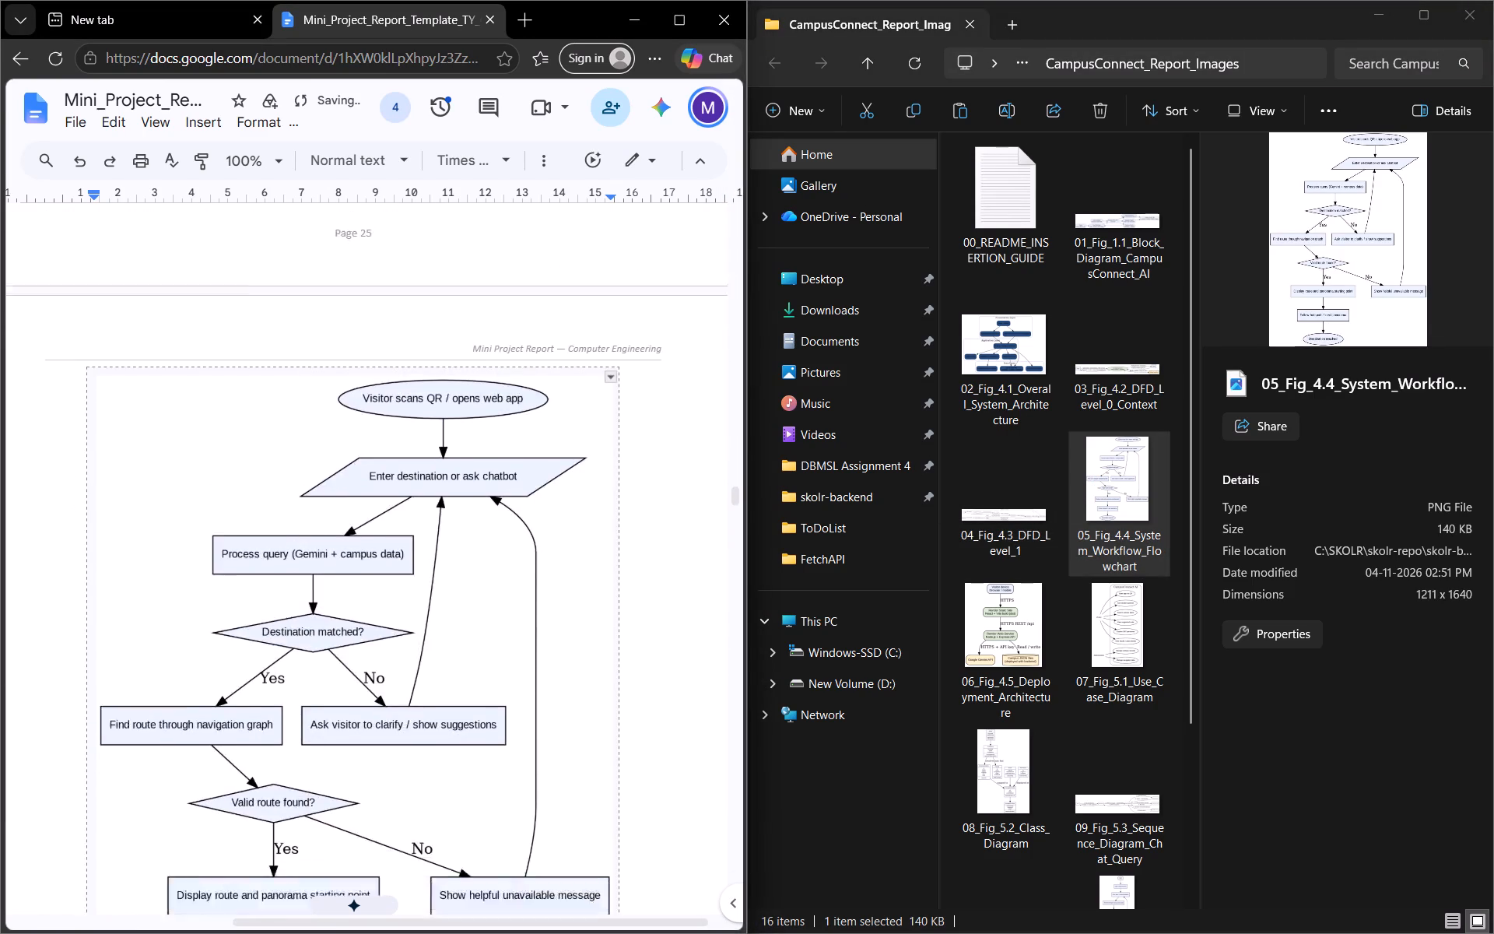
Replace the "[ Insert Deployment Diagram Here ]" placeholder in section 4.6's Fig. 4.5 box with the image 06_Fig_4.5_Deployment_Architecture.
{"action": "scroll", "coordinate": [278, 604], "scroll_direction": "down", "scroll_amount": 5}
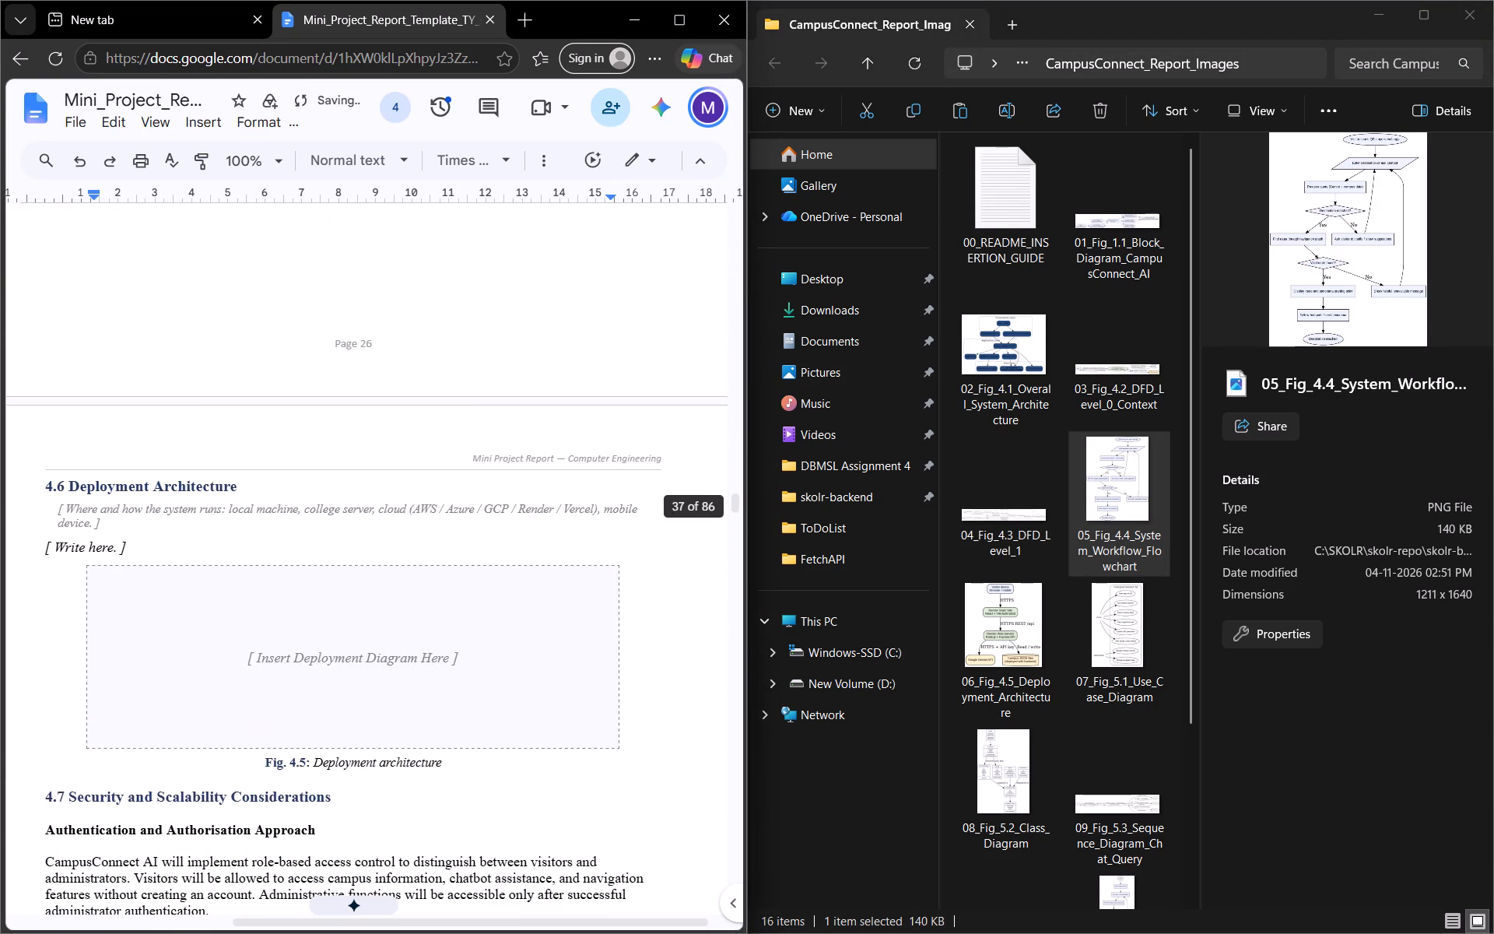
{"action": "scroll", "coordinate": [278, 604], "scroll_direction": "down", "scroll_amount": 1}
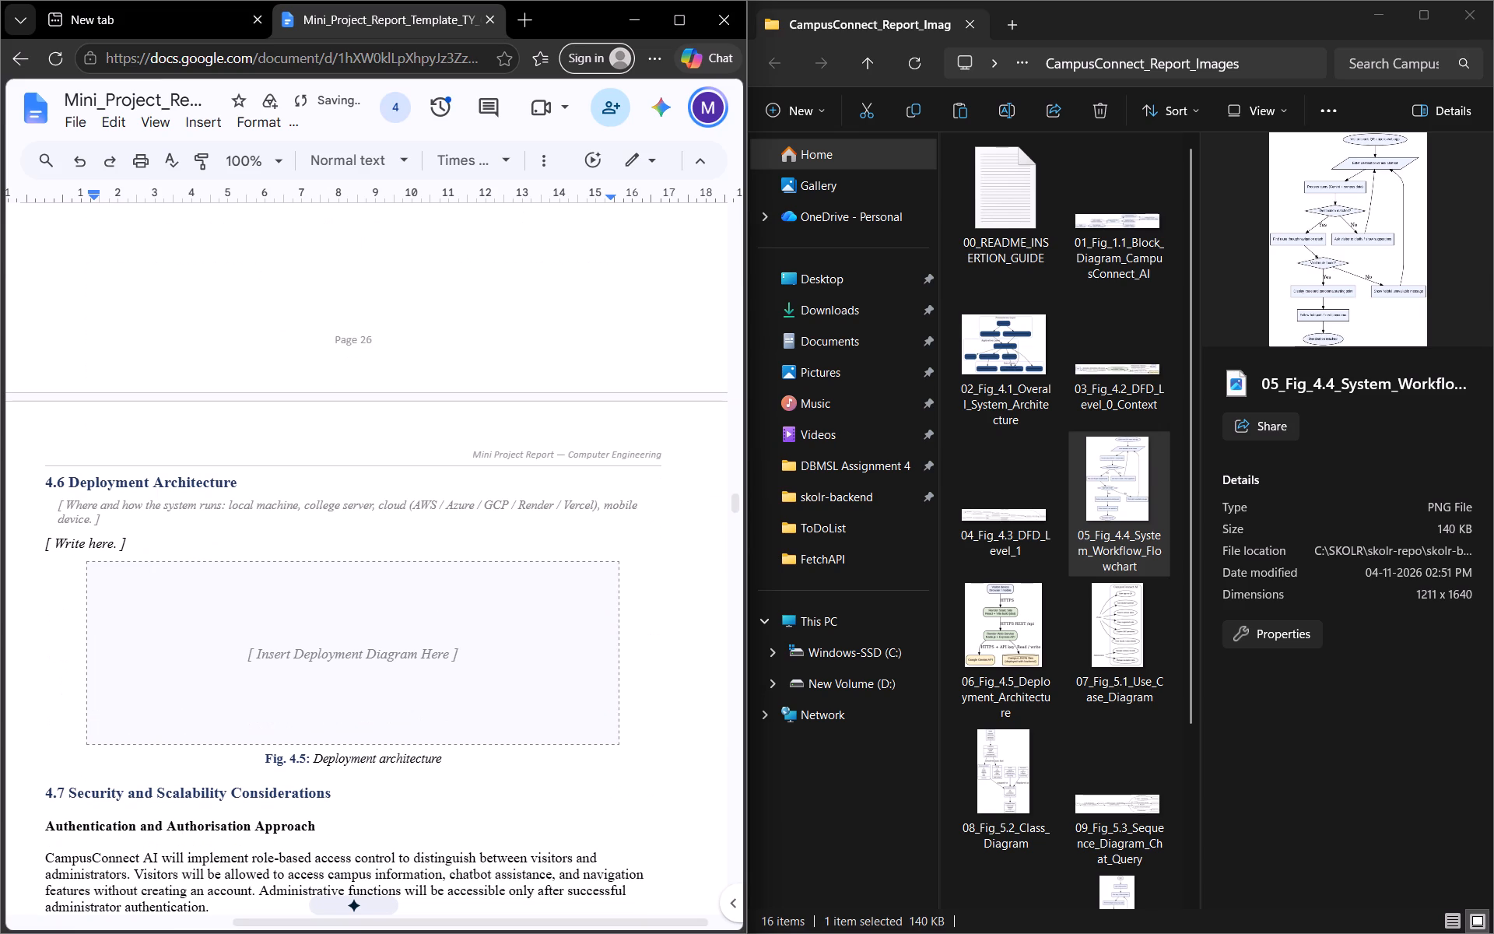
{"action": "left_click", "coordinate": [976, 607]}
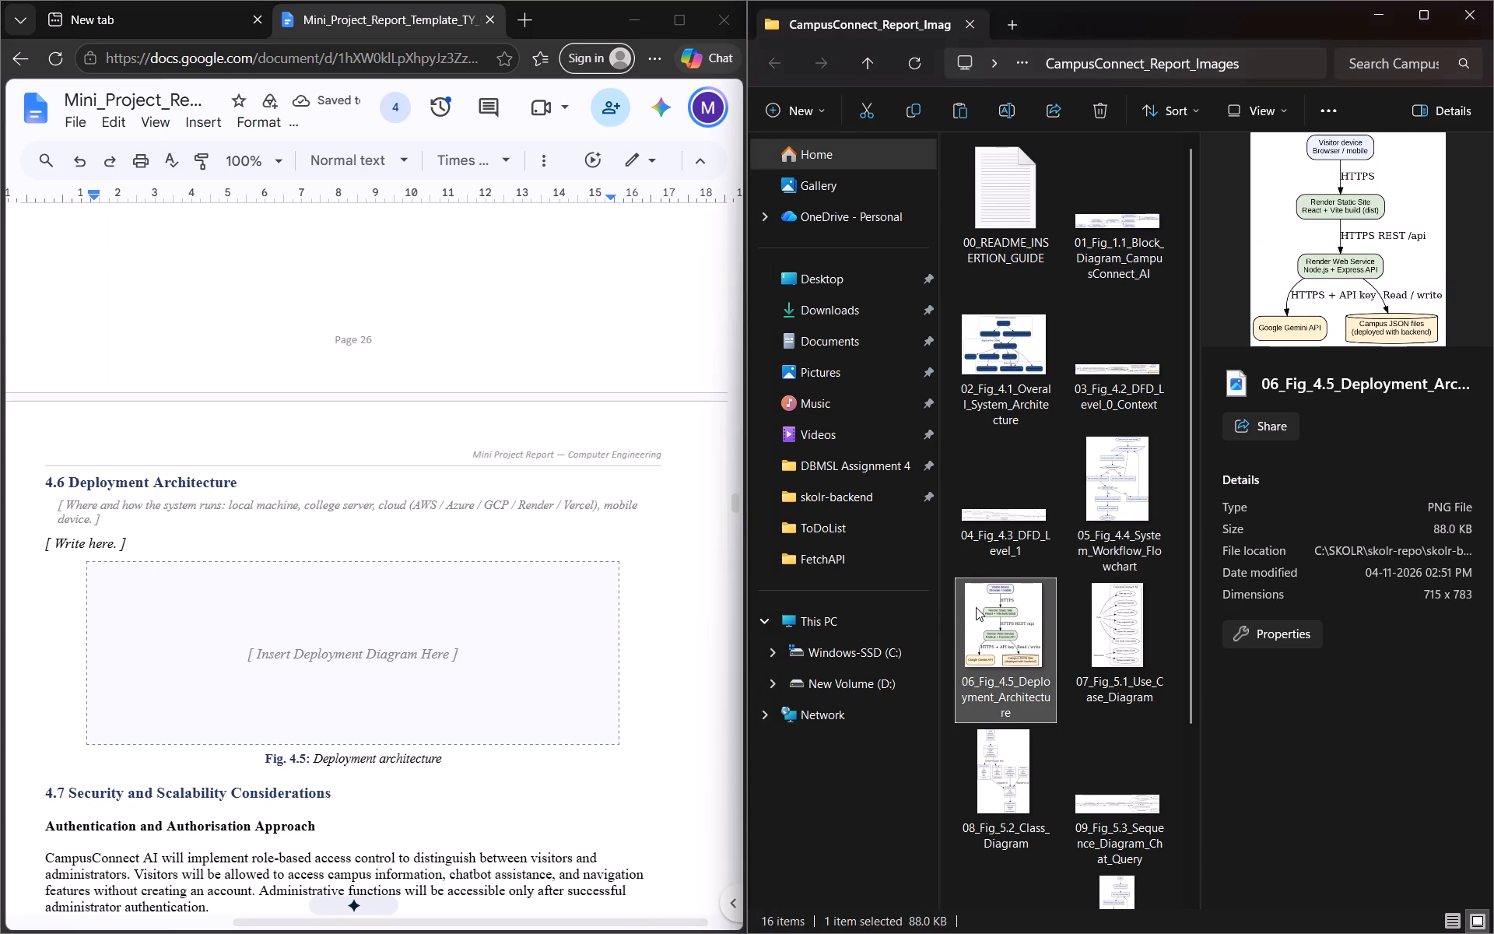
{"action": "key", "text": "ctrl+c"}
{"action": "left_click_drag", "start_coordinate": [468, 644], "coordinate": [425, 649]}
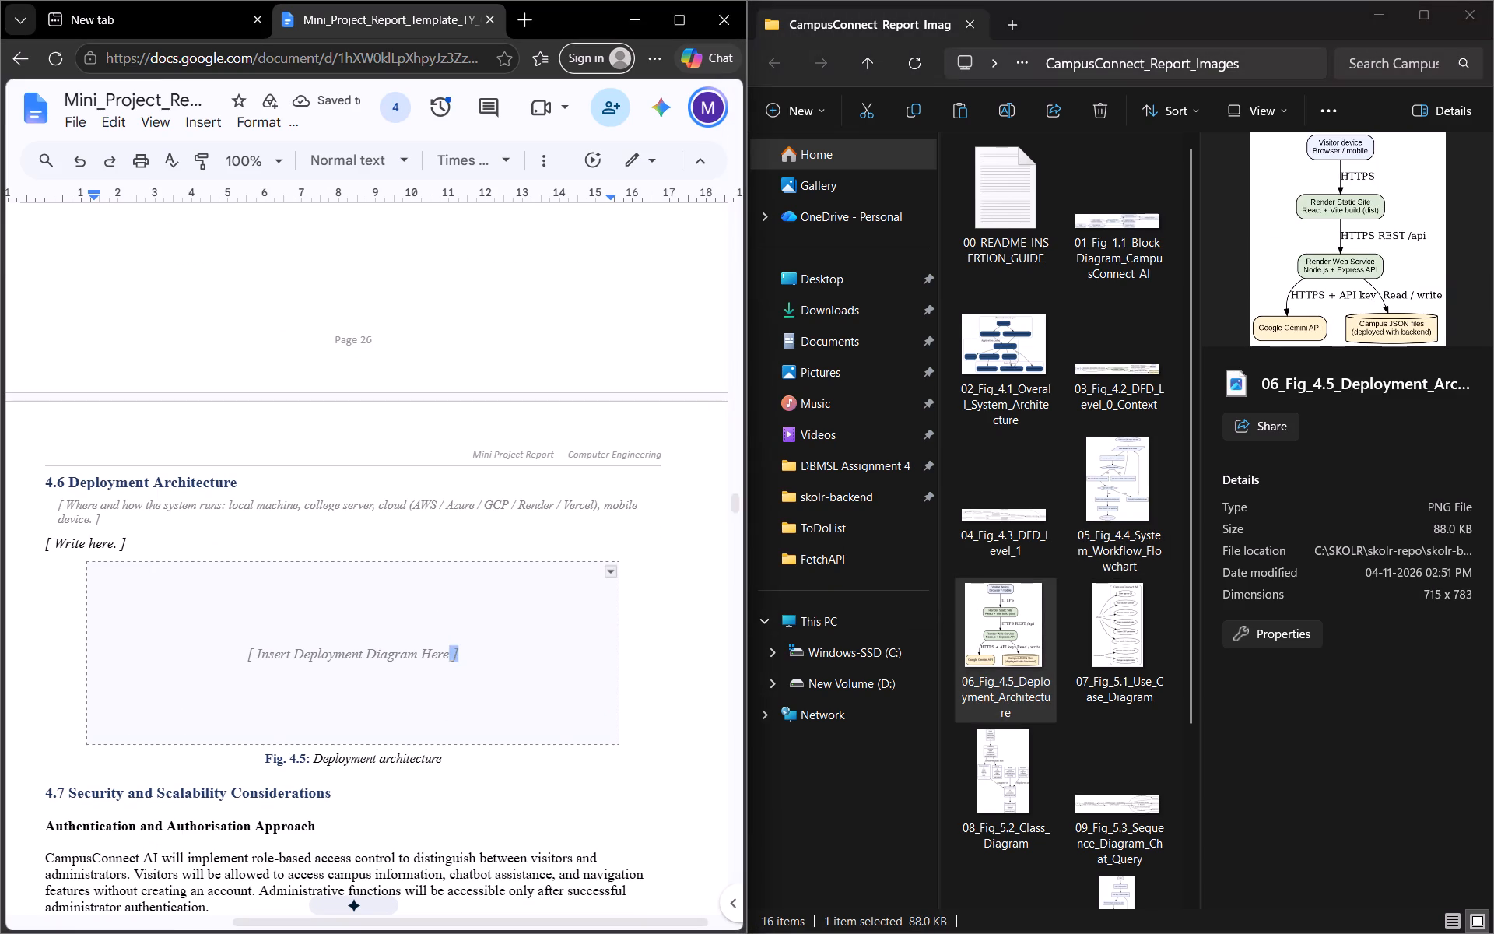
{"action": "left_click_drag", "start_coordinate": [425, 649], "coordinate": [239, 635]}
{"action": "key", "text": "ctrl+v"}
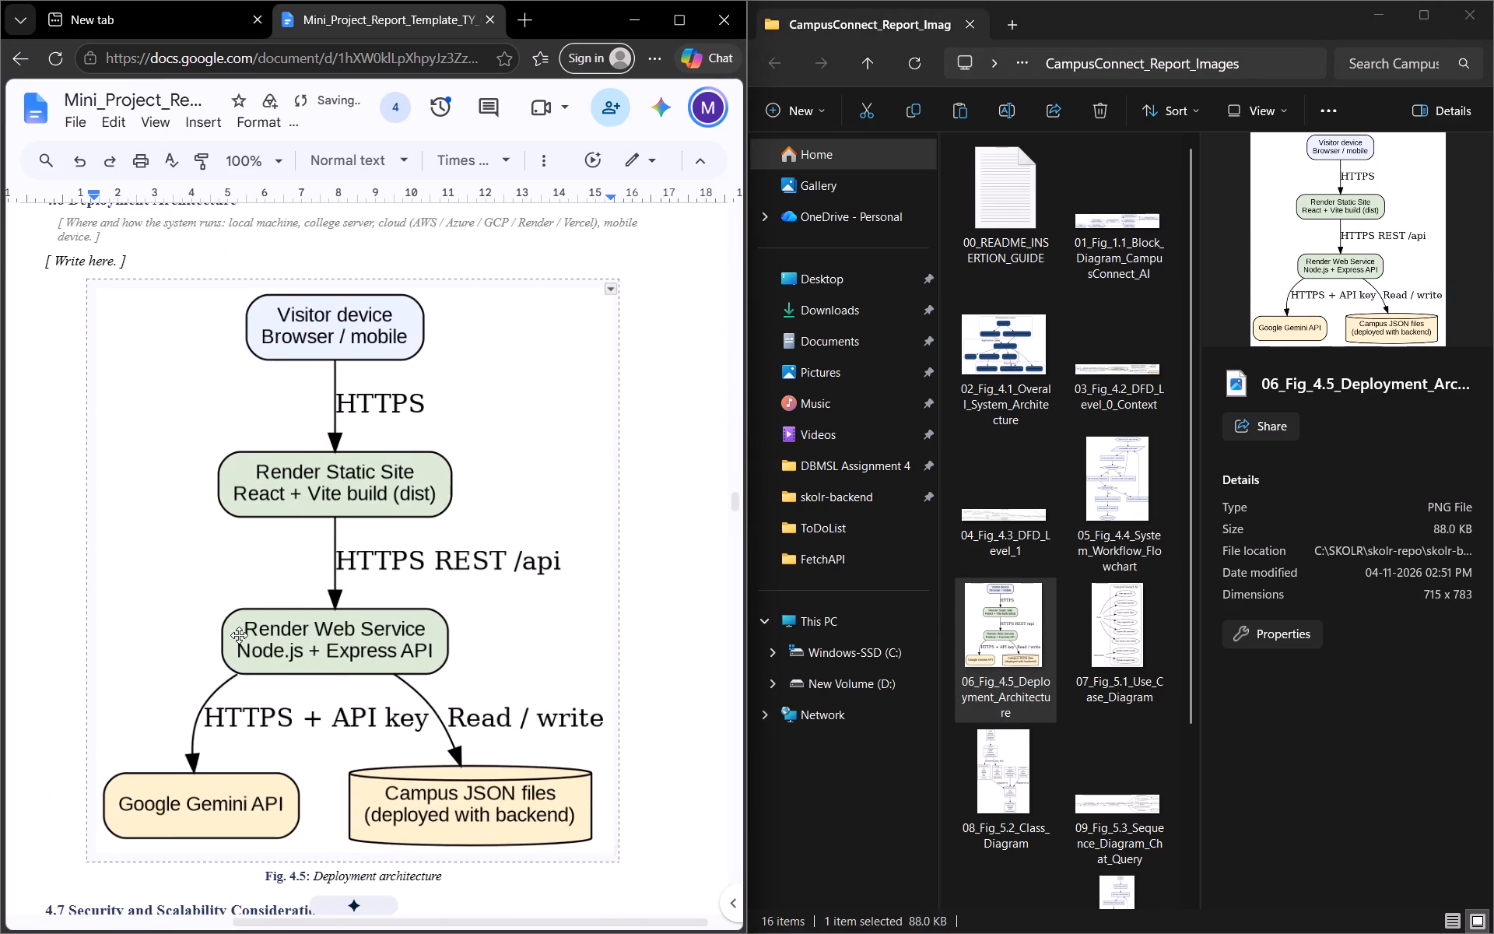
Locate the Use Case Diagram placeholder box for Fig. 5.1 in section 5.1.
{"action": "scroll", "coordinate": [239, 635], "scroll_direction": "down", "scroll_amount": 3}
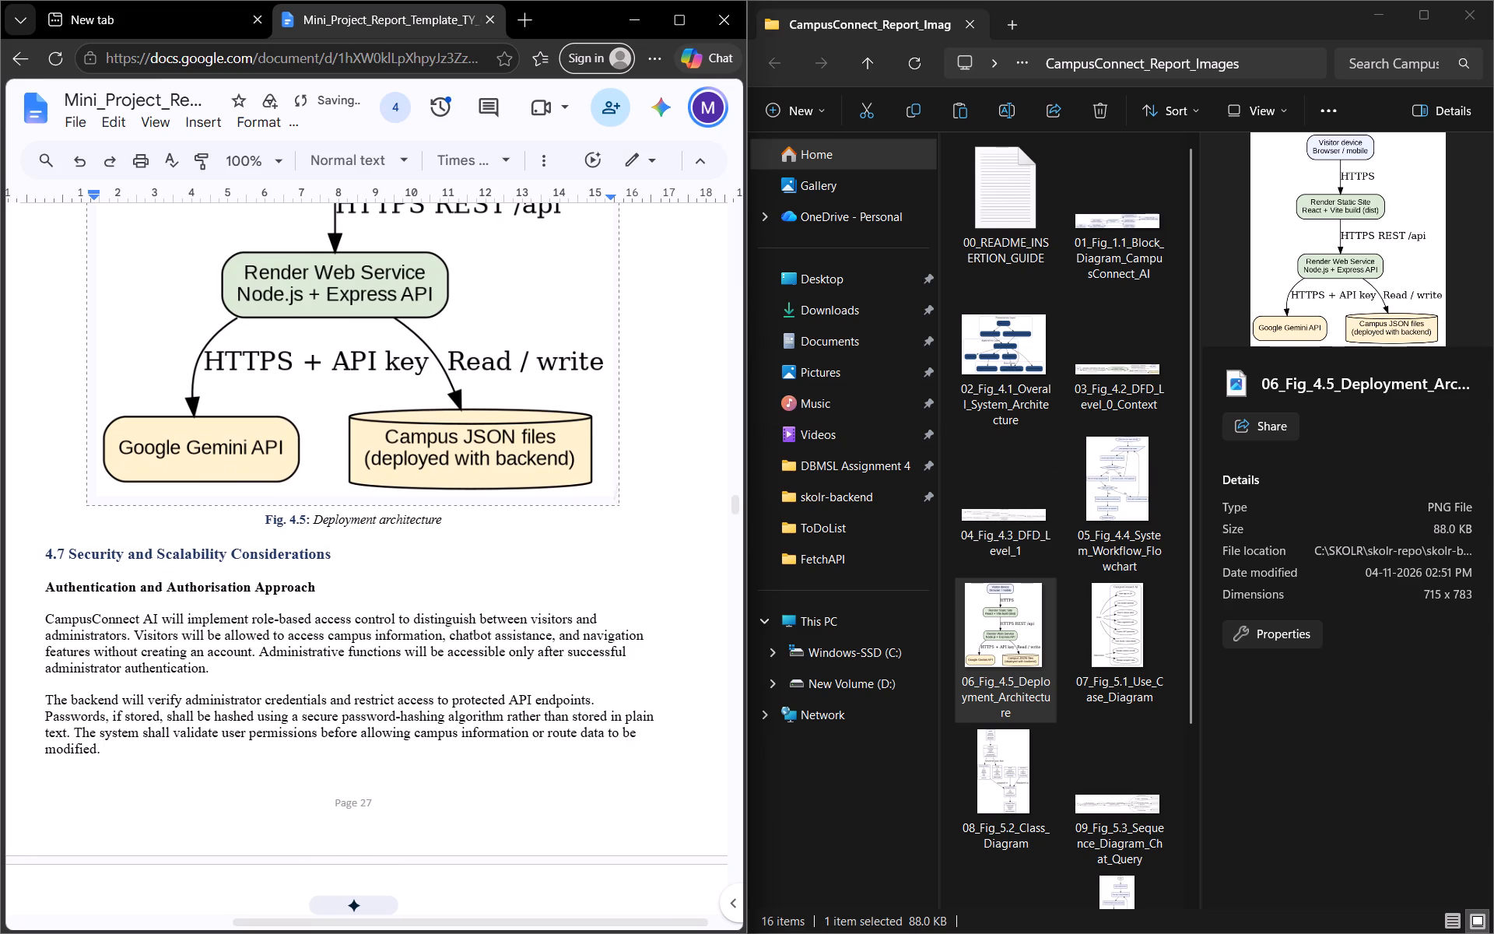
{"action": "scroll", "coordinate": [408, 643], "scroll_direction": "down", "scroll_amount": 11}
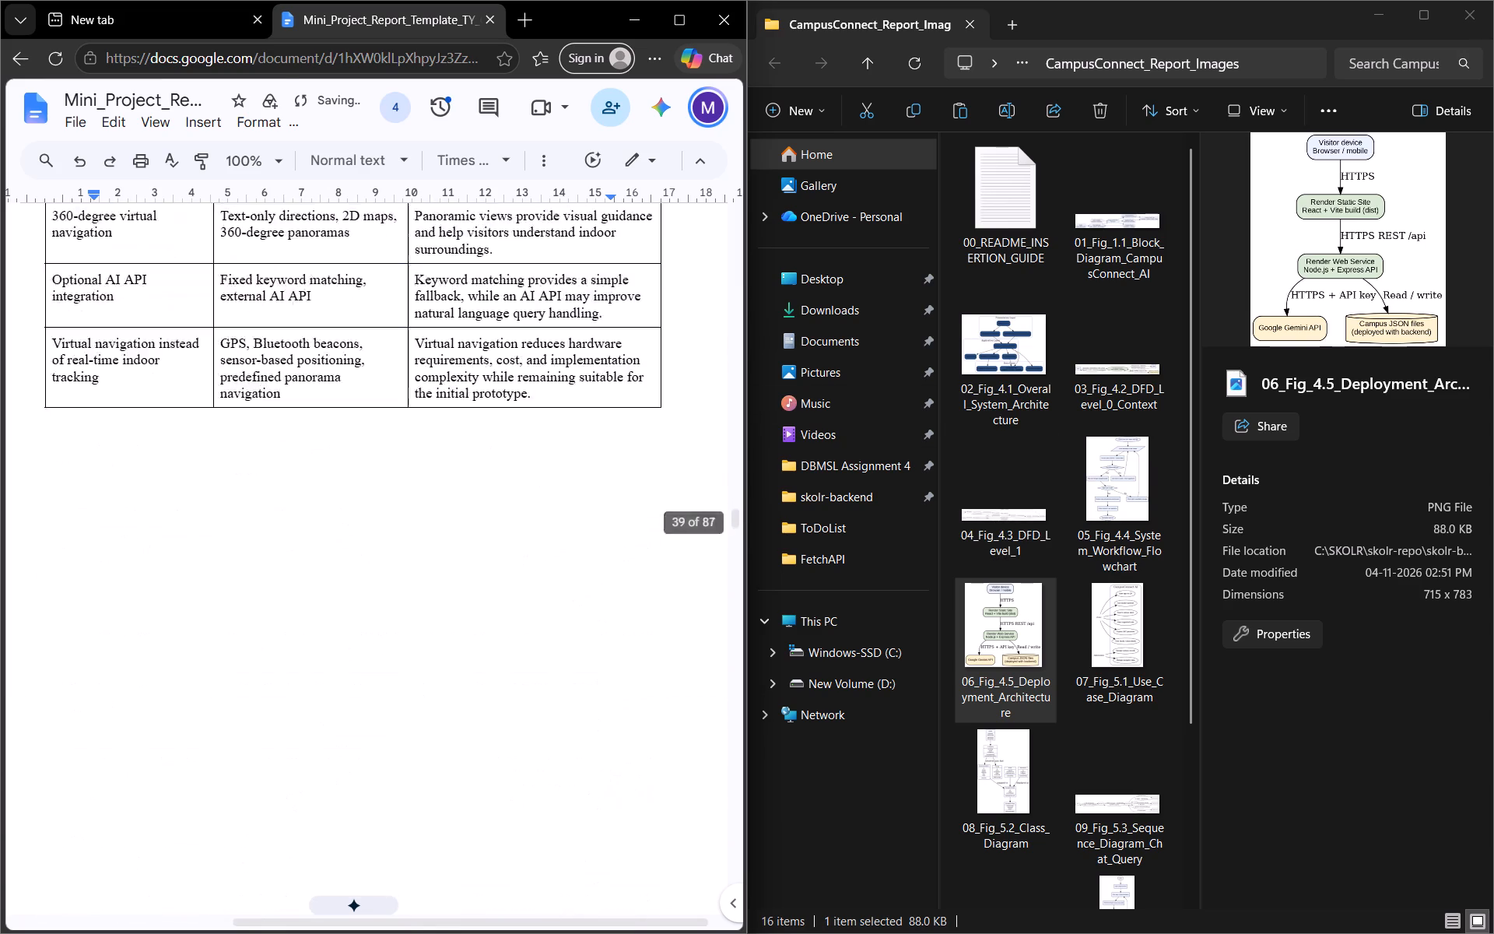
{"action": "scroll", "coordinate": [408, 643], "scroll_direction": "down", "scroll_amount": 9}
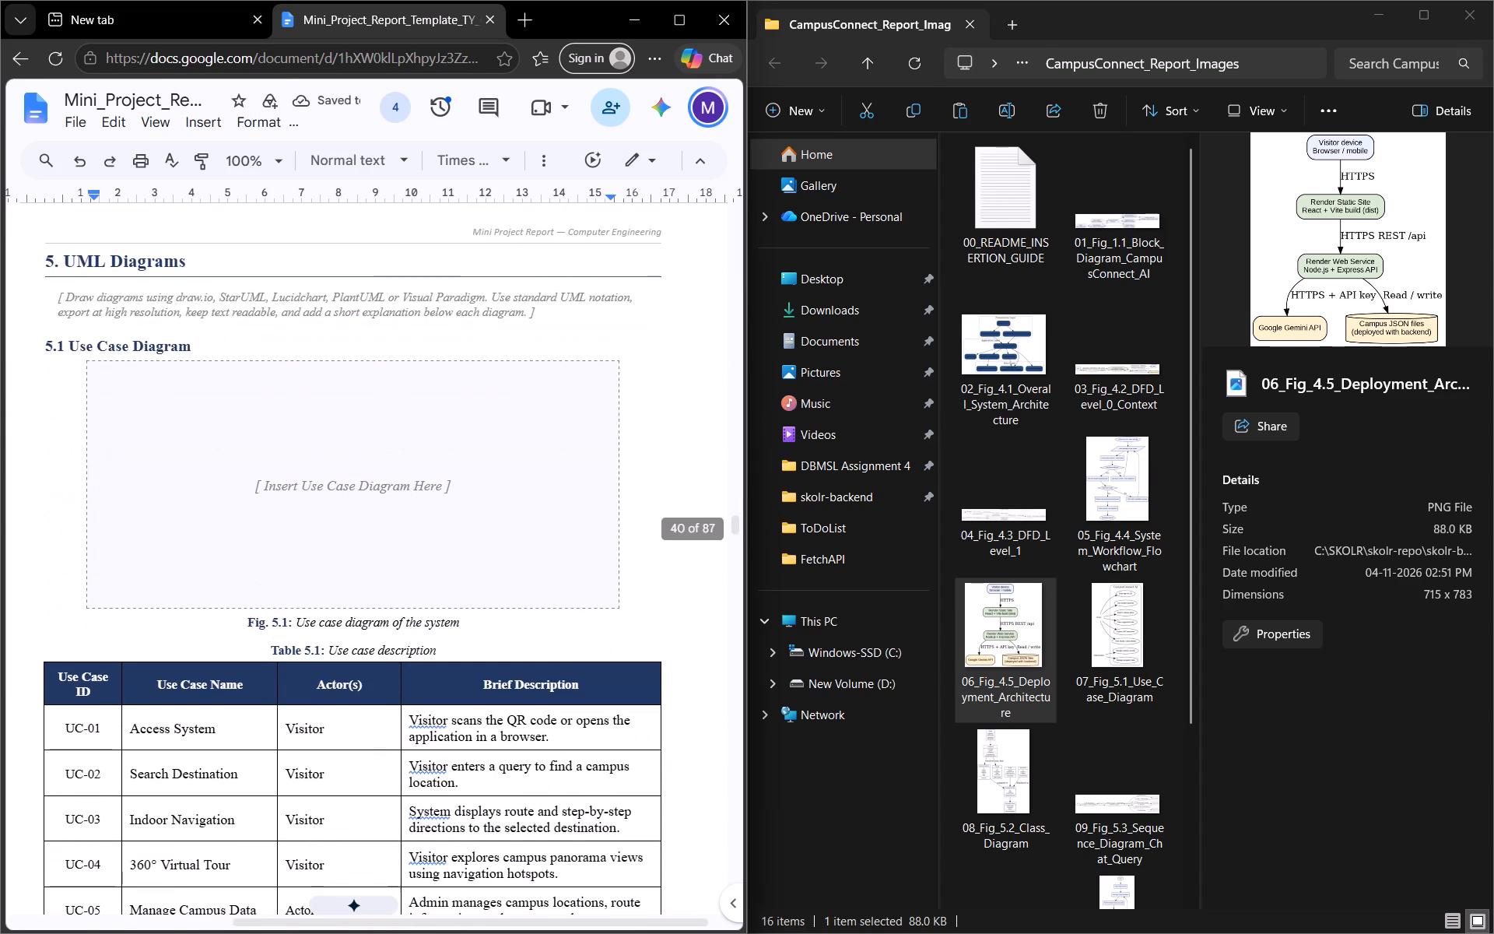
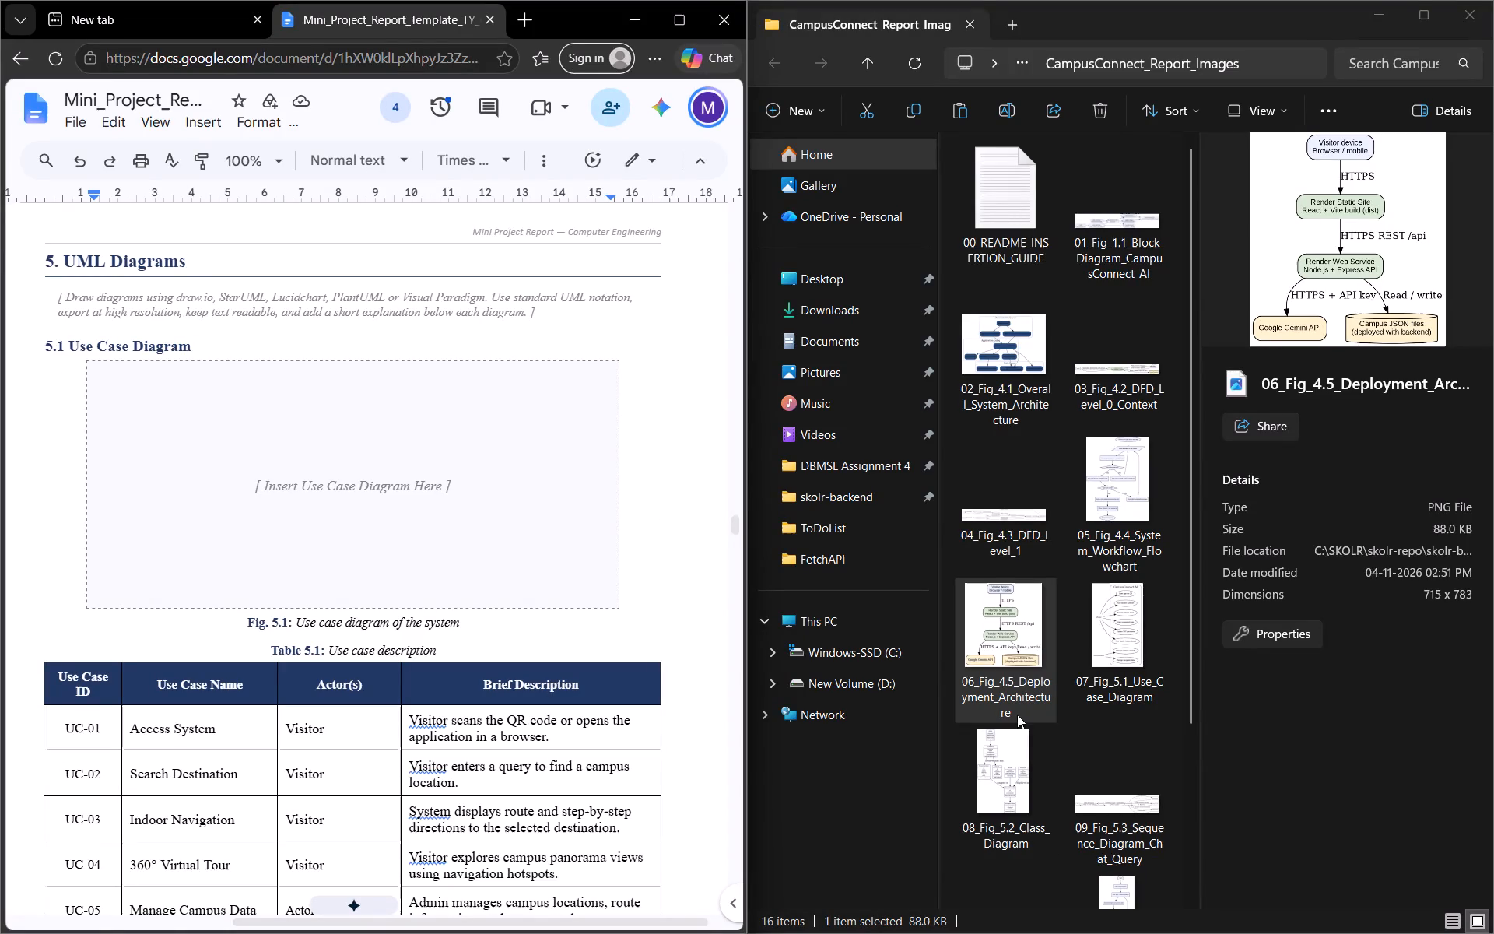
Replace the "[ Insert Use Case Diagram Here ]" placeholder in section 5.1's Fig. 5.1 box with the image 07_Fig_5.1_Use_Case_Diagram.
{"action": "left_click", "coordinate": [1128, 644]}
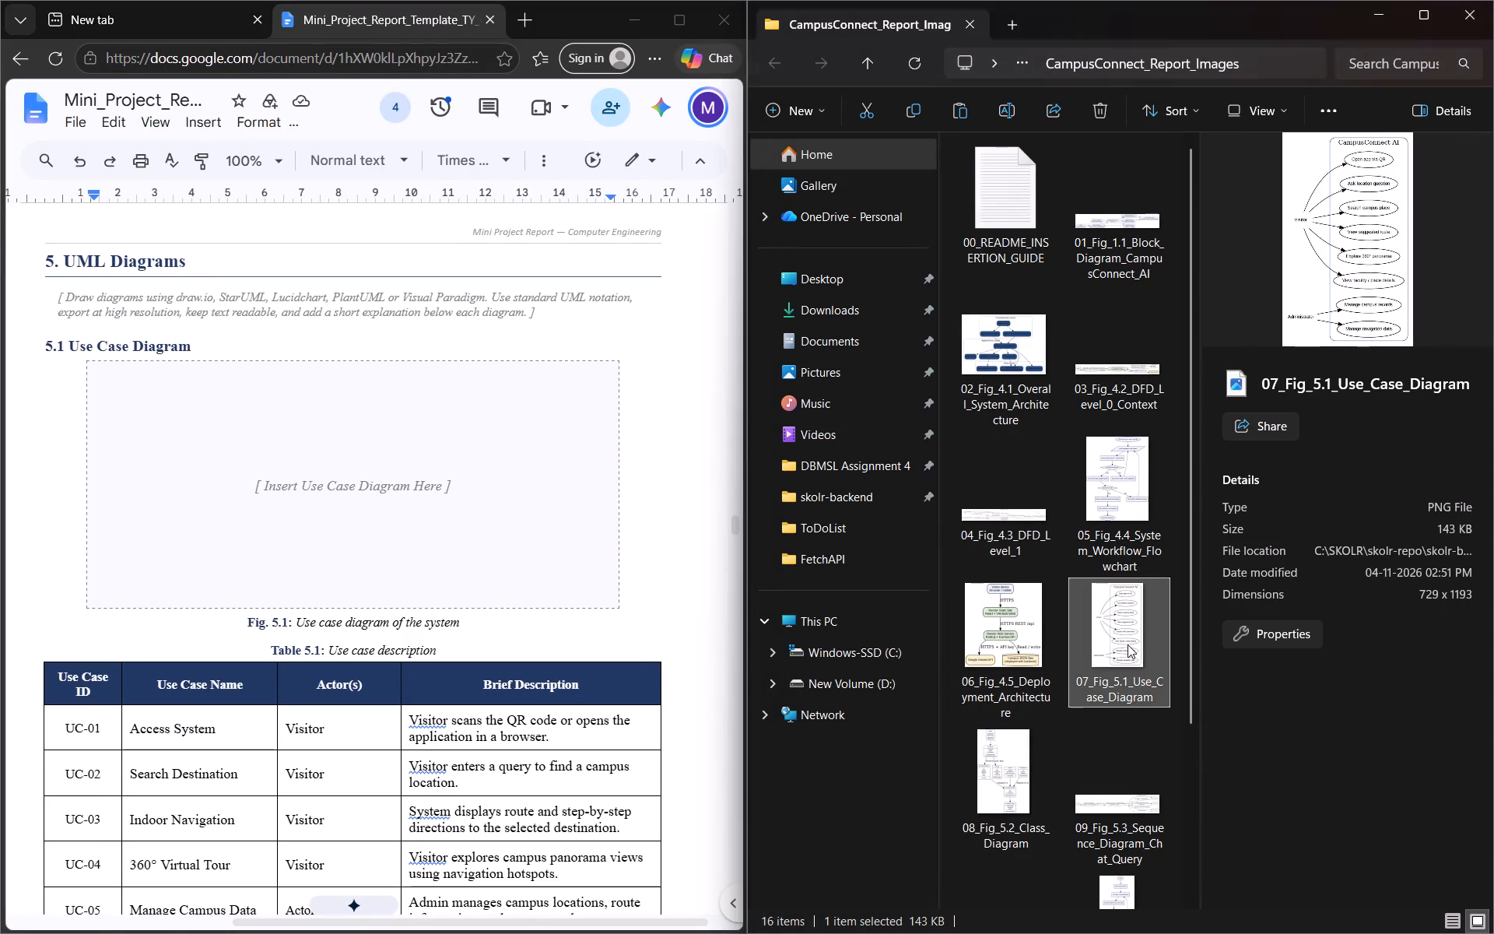
{"action": "key", "text": "ctrl+c"}
{"action": "left_click_drag", "start_coordinate": [465, 497], "coordinate": [292, 493]}
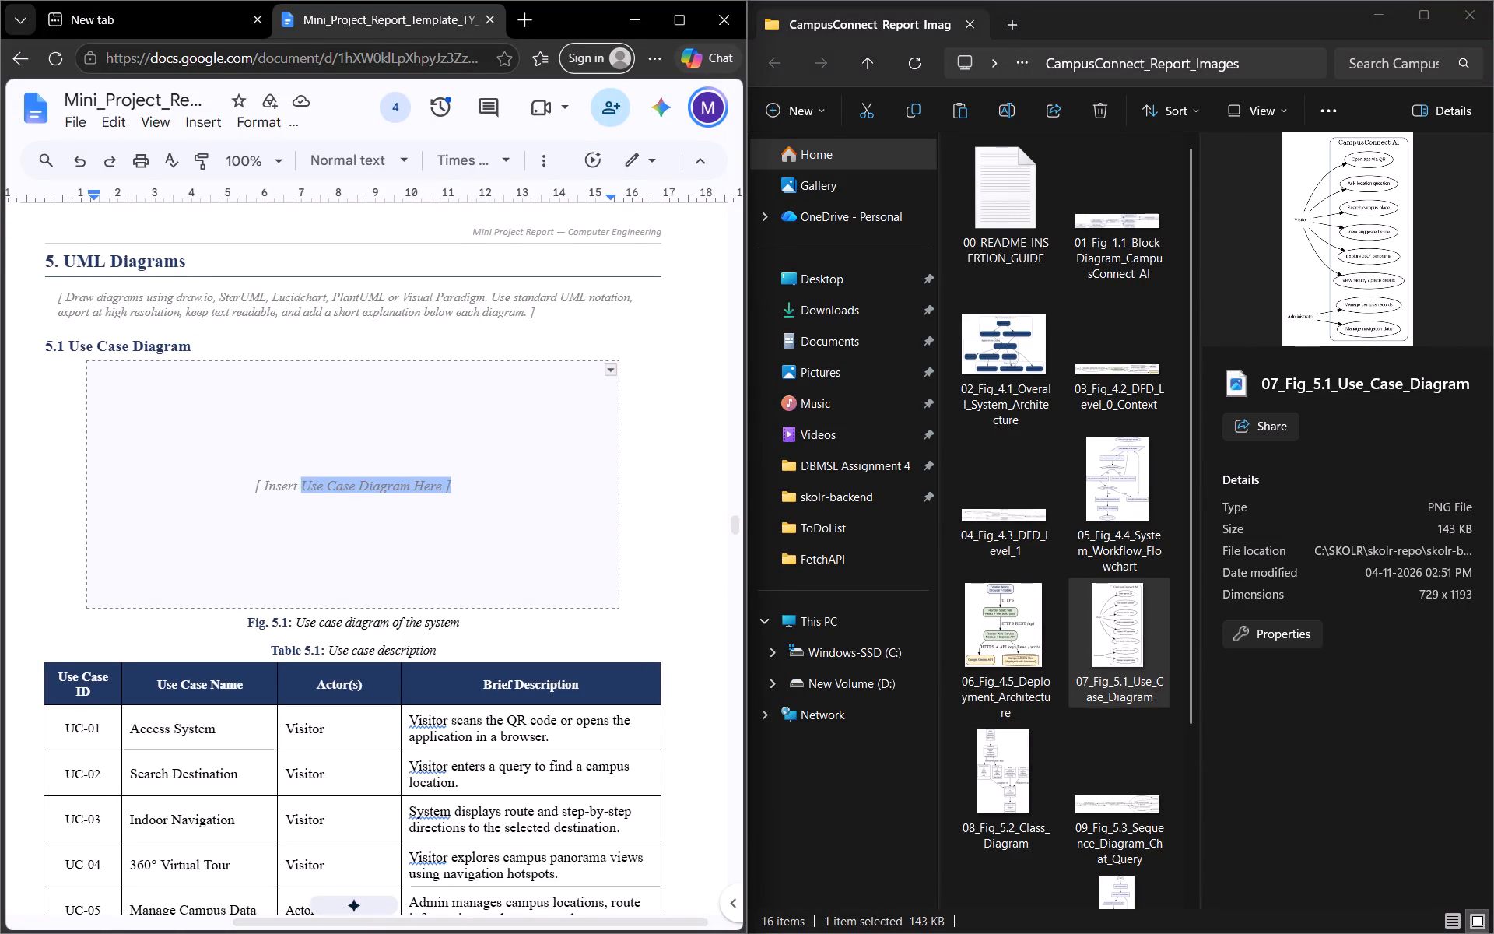
{"action": "left_click_drag", "start_coordinate": [292, 493], "coordinate": [250, 490]}
{"action": "key", "text": "ctrl+v"}
Replace the "[ Insert Class Diagram Here ]" placeholder in section 5.2's Fig. 5.2 box with the image 08_Fig_5.2_Class_Diagram.
{"action": "scroll", "coordinate": [250, 490], "scroll_direction": "down", "scroll_amount": 1}
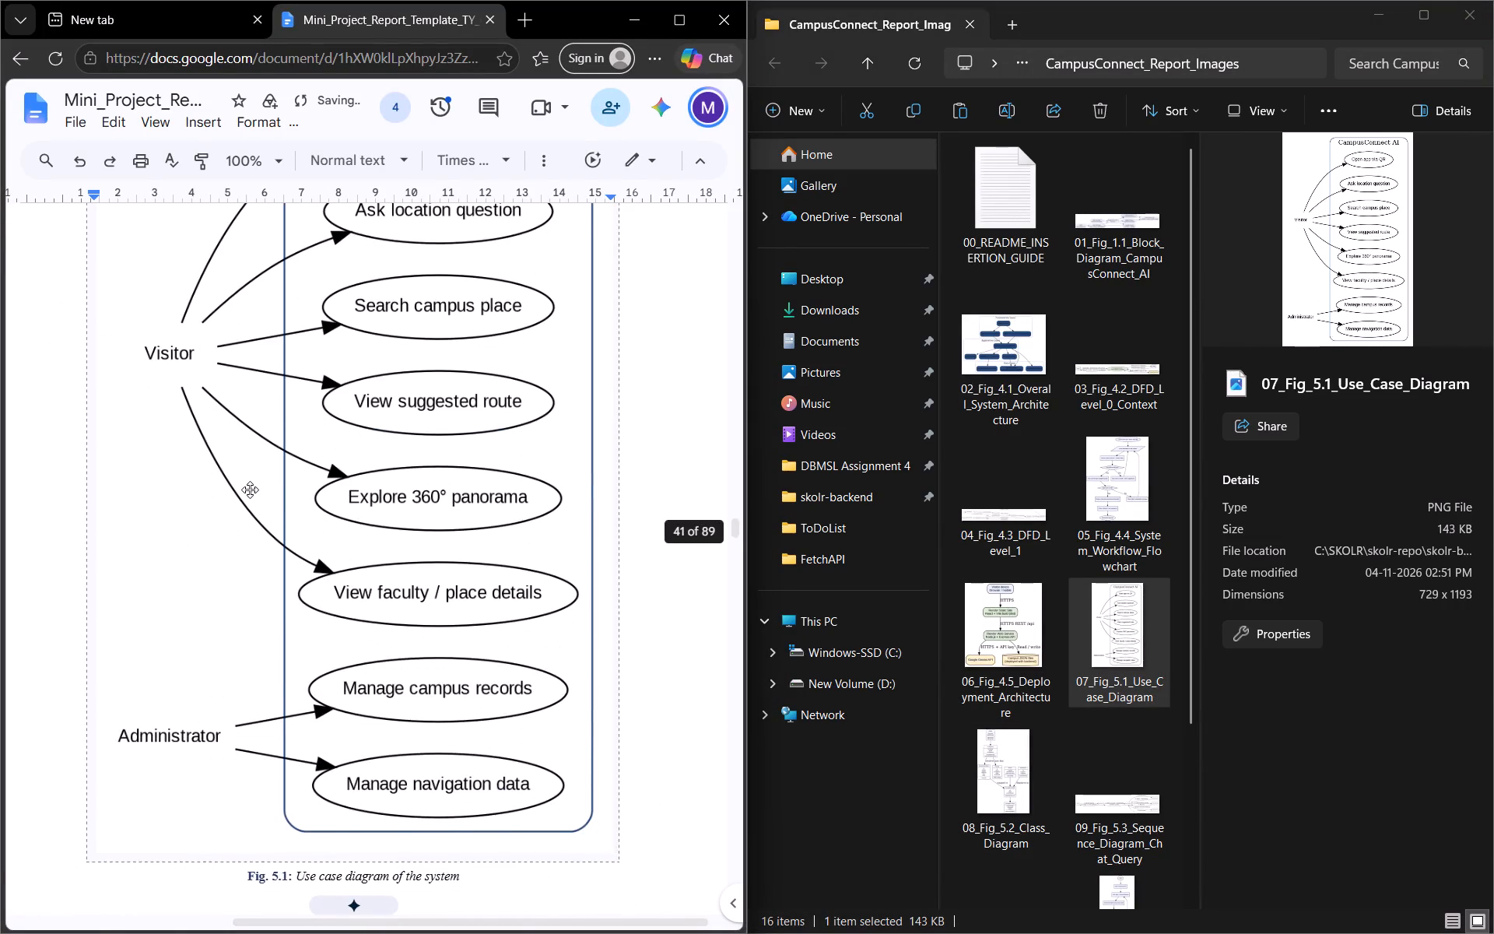
{"action": "scroll", "coordinate": [250, 490], "scroll_direction": "down", "scroll_amount": 4}
{"action": "scroll", "coordinate": [404, 398], "scroll_direction": "down", "scroll_amount": 2}
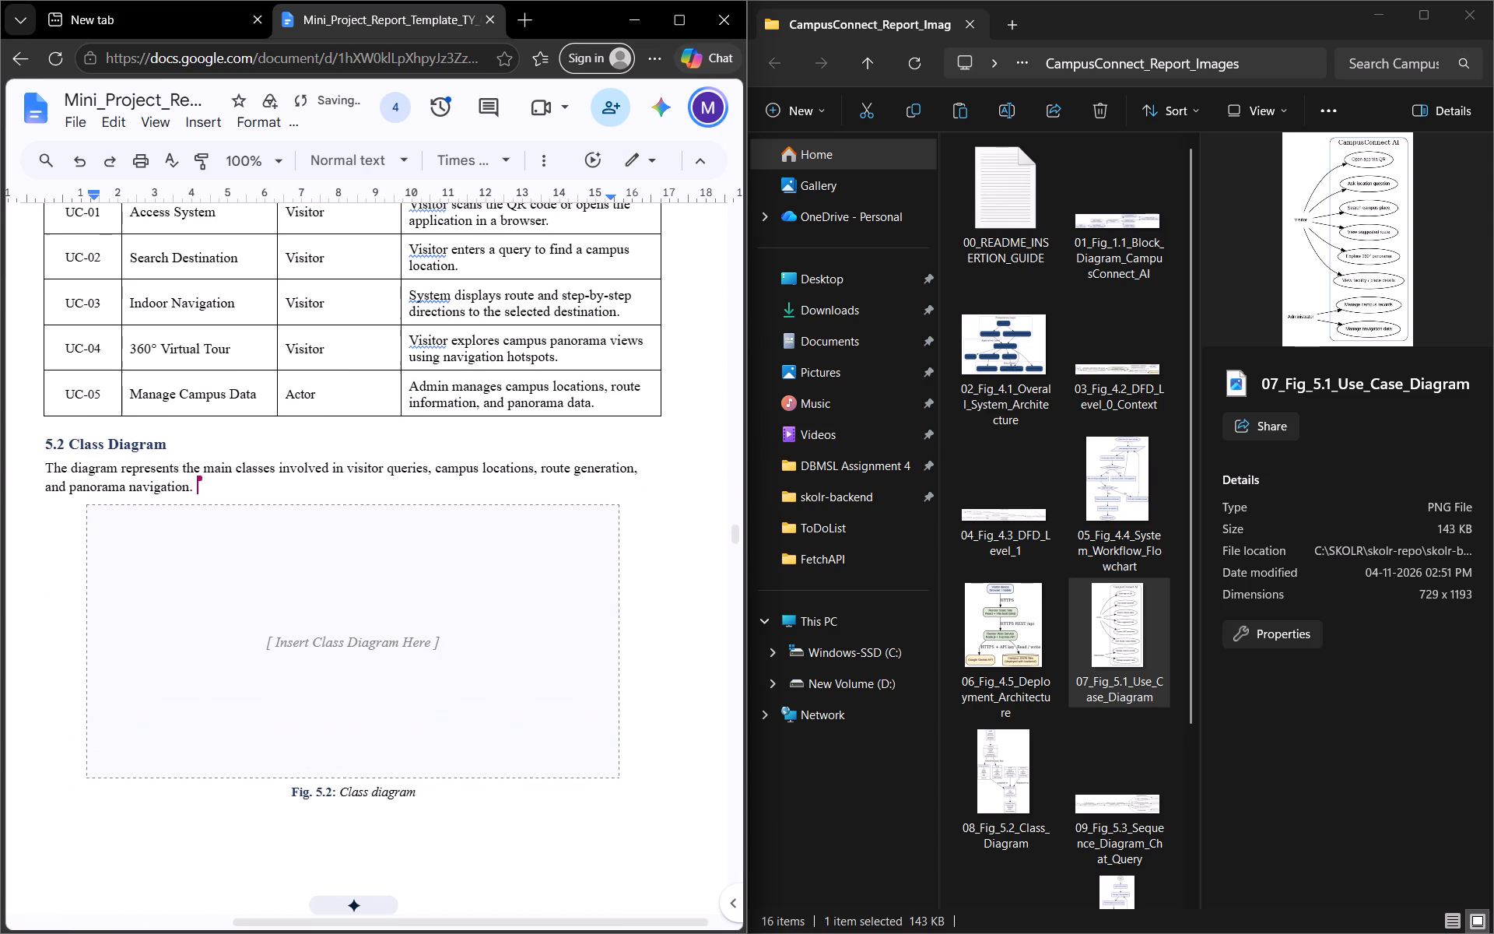
{"action": "scroll", "coordinate": [1032, 575], "scroll_direction": "down", "scroll_amount": 1}
{"action": "left_click", "coordinate": [1016, 575]}
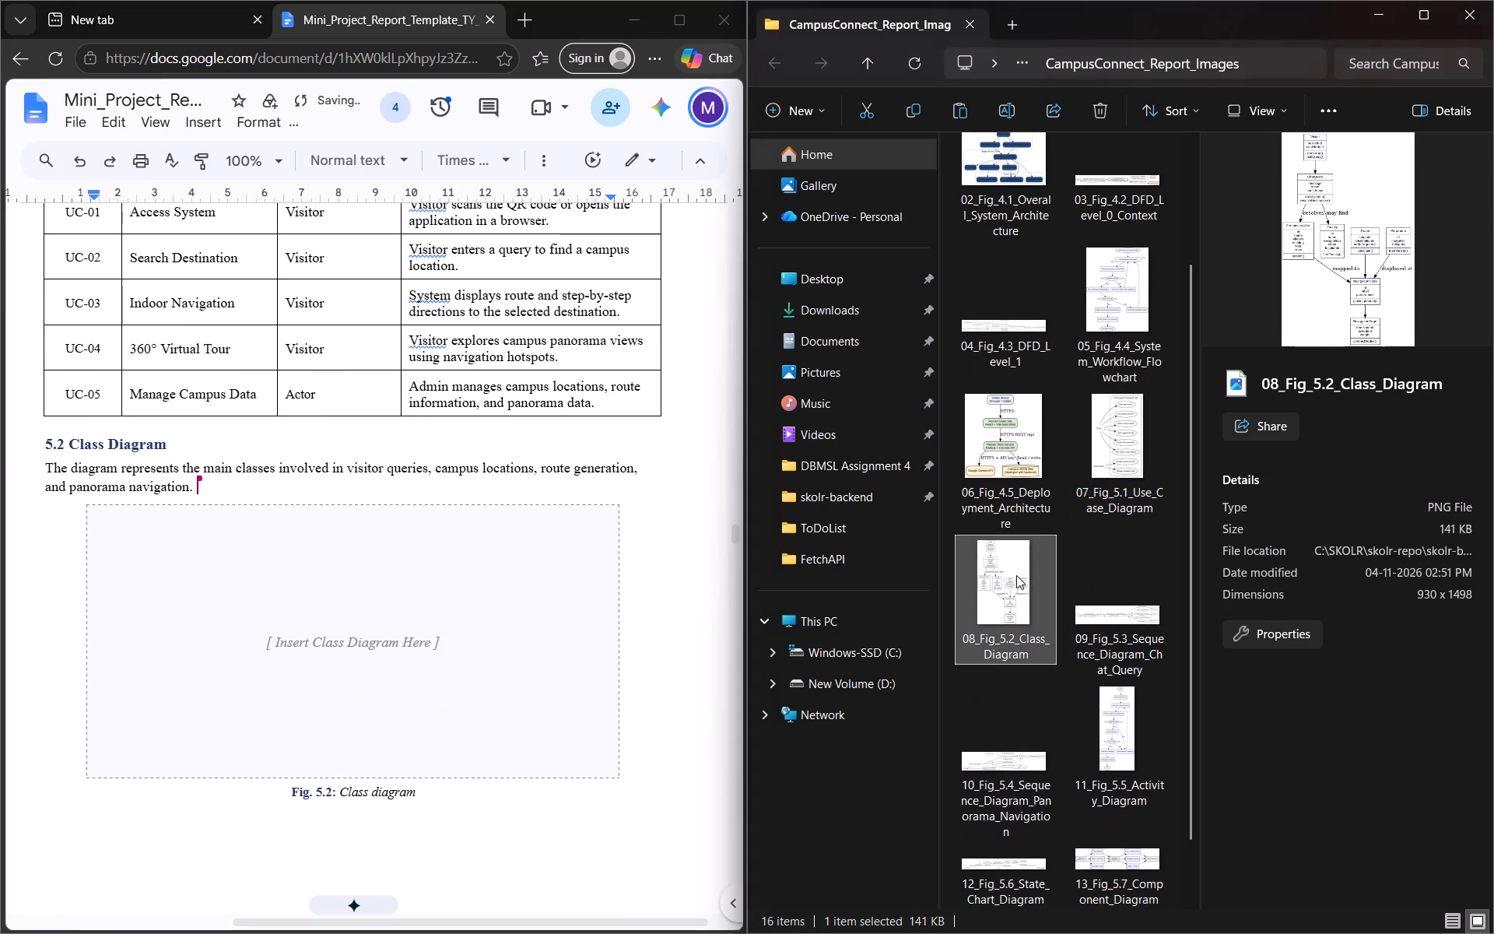
{"action": "key", "text": "ctrl+c"}
{"action": "left_click_drag", "start_coordinate": [454, 658], "coordinate": [258, 650]}
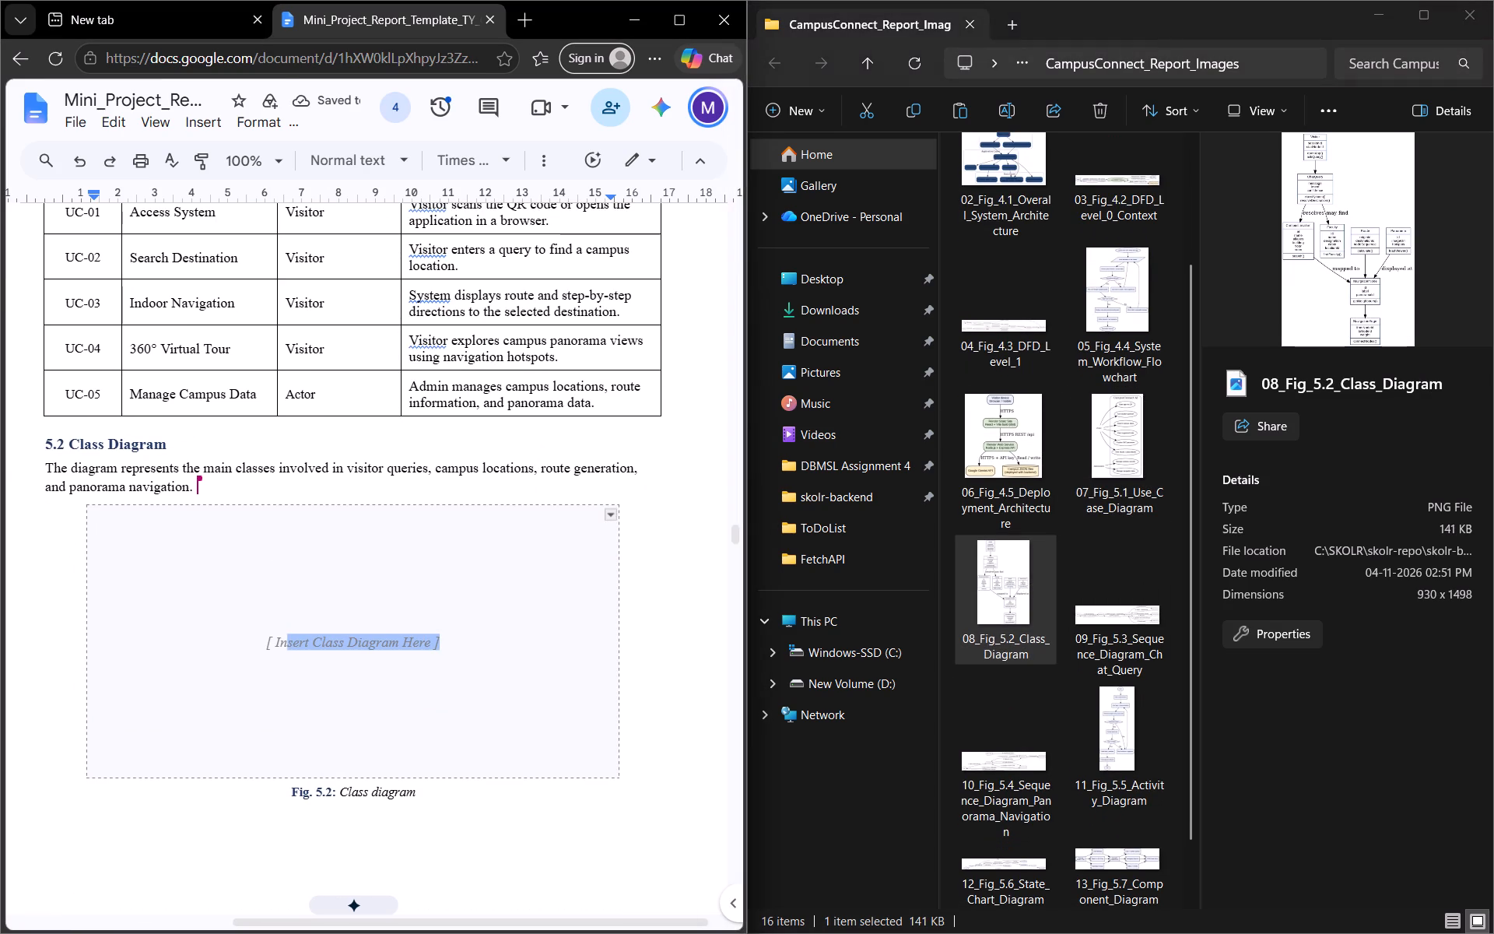
{"action": "left_click_drag", "start_coordinate": [258, 650], "coordinate": [249, 650]}
{"action": "key", "text": "ctrl+v"}
Replace the "[ Insert Sequence Diagram 1 Here ]" placeholder in section 5.3's Fig. 5.3 box with the image 09_Fig_5.3_Sequence_Diagram_Chat_Query.
{"action": "scroll", "coordinate": [249, 650], "scroll_direction": "down", "scroll_amount": 5}
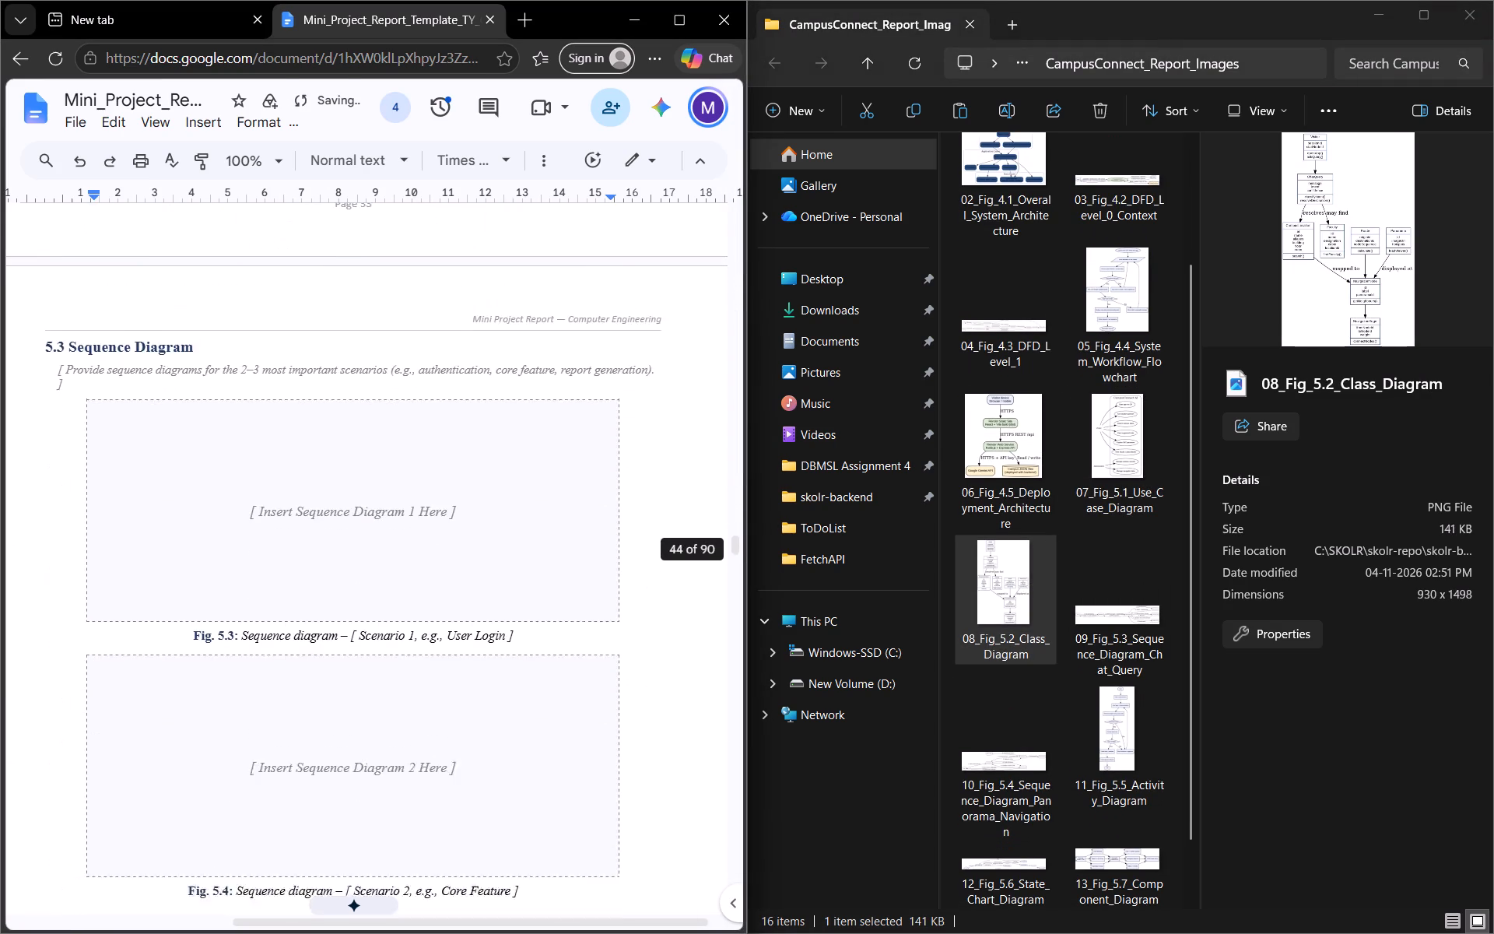
{"action": "scroll", "coordinate": [249, 650], "scroll_direction": "down", "scroll_amount": 2}
{"action": "left_click", "coordinate": [1107, 609]}
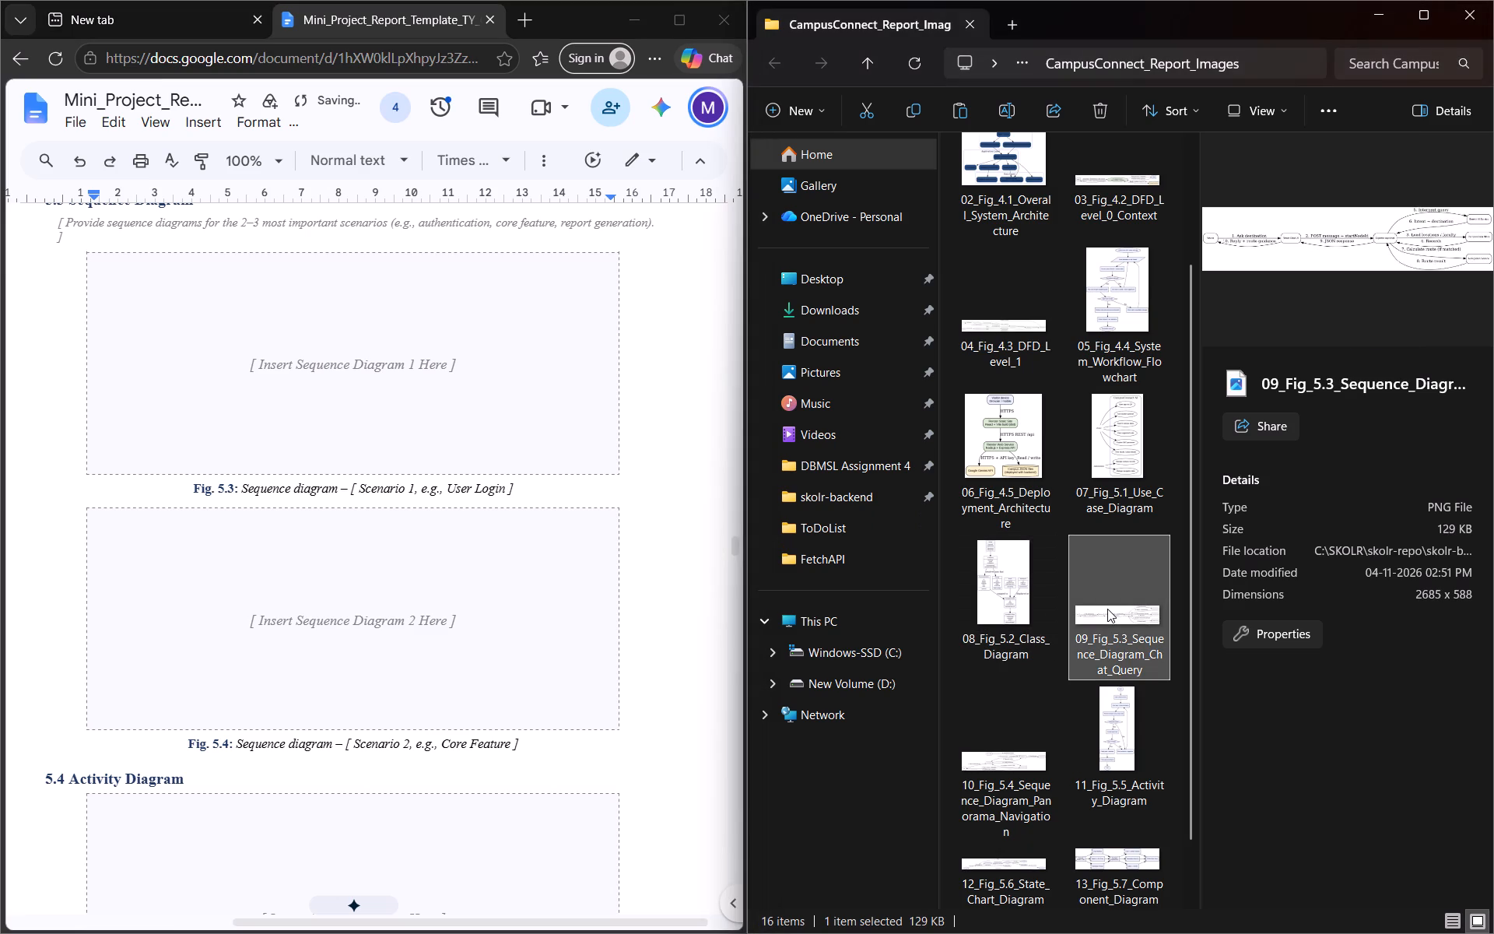
{"action": "key", "text": "ctrl+c"}
{"action": "left_click", "coordinate": [465, 355]}
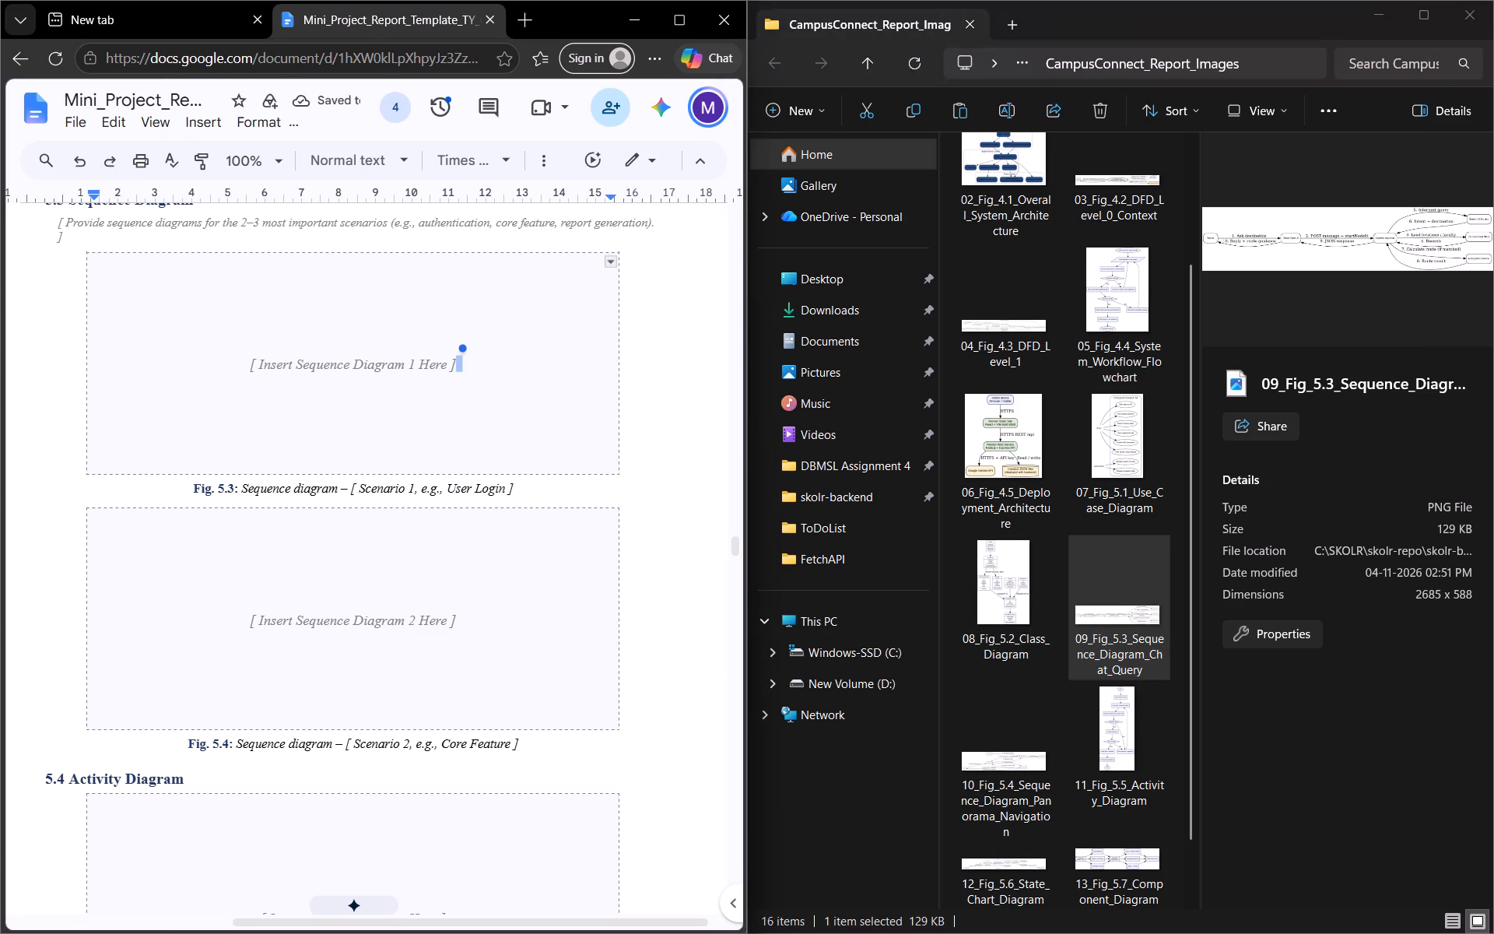
{"action": "left_click", "coordinate": [479, 345]}
{"action": "left_click_drag", "start_coordinate": [461, 363], "coordinate": [244, 361]}
{"action": "key", "text": "ctrl+v"}
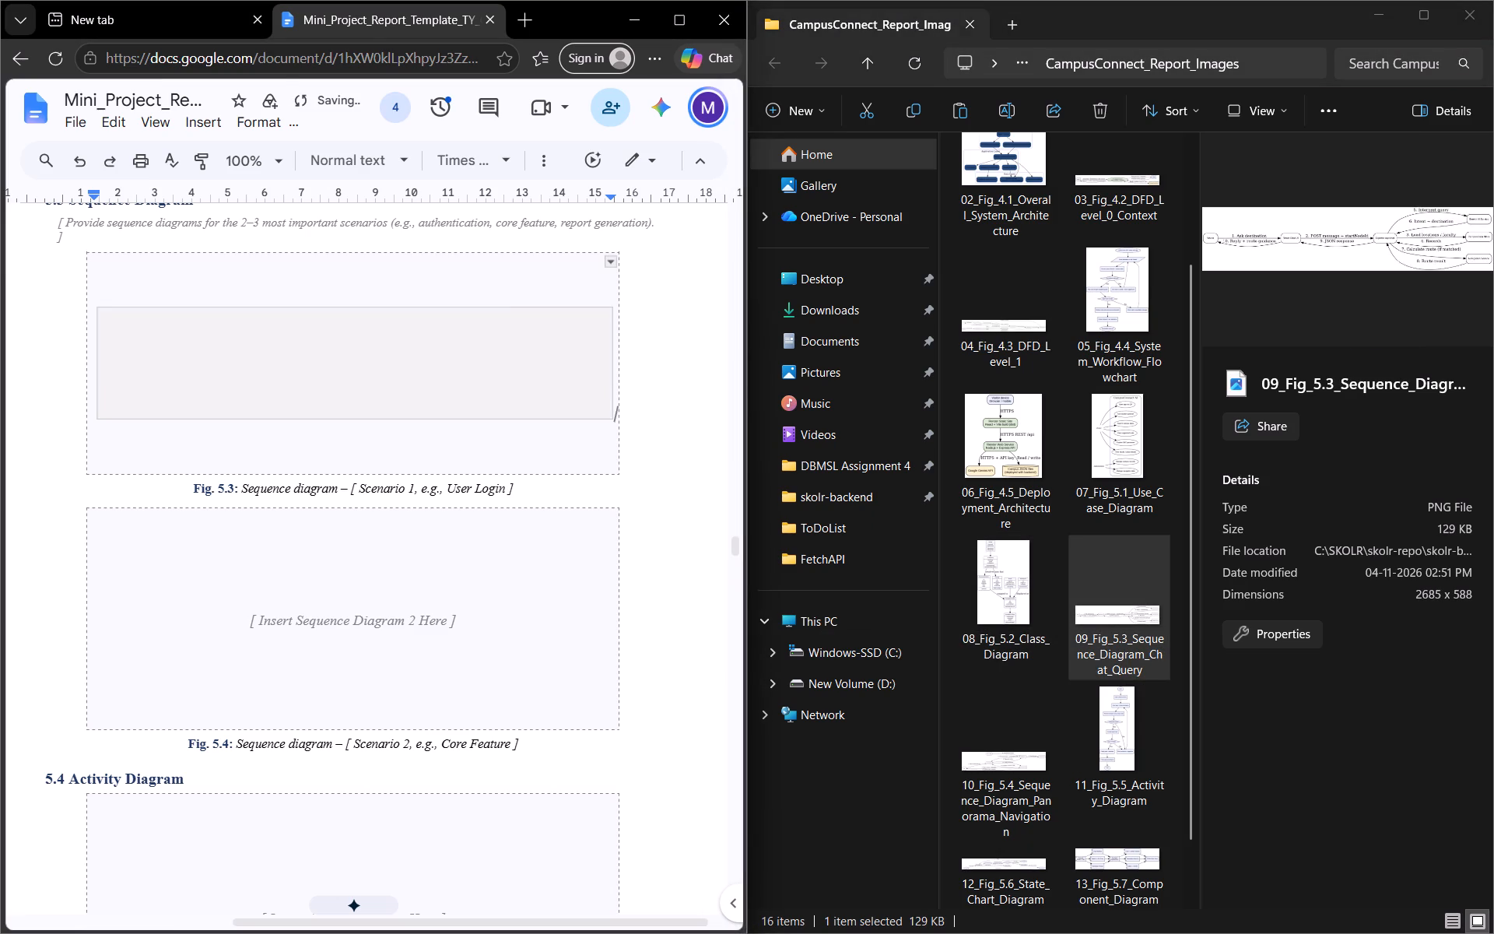
Replace the "[ Insert Sequence Diagram 2 Here ]" placeholder in section 5.3's Fig. 5.4 box with the image 10_Fig_5.4_Sequence_Diagram_Panorama_Navigation.
{"action": "left_click", "coordinate": [1047, 754]}
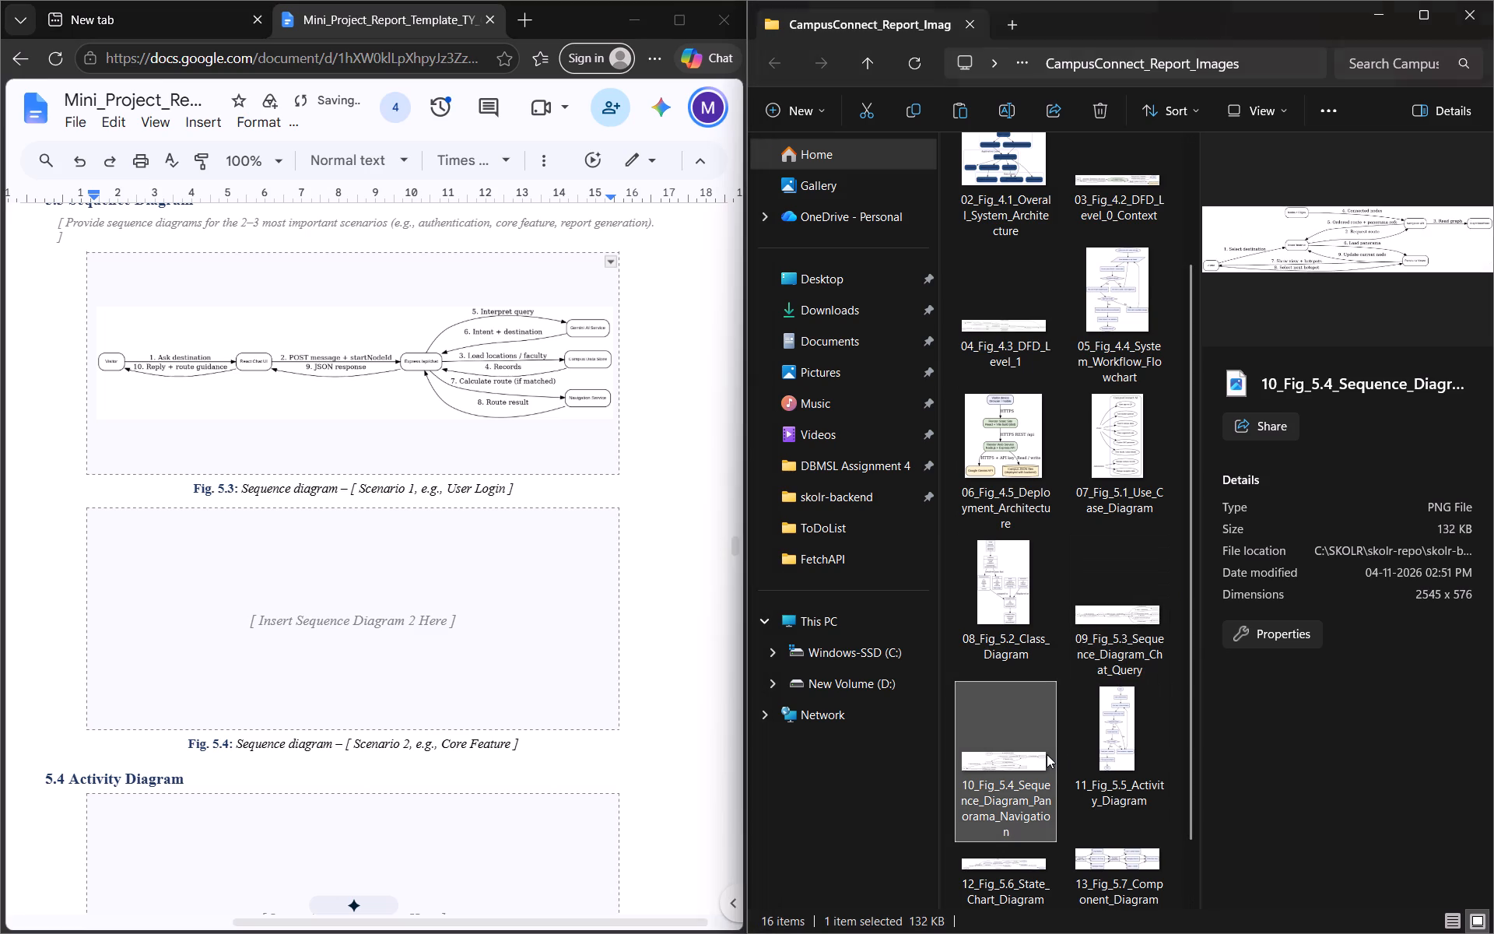
{"action": "key", "text": "ctrl+c"}
{"action": "left_click", "coordinate": [1047, 754], "text": "ctrl"}
{"action": "left_click_drag", "start_coordinate": [465, 621], "coordinate": [244, 605]}
{"action": "key", "text": "ctrl+v"}
Replace the "[ Insert Activity Diagram Here ]" placeholder in section 5.4's Fig. 5.5 box with the image 11_Fig_5.5_Activity_Diagram.
{"action": "scroll", "coordinate": [244, 605], "scroll_direction": "down", "scroll_amount": 2}
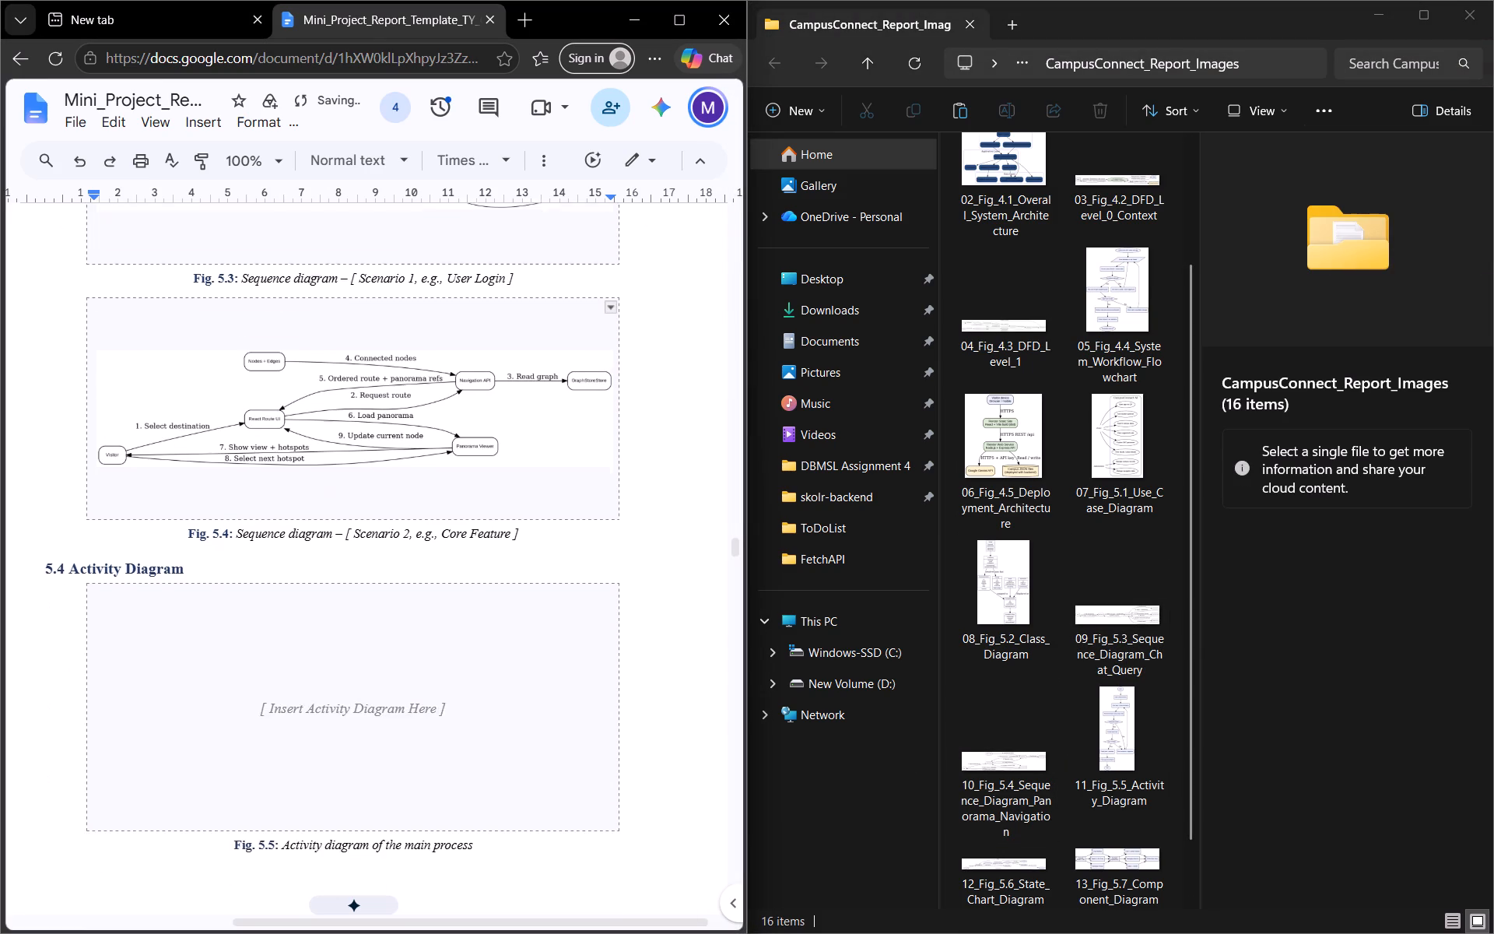
{"action": "scroll", "coordinate": [244, 605], "scroll_direction": "down", "scroll_amount": 1}
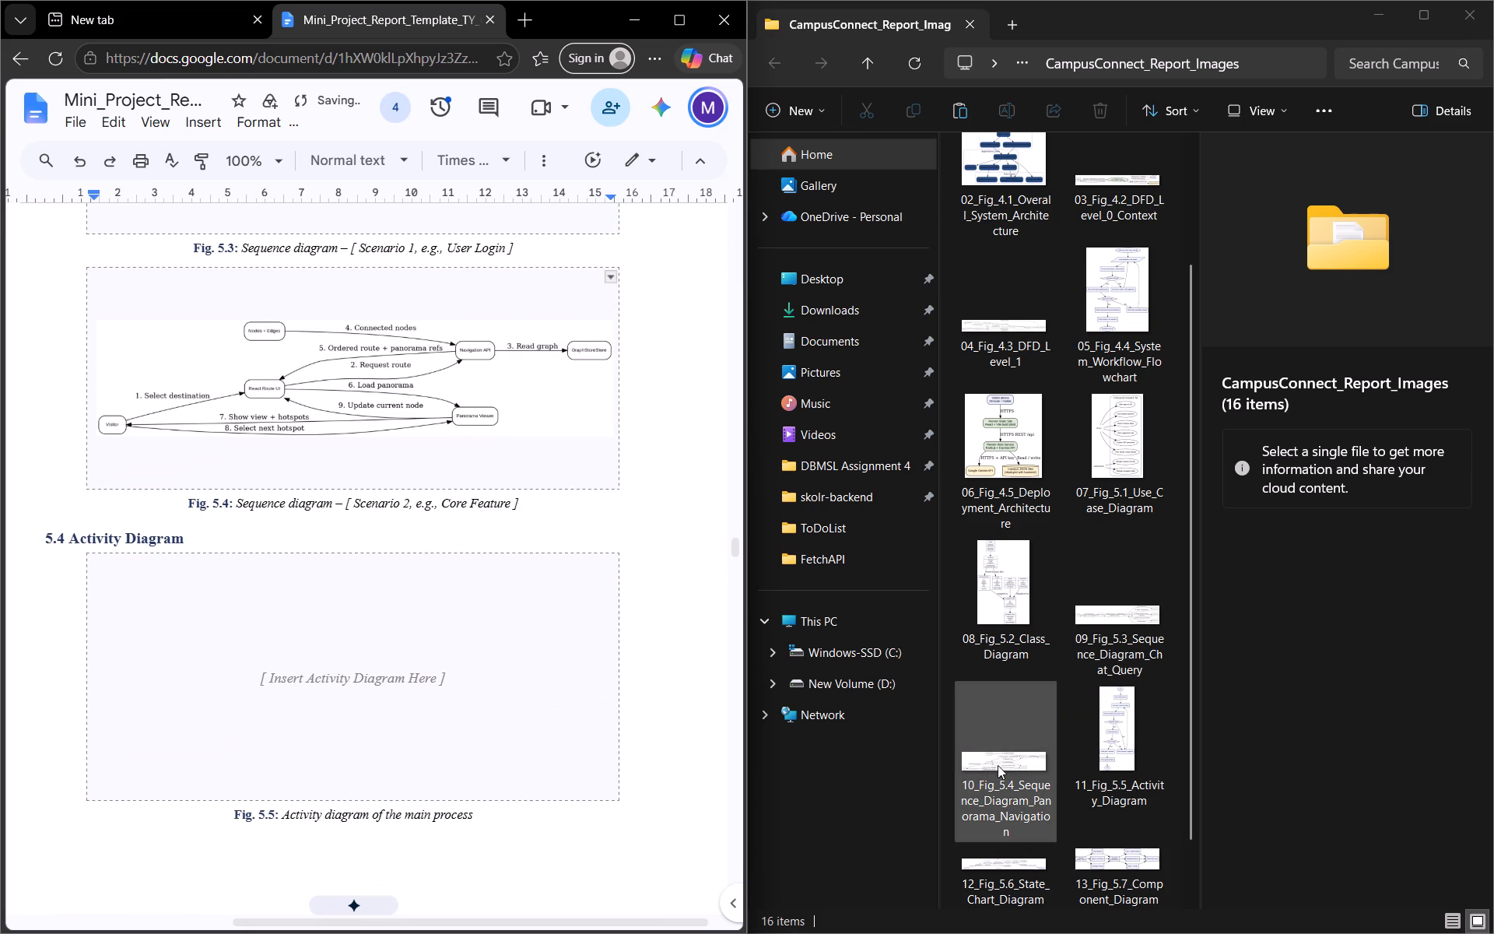
{"action": "left_click", "coordinate": [1082, 746]}
{"action": "key", "text": "ctrl+c"}
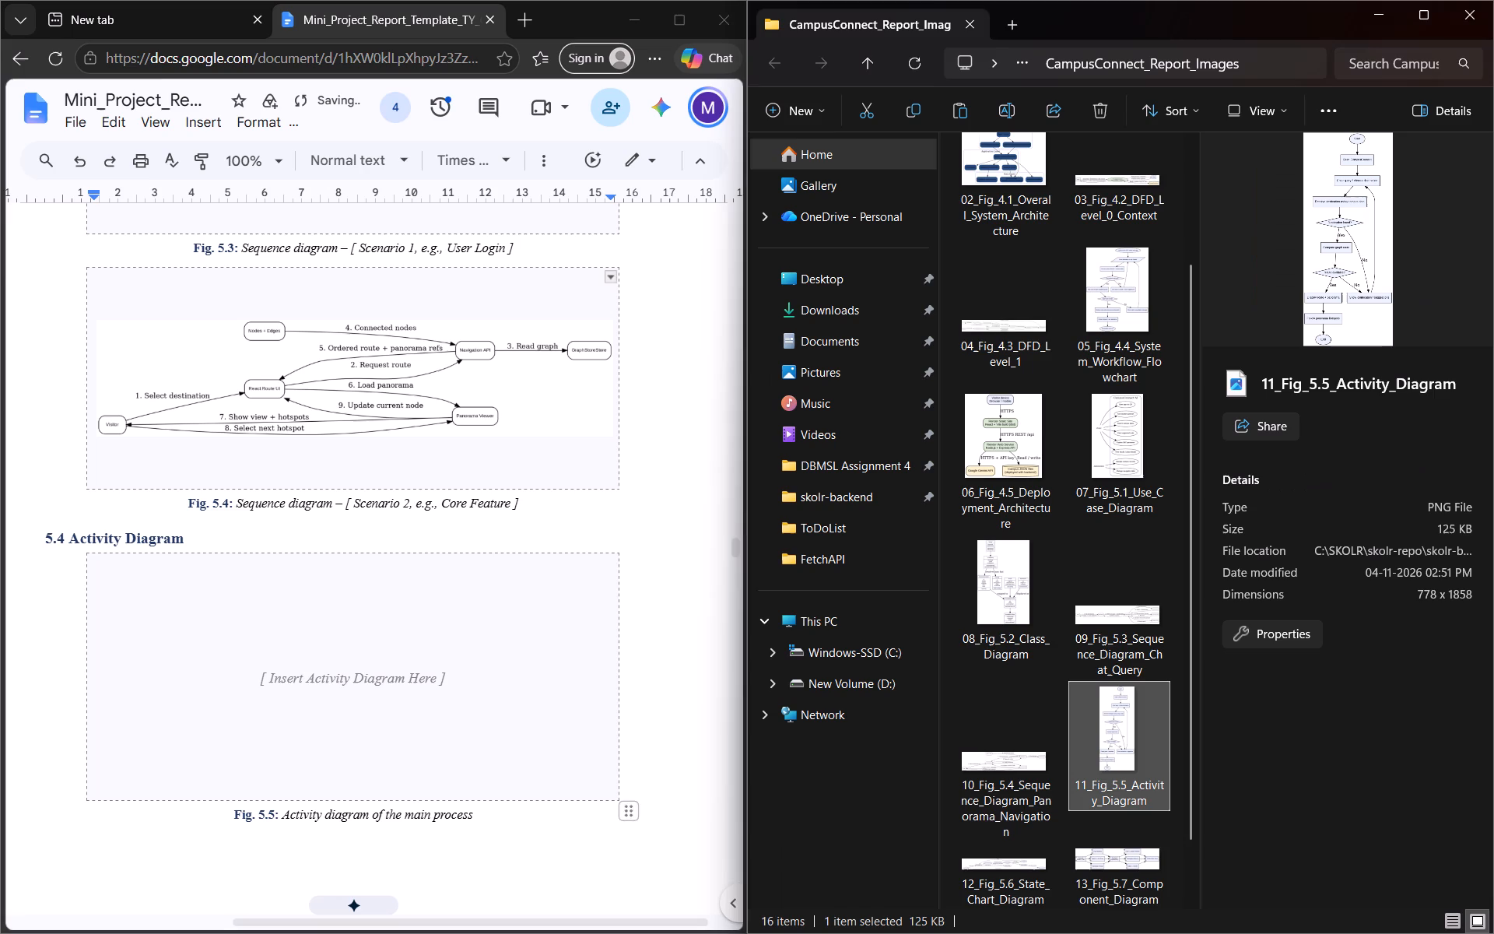
{"action": "left_click_drag", "start_coordinate": [456, 686], "coordinate": [239, 672]}
{"action": "key", "text": "ctrl+v"}
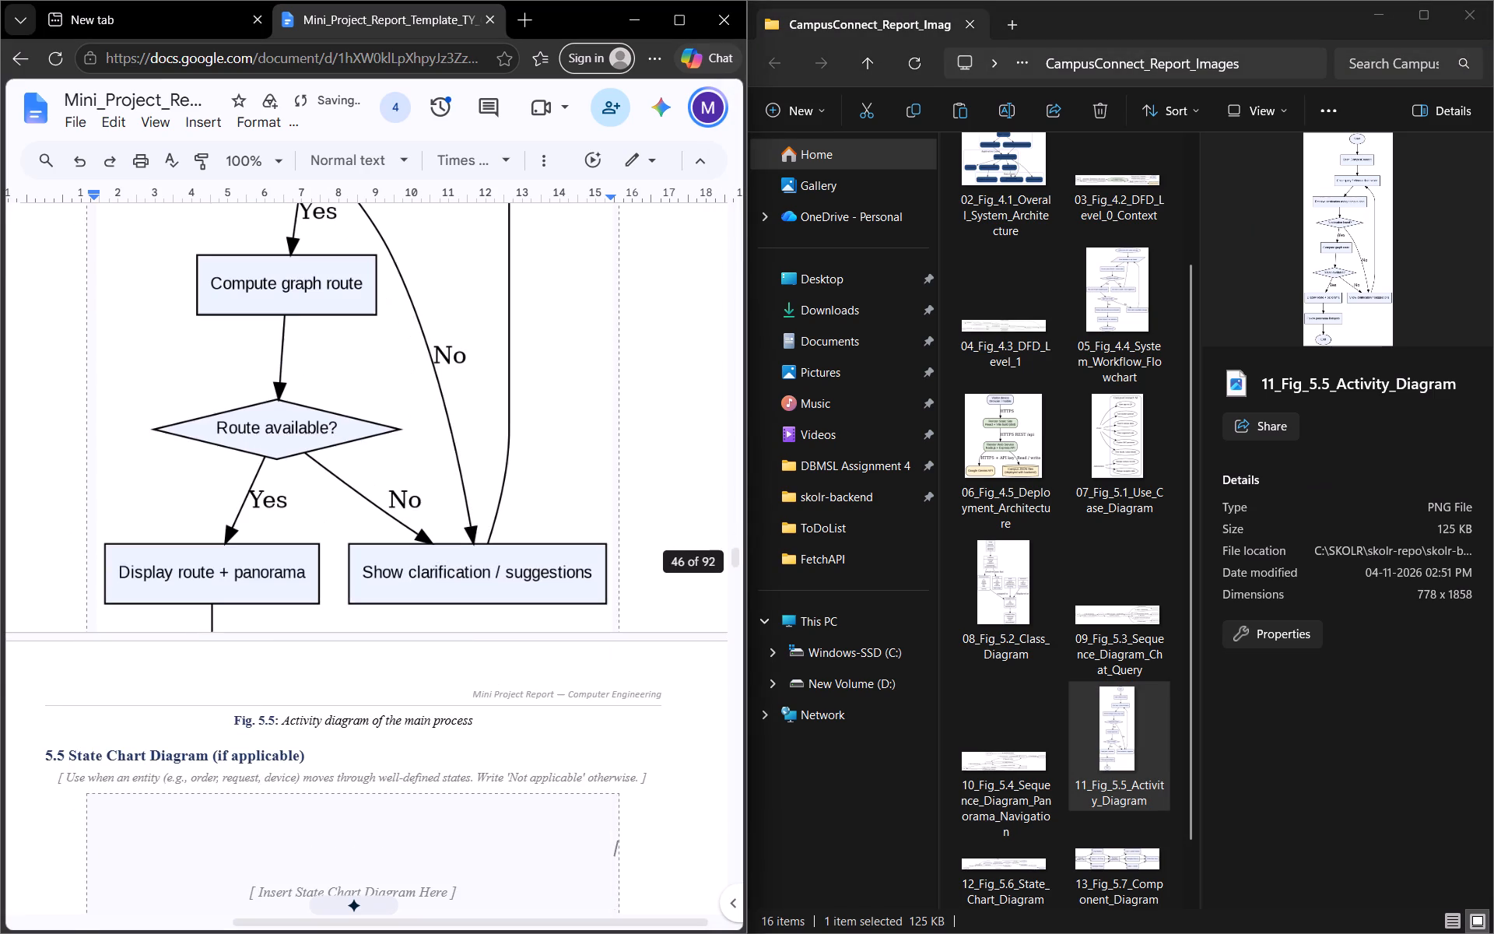
Replace the "[ Insert State Chart Diagram Here ]" placeholder in section 5.5's Fig. 5.6 box with the image 12_Fig_5.6_State_Chart_Diagram.
{"action": "scroll", "coordinate": [239, 672], "scroll_direction": "down", "scroll_amount": 4}
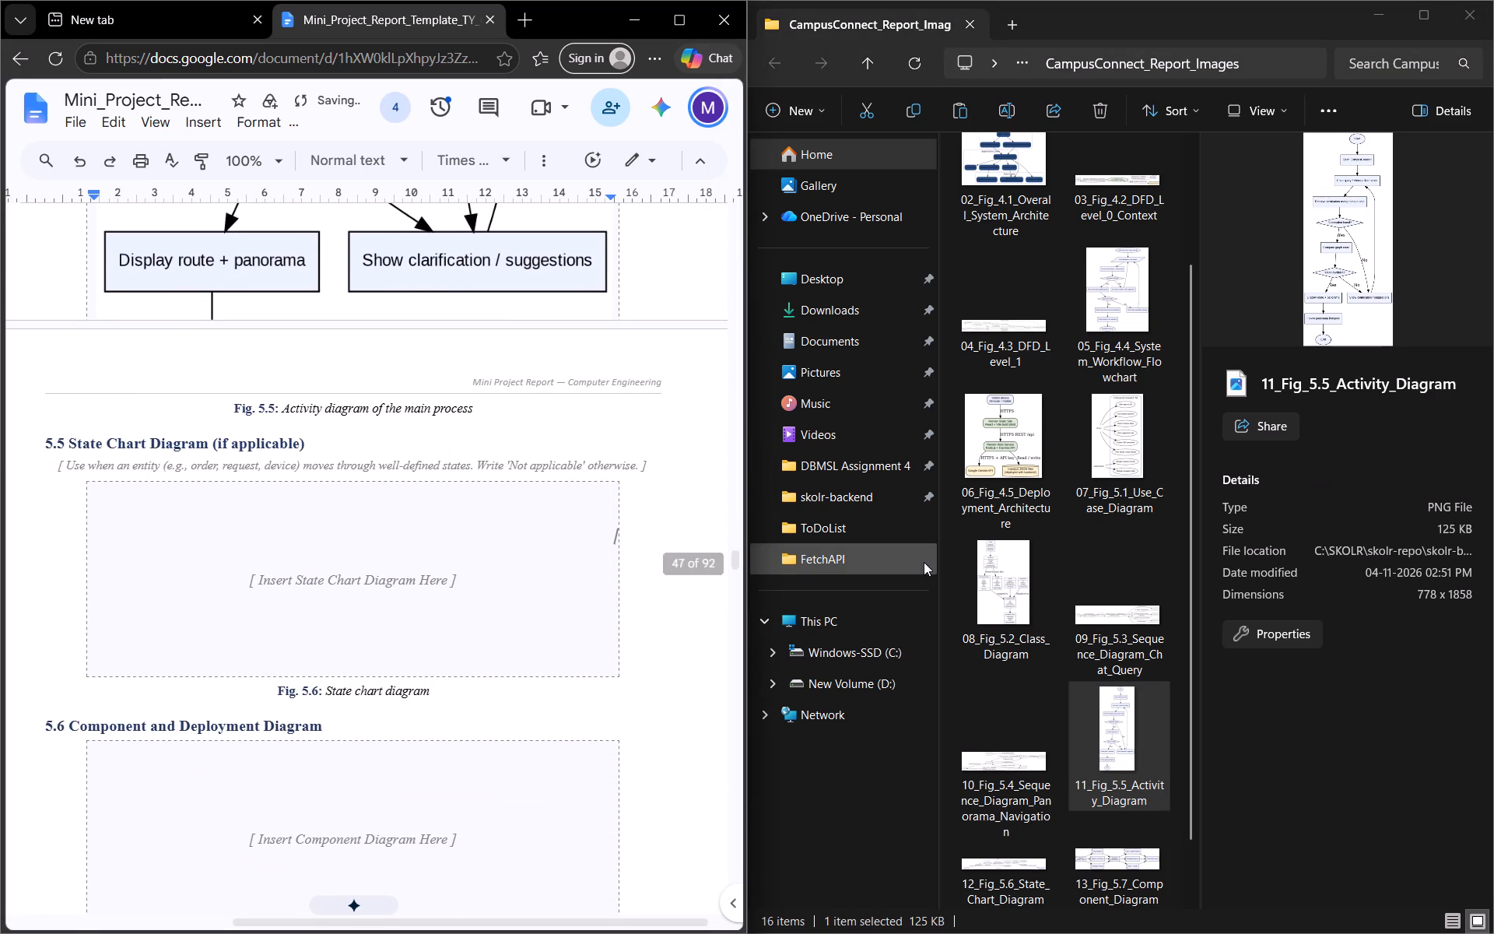
{"action": "scroll", "coordinate": [1032, 548], "scroll_direction": "down", "scroll_amount": 2}
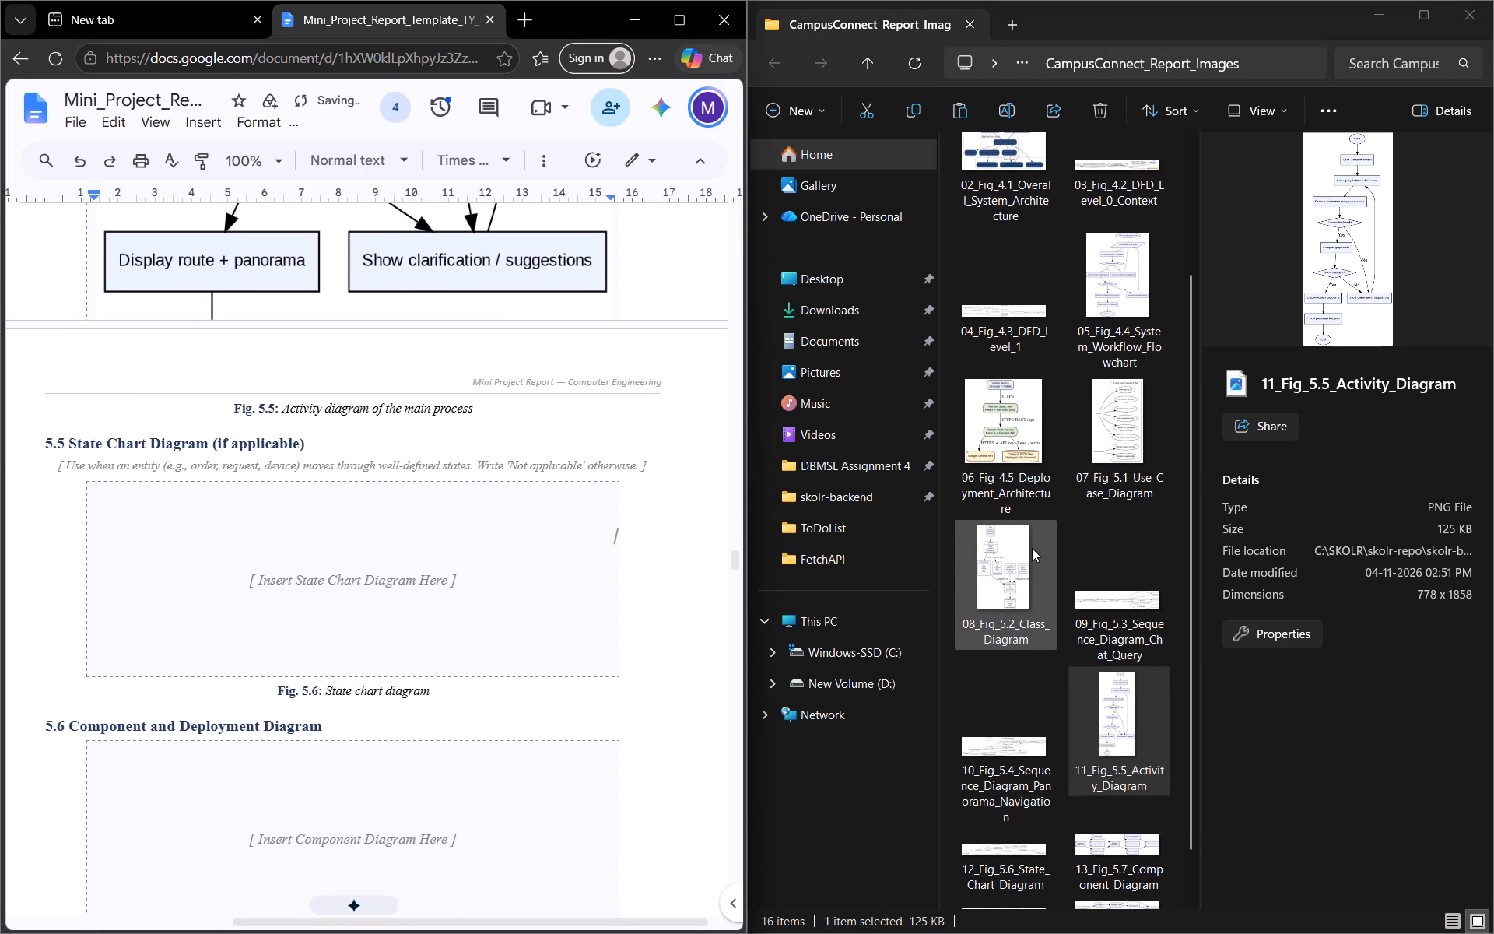
{"action": "scroll", "coordinate": [1032, 548], "scroll_direction": "down", "scroll_amount": 3}
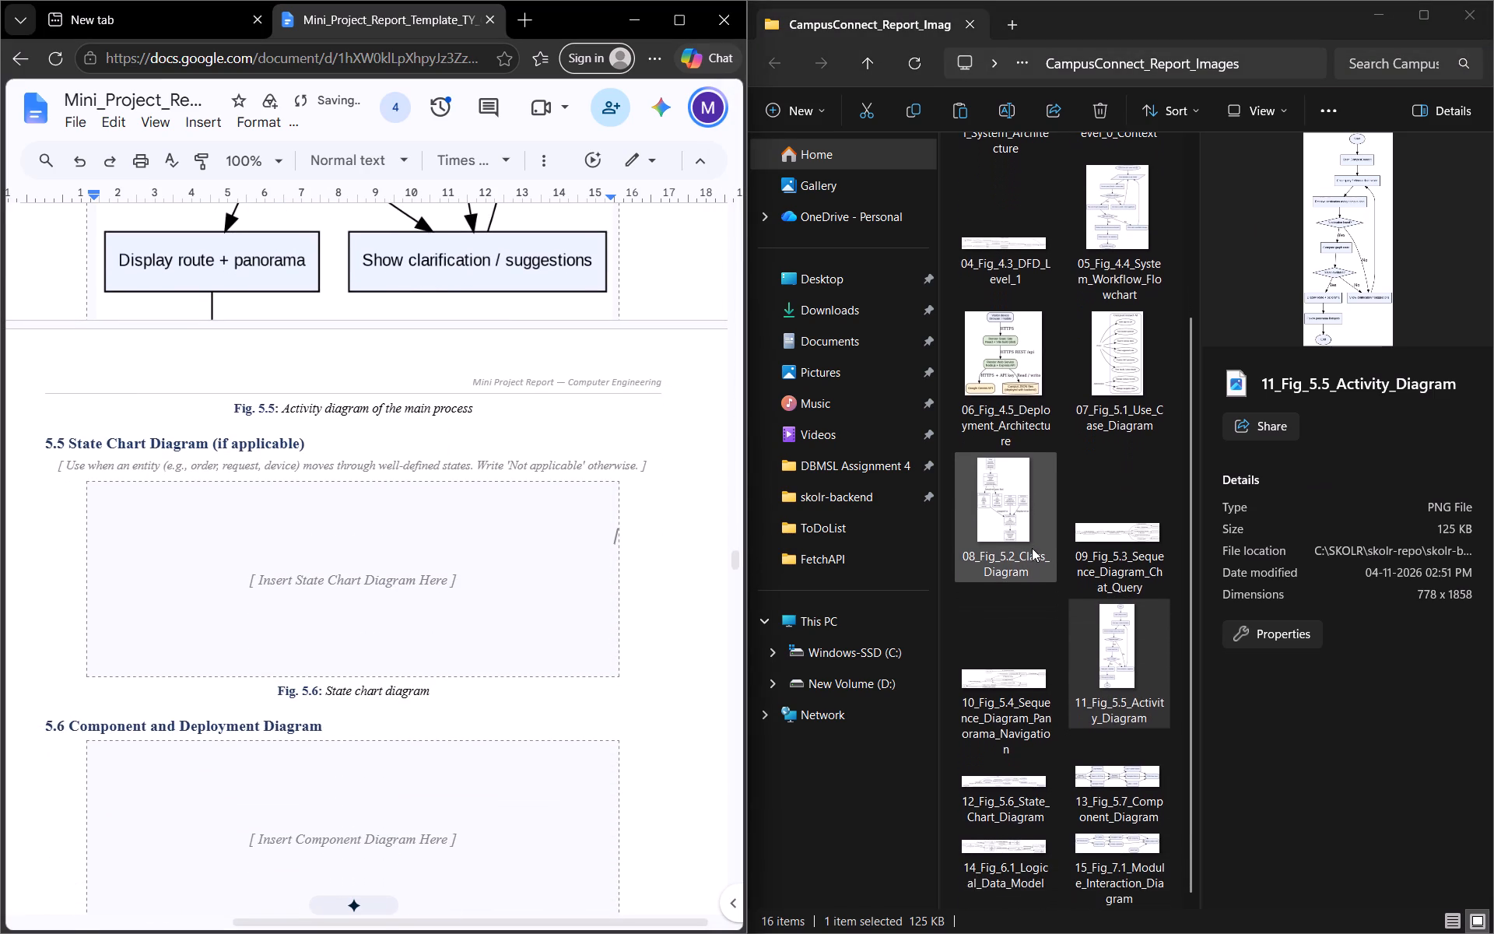
{"action": "scroll", "coordinate": [1032, 548], "scroll_direction": "down", "scroll_amount": 1}
{"action": "left_click", "coordinate": [1004, 784]}
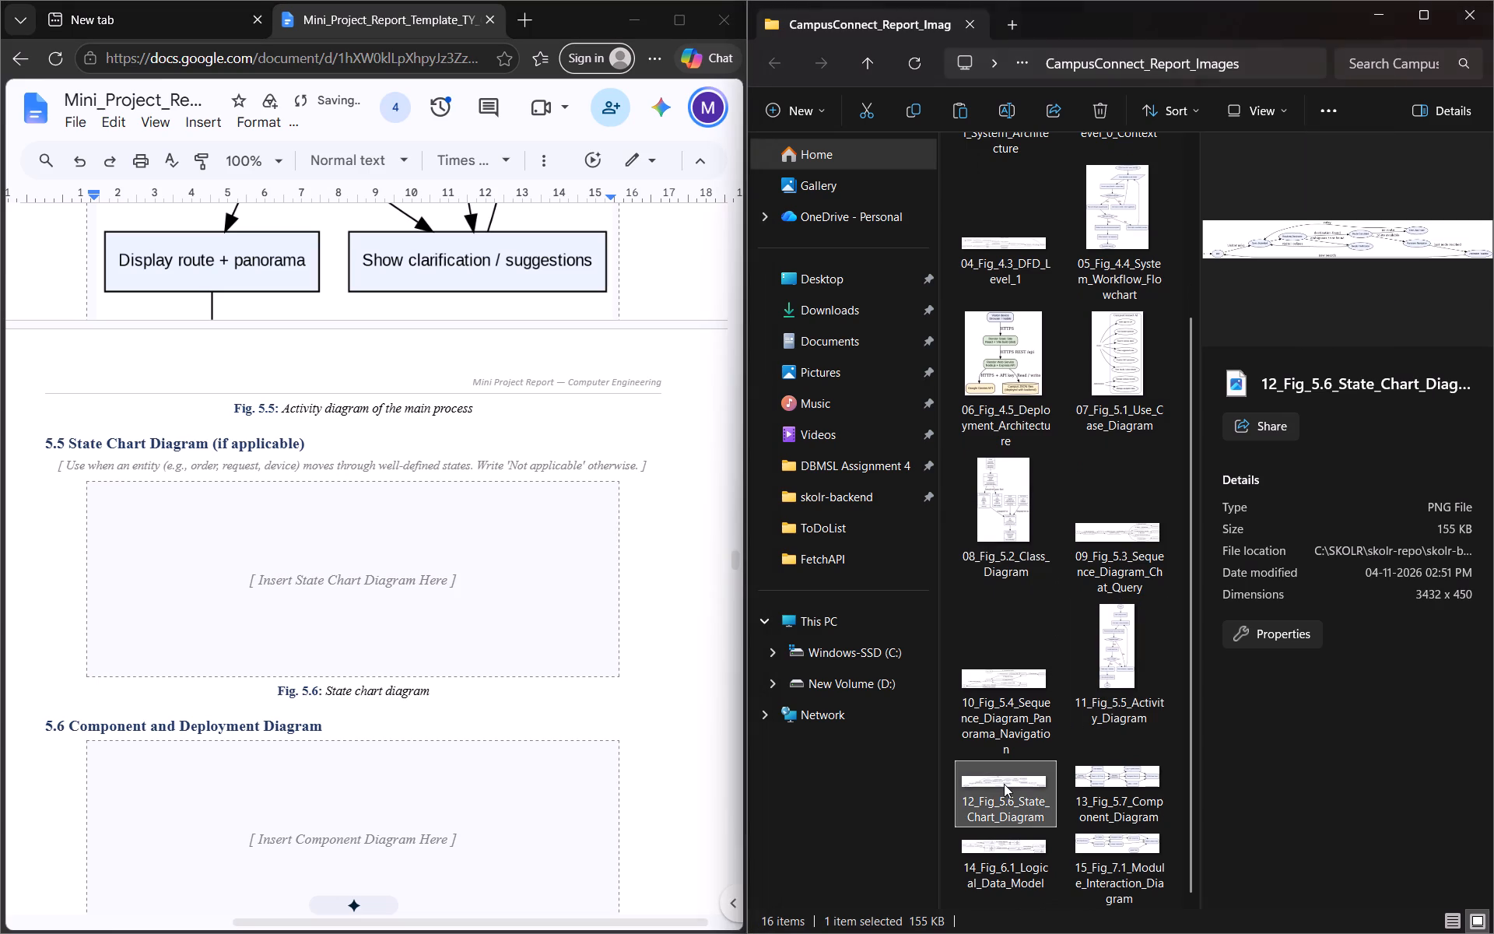
{"action": "key", "text": "ctrl+c"}
{"action": "left_click_drag", "start_coordinate": [458, 584], "coordinate": [269, 568]}
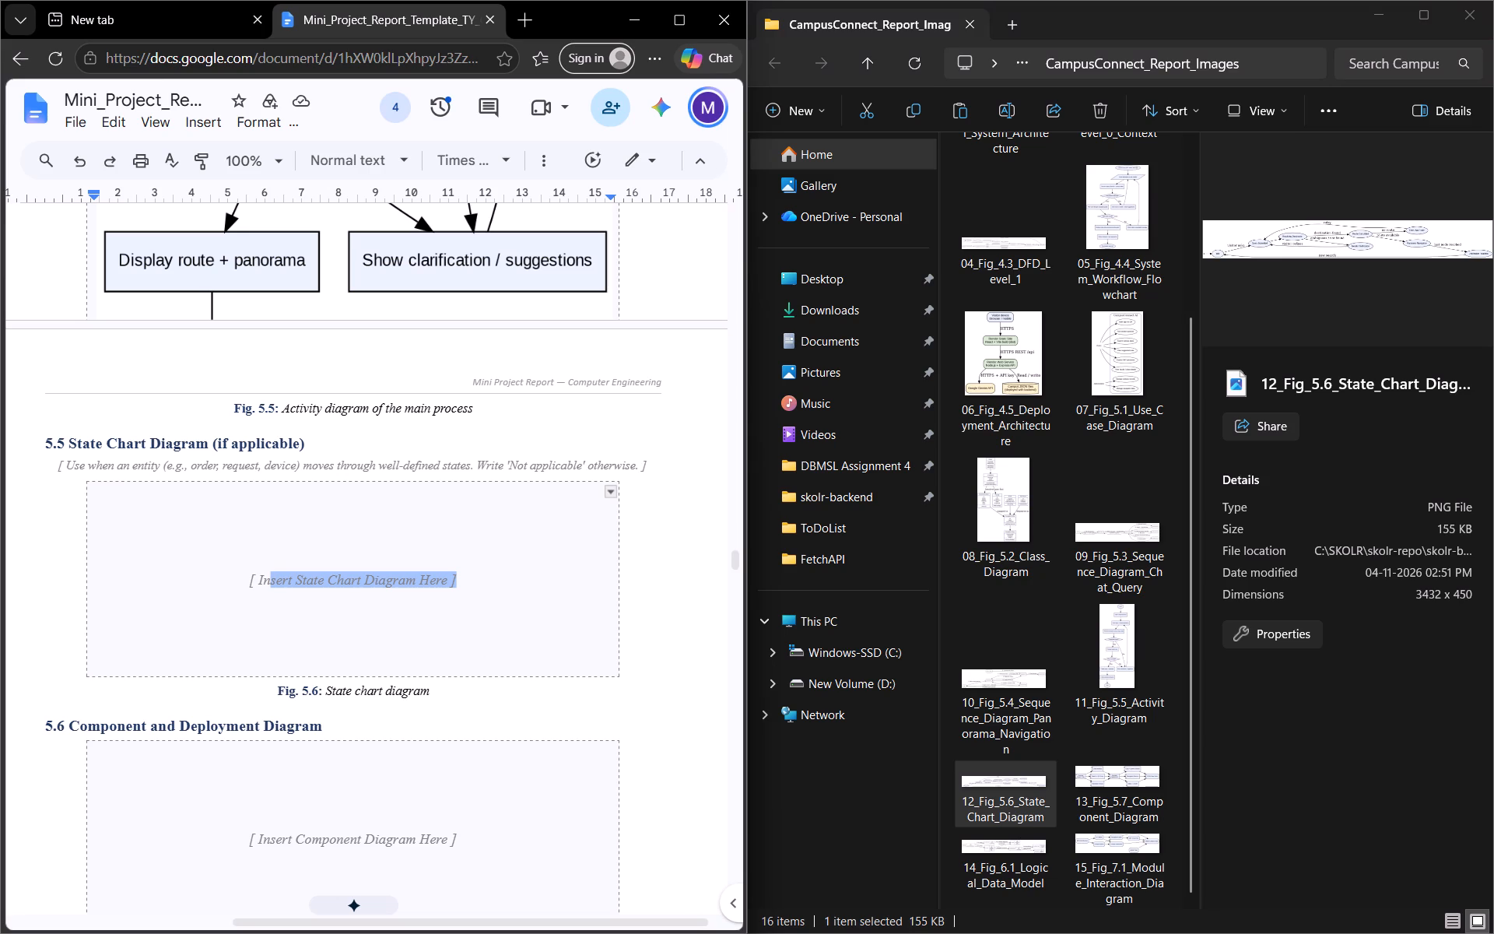
{"action": "left_click_drag", "start_coordinate": [269, 568], "coordinate": [245, 574]}
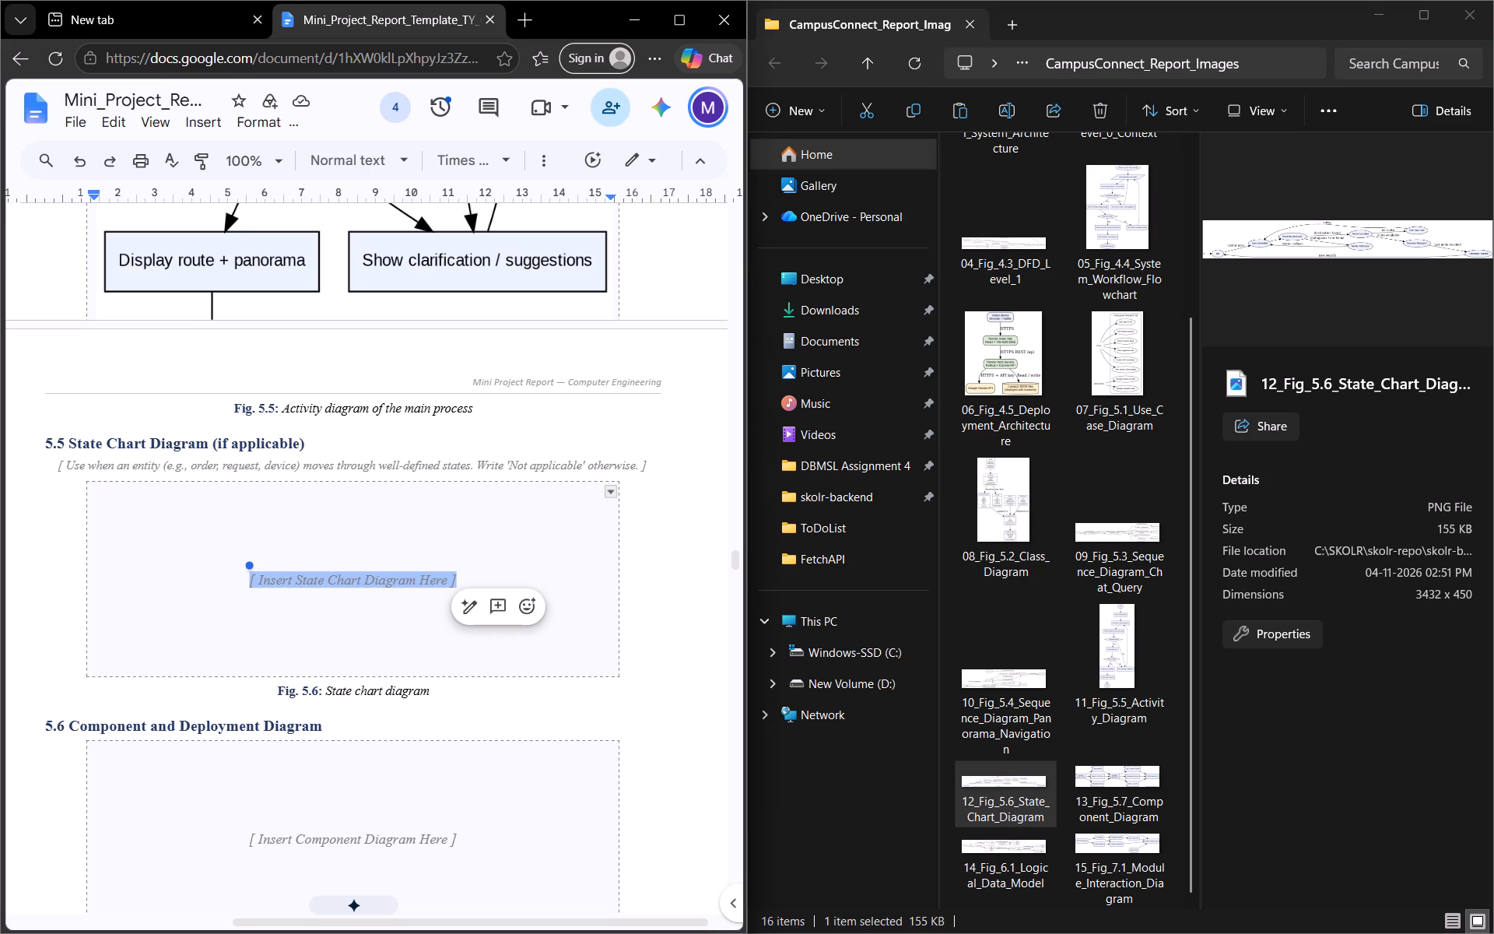
{"action": "key", "text": "ctrl+v"}
{"action": "left_click", "coordinate": [245, 574], "text": "ctrl"}
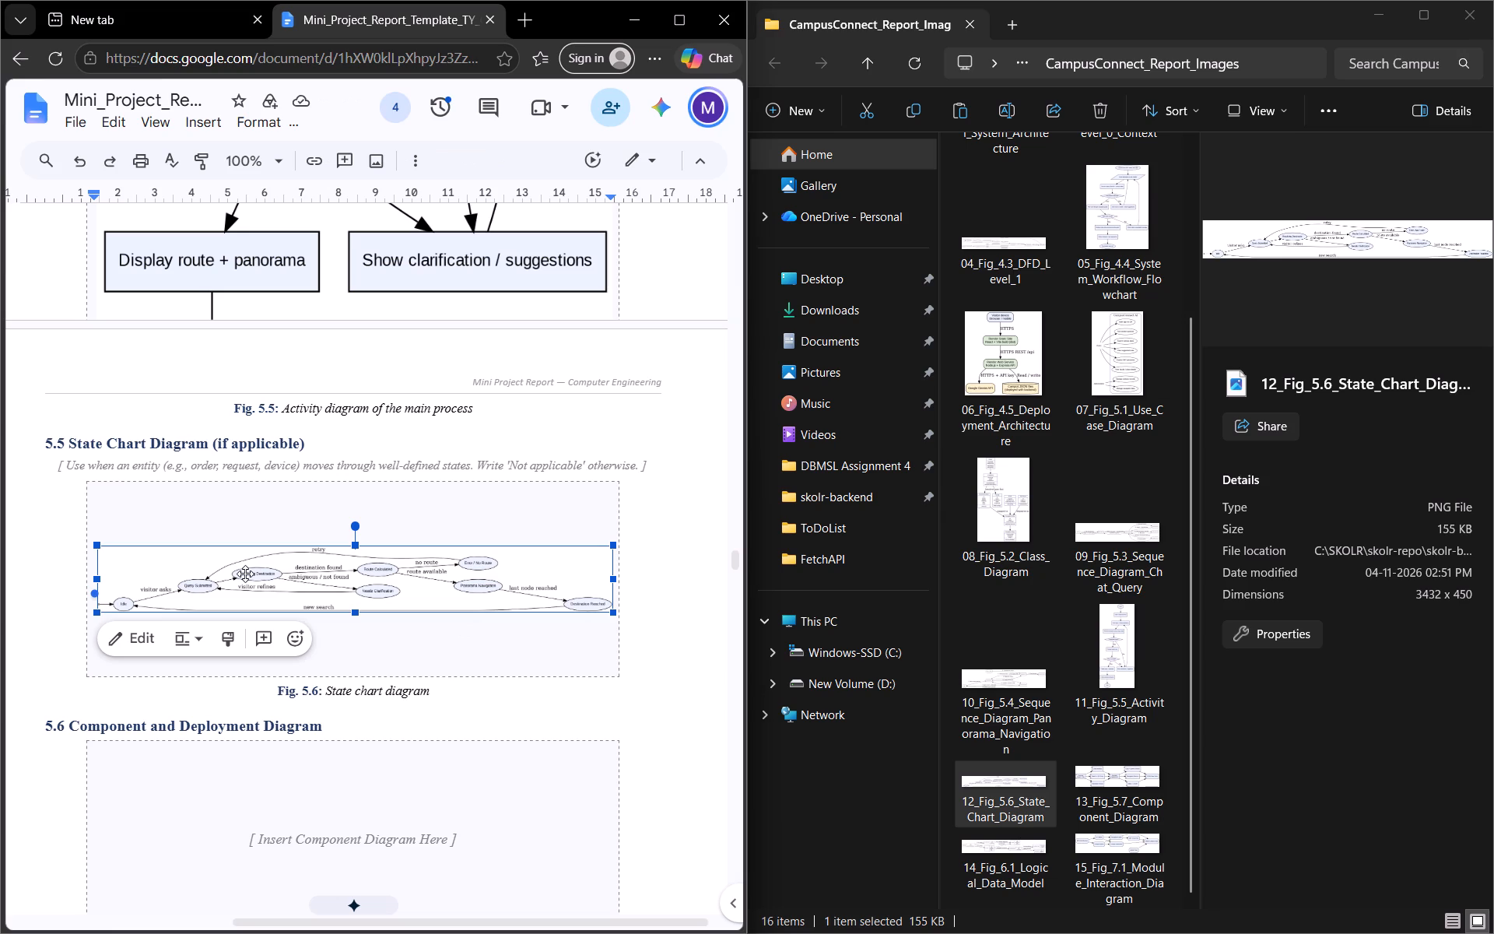
Replace the "[ Insert Component Diagram Here ]" placeholder in section 5.6's Fig. 5.7 box with the image 13_Fig_5.7_Component_Diagram.
{"action": "scroll", "coordinate": [468, 378], "scroll_direction": "down", "scroll_amount": 1}
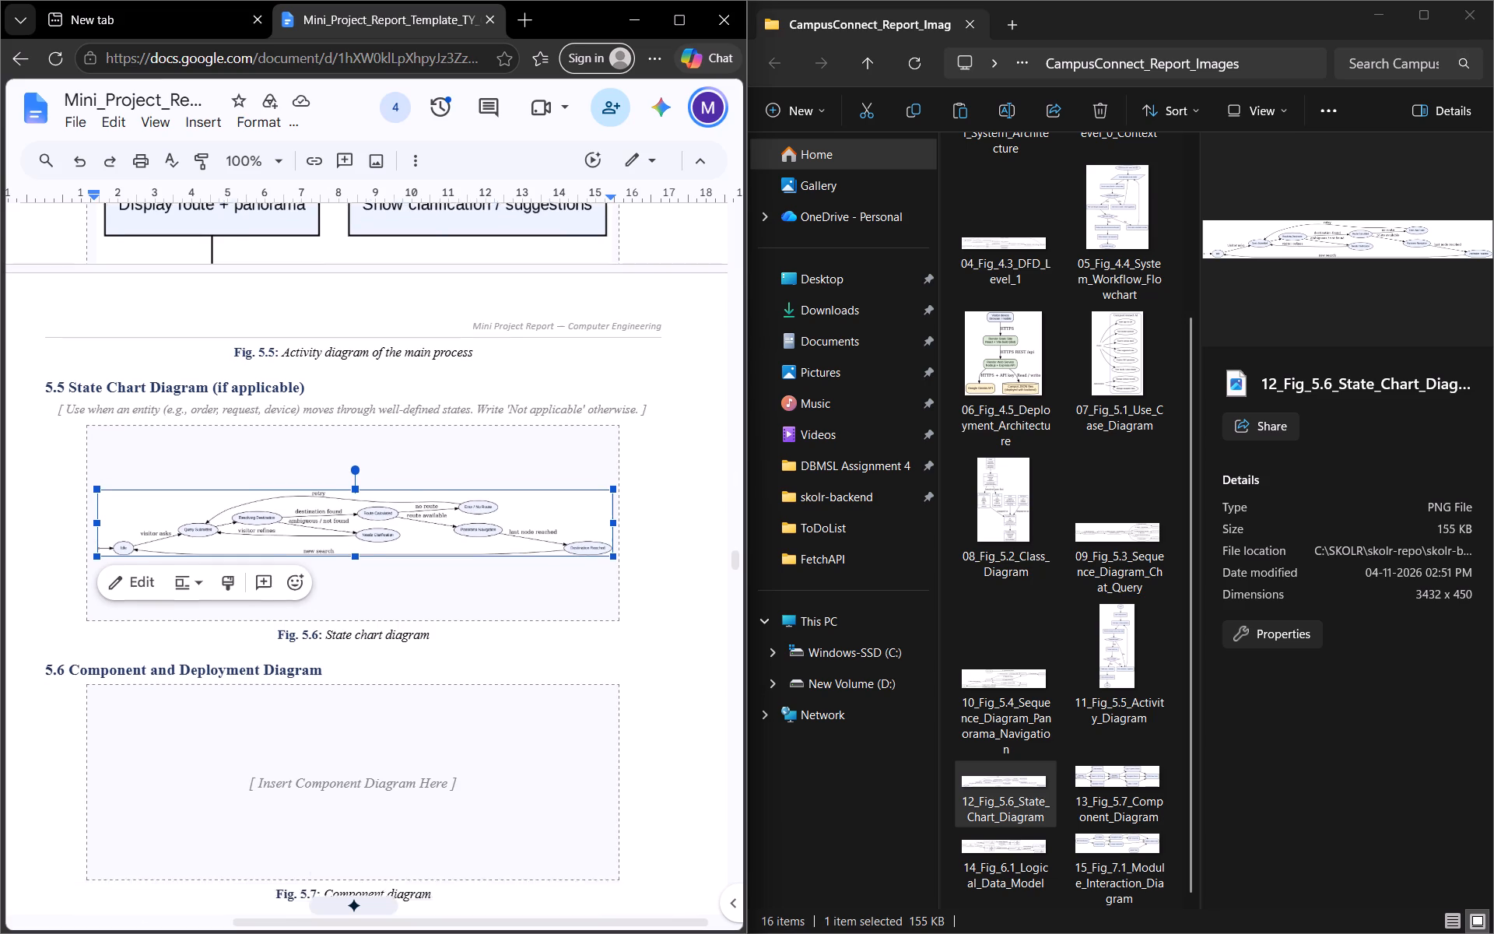
{"action": "scroll", "coordinate": [468, 378], "scroll_direction": "down", "scroll_amount": 2}
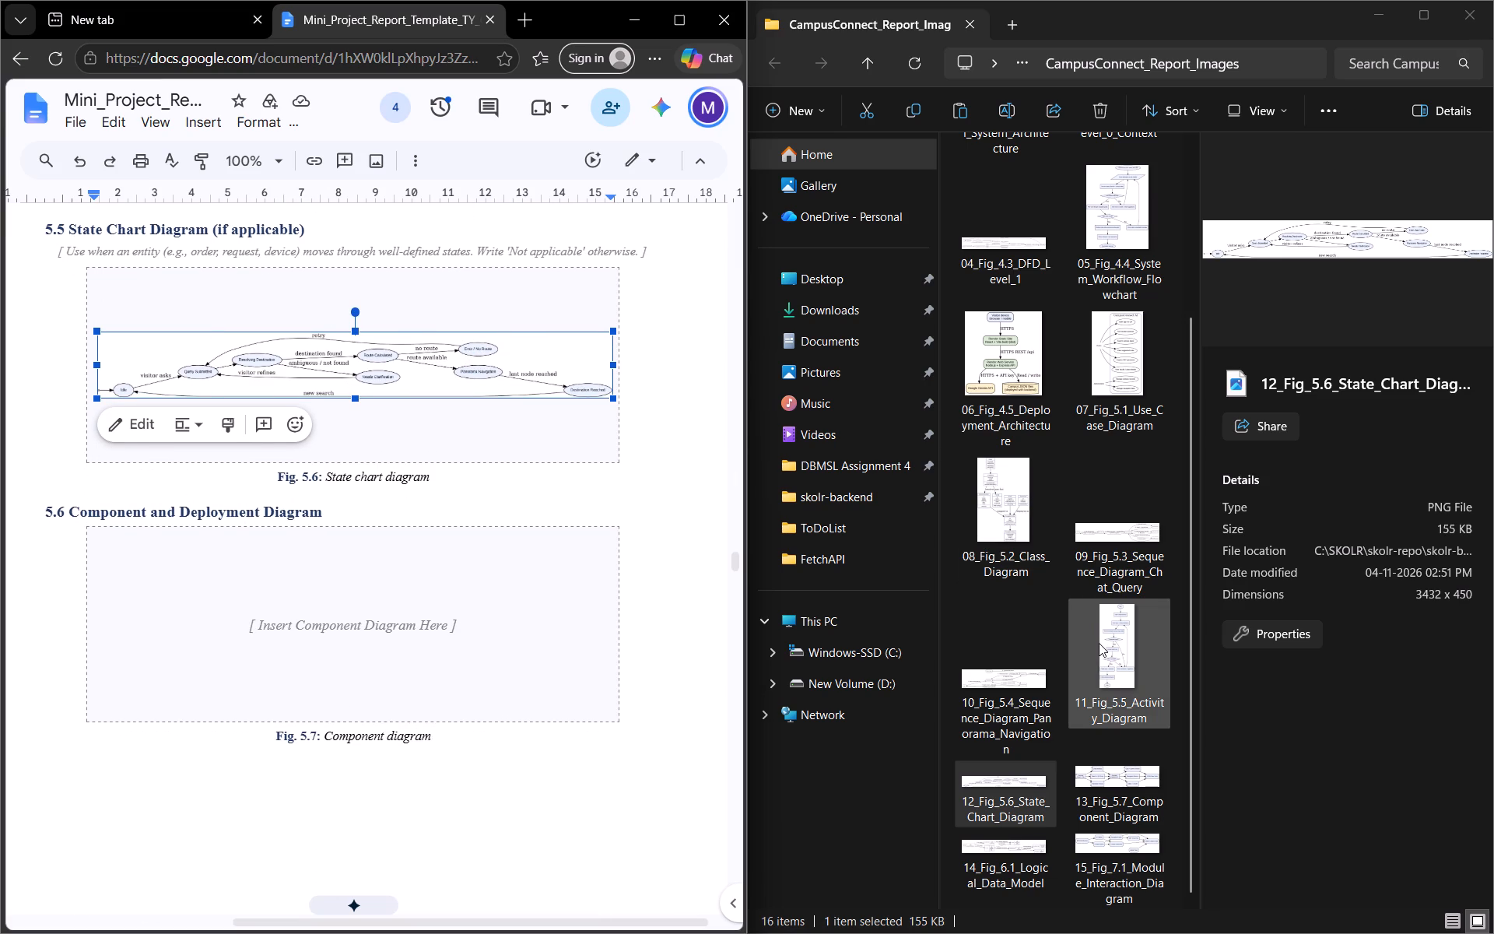
{"action": "scroll", "coordinate": [1099, 643], "scroll_direction": "down", "scroll_amount": 1}
{"action": "scroll", "coordinate": [594, 441], "scroll_direction": "up", "scroll_amount": 1}
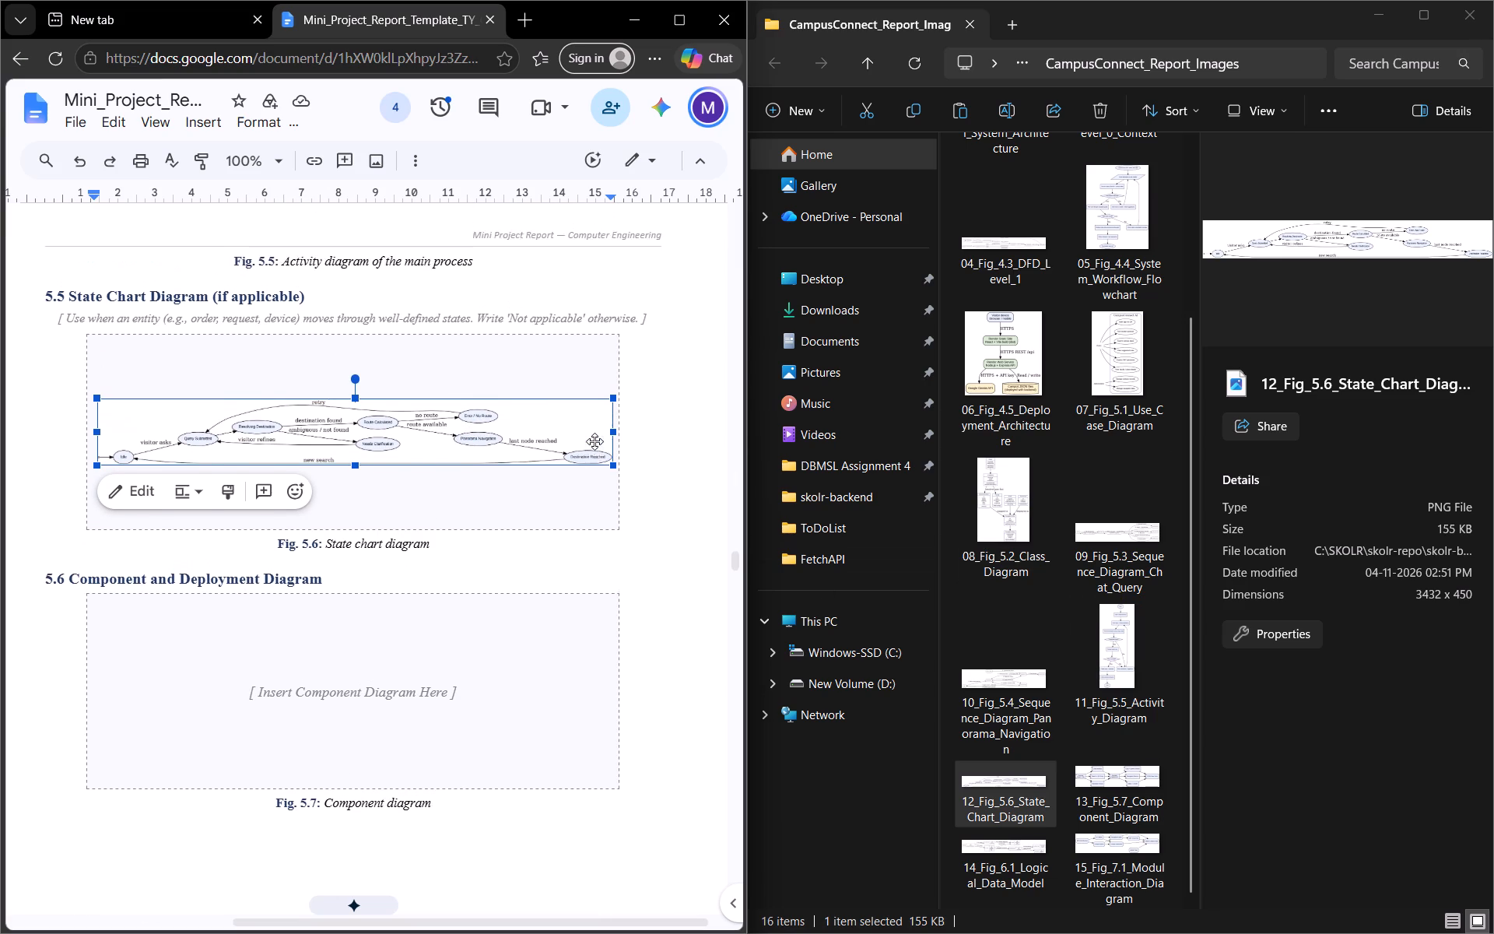
{"action": "scroll", "coordinate": [594, 441], "scroll_direction": "up", "scroll_amount": 3}
{"action": "scroll", "coordinate": [594, 441], "scroll_direction": "down", "scroll_amount": 3}
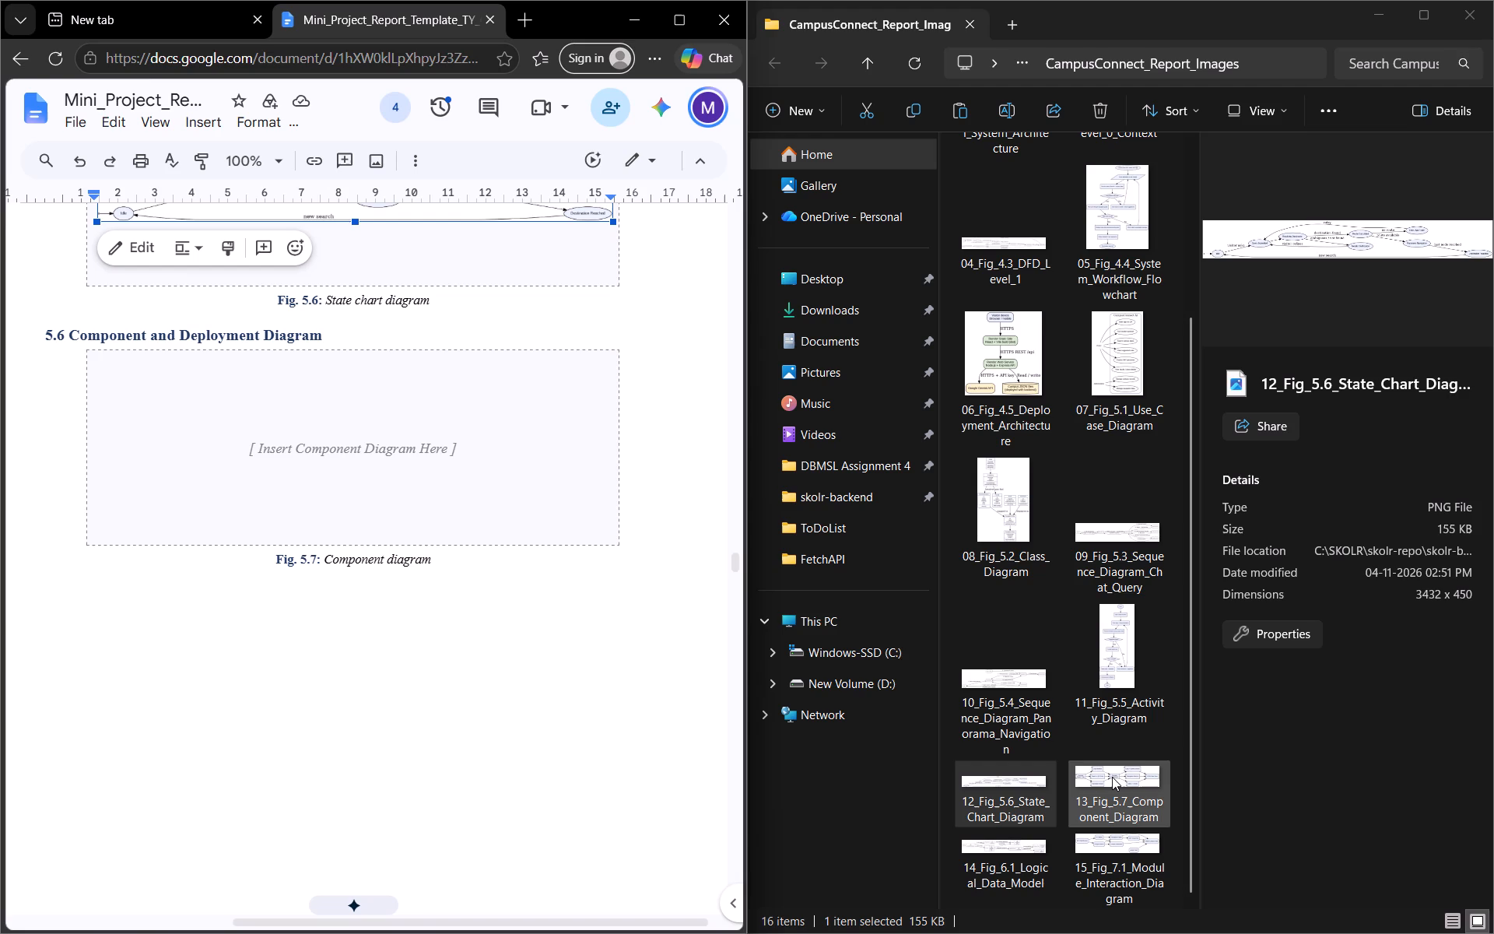
{"action": "left_click", "coordinate": [1112, 777]}
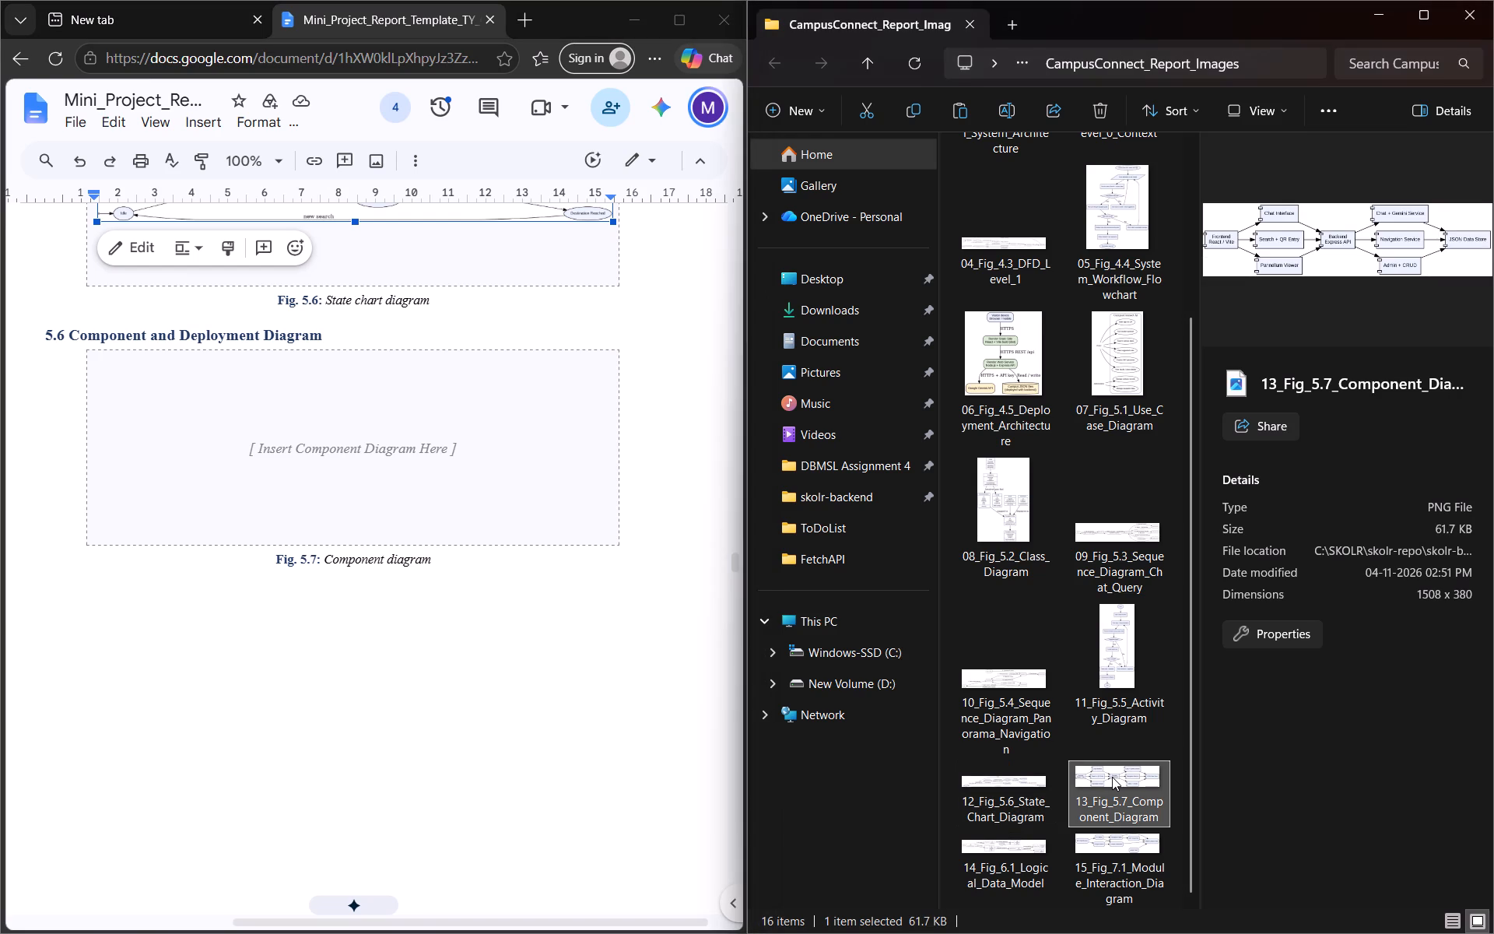
{"action": "key", "text": "ctrl+c"}
{"action": "left_click", "coordinate": [475, 456]}
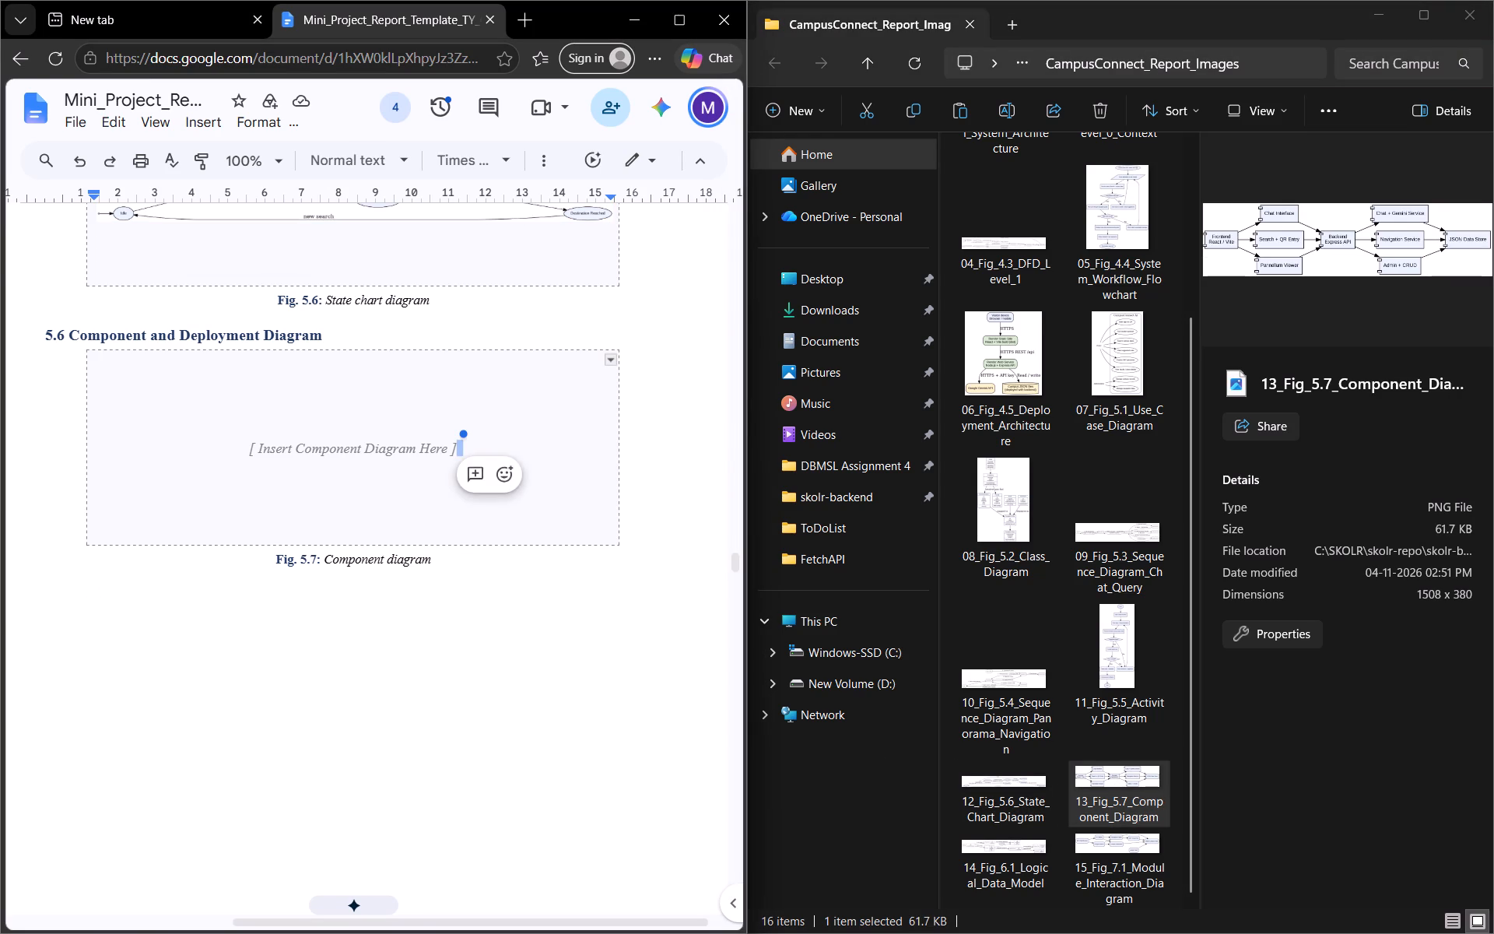
{"action": "left_click", "coordinate": [244, 457]}
{"action": "left_click_drag", "start_coordinate": [465, 449], "coordinate": [446, 448]}
{"action": "left_click_drag", "start_coordinate": [446, 448], "coordinate": [227, 429]}
{"action": "key", "text": "ctrl+v"}
Look through chapters 6 to 9 of the report for figure boxes that still hold placeholder text.
{"action": "scroll", "coordinate": [244, 418], "scroll_direction": "down", "scroll_amount": 1}
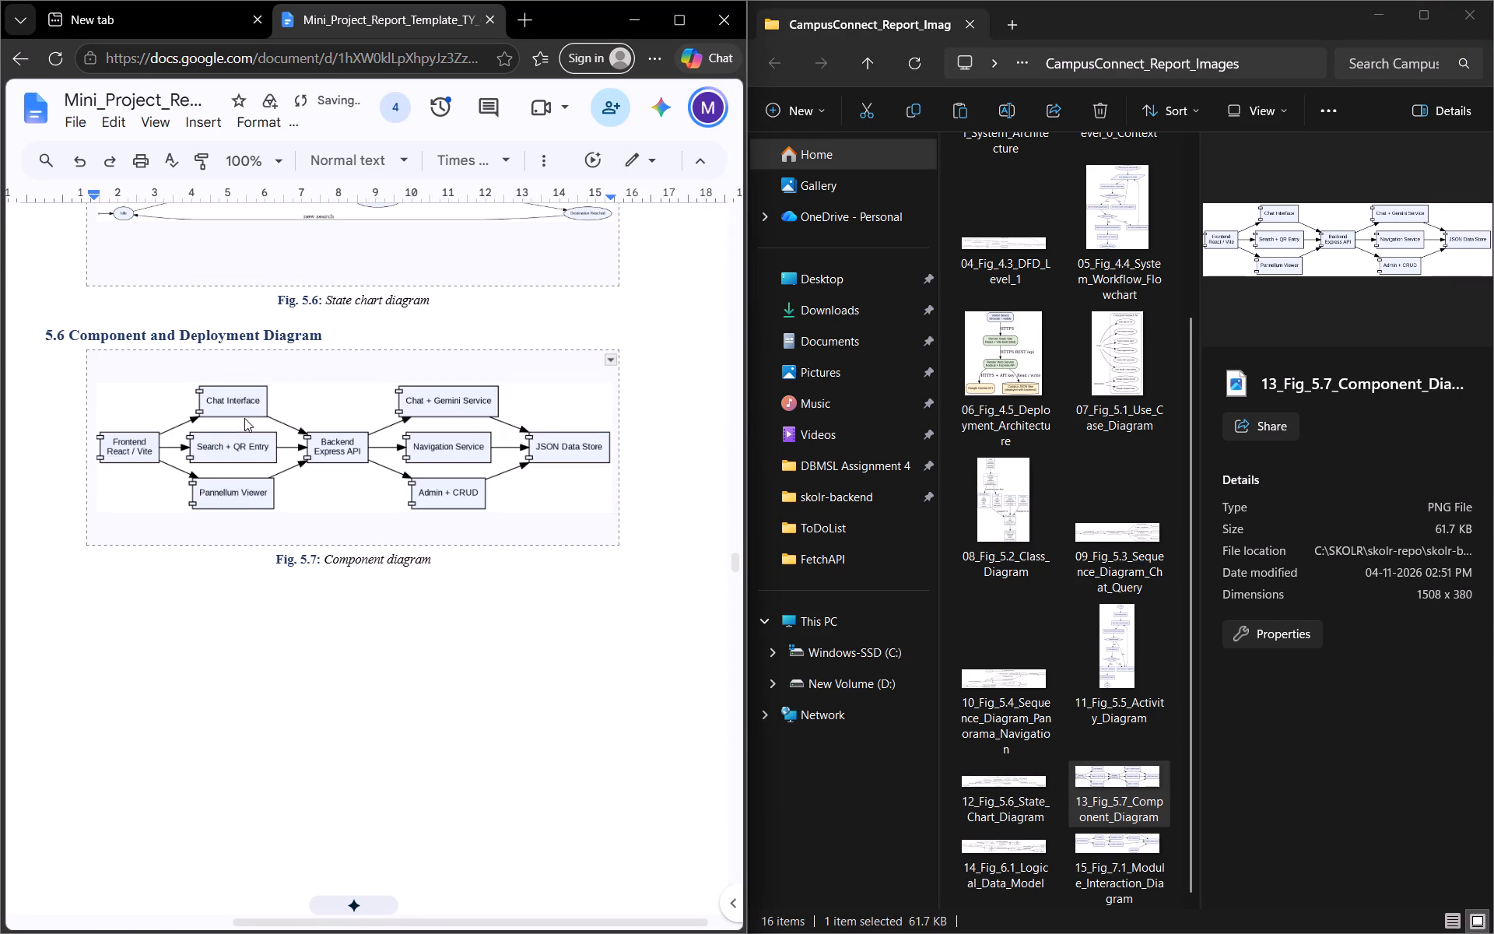
{"action": "scroll", "coordinate": [244, 418], "scroll_direction": "down", "scroll_amount": 3}
{"action": "scroll", "coordinate": [395, 527], "scroll_direction": "down", "scroll_amount": 1}
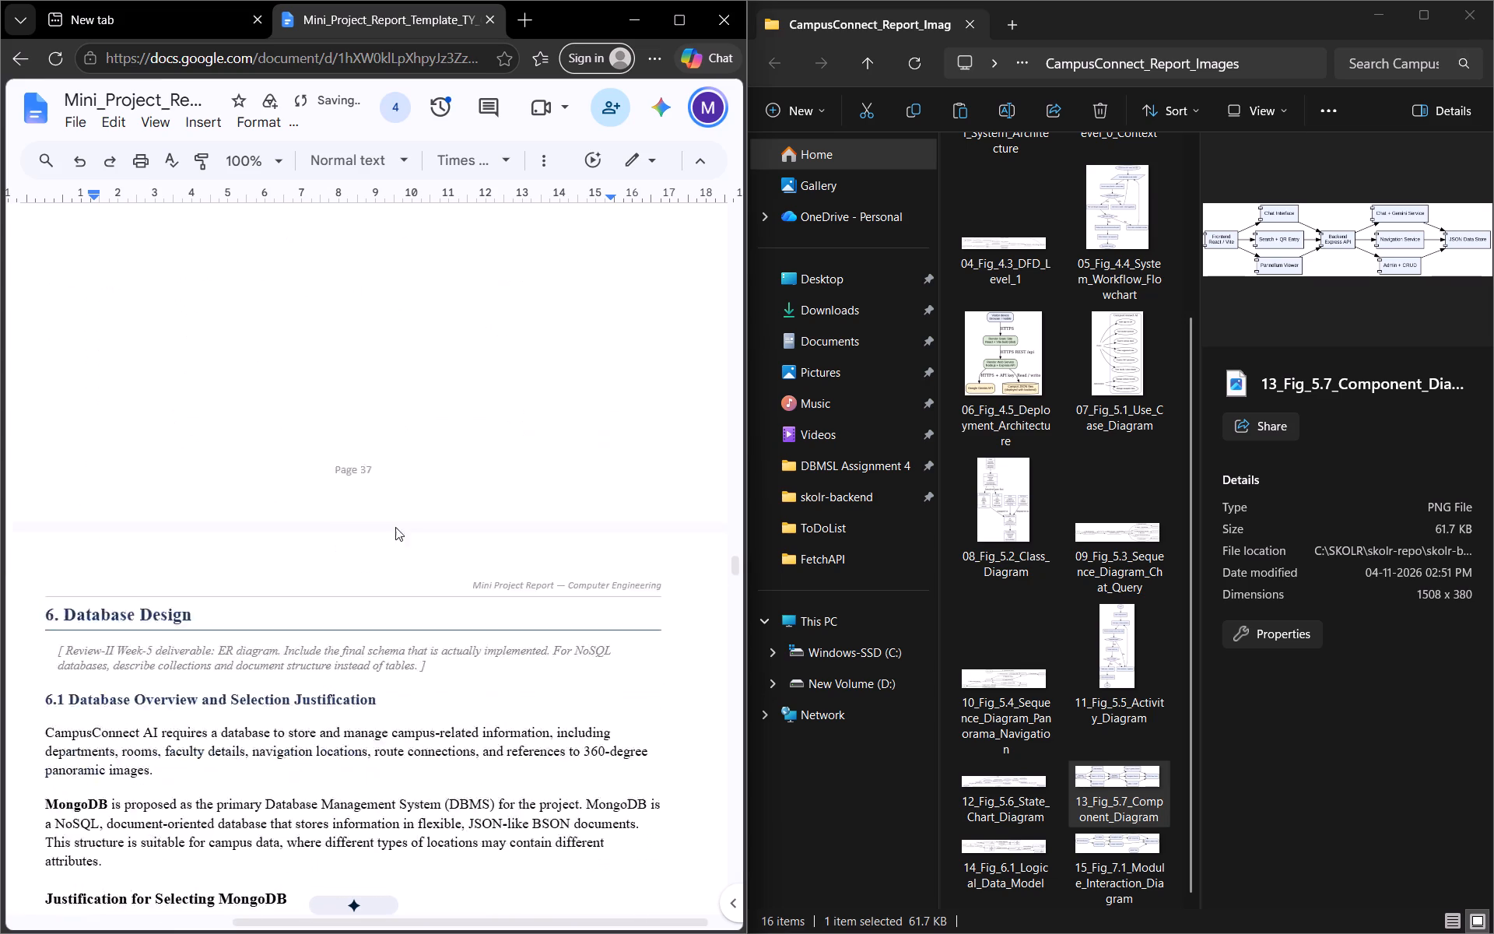
{"action": "scroll", "coordinate": [395, 527], "scroll_direction": "down", "scroll_amount": 9}
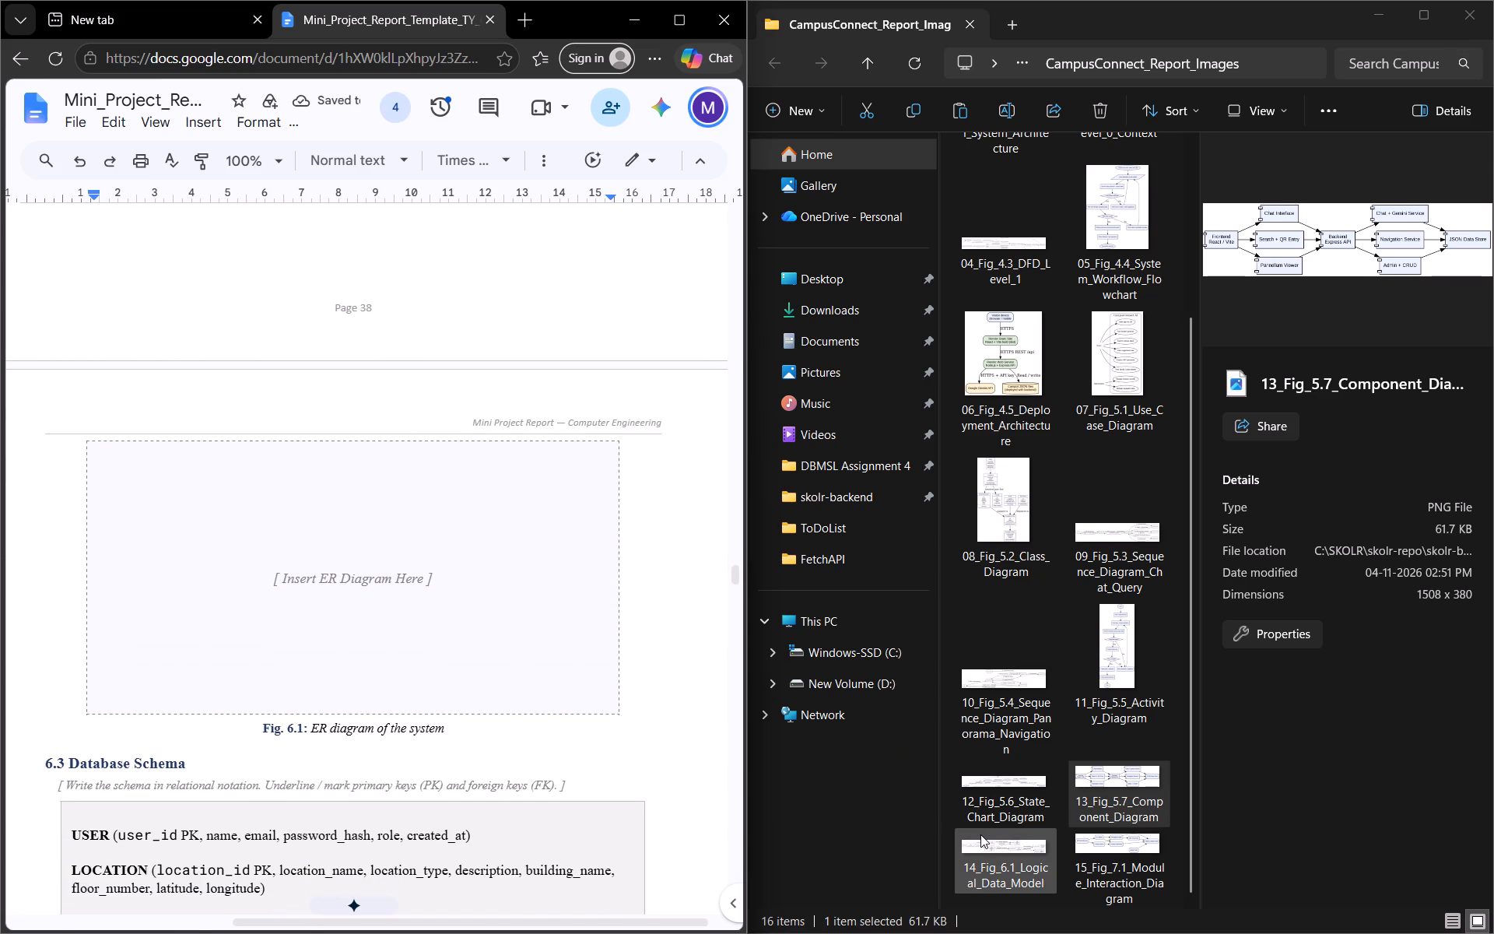
{"action": "scroll", "coordinate": [608, 730], "scroll_direction": "down", "scroll_amount": 1}
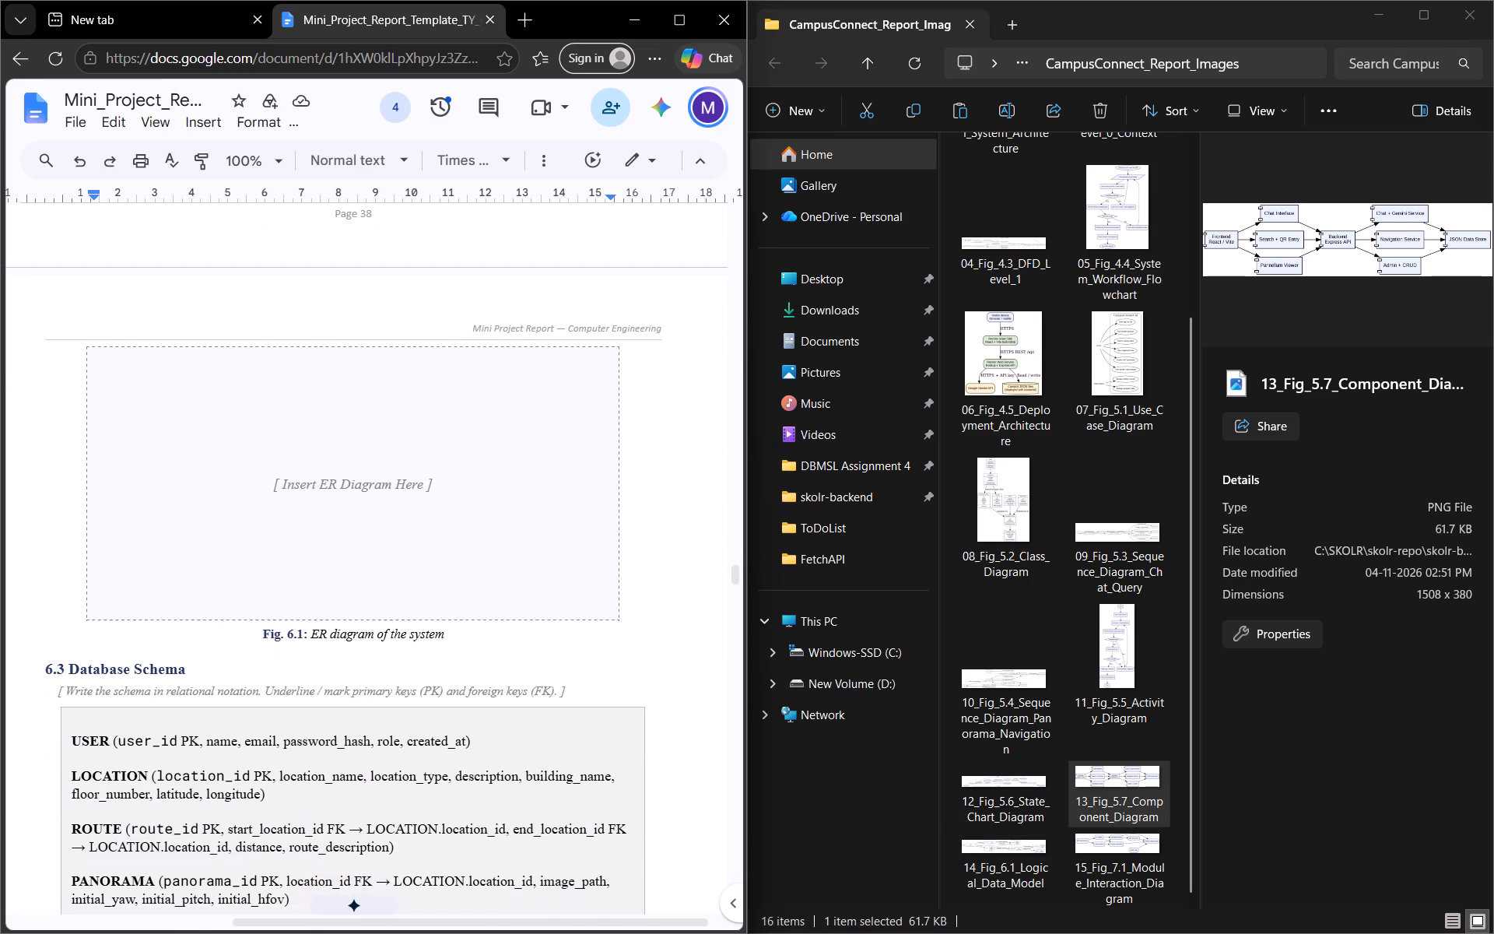
{"action": "scroll", "coordinate": [608, 730], "scroll_direction": "down", "scroll_amount": 6}
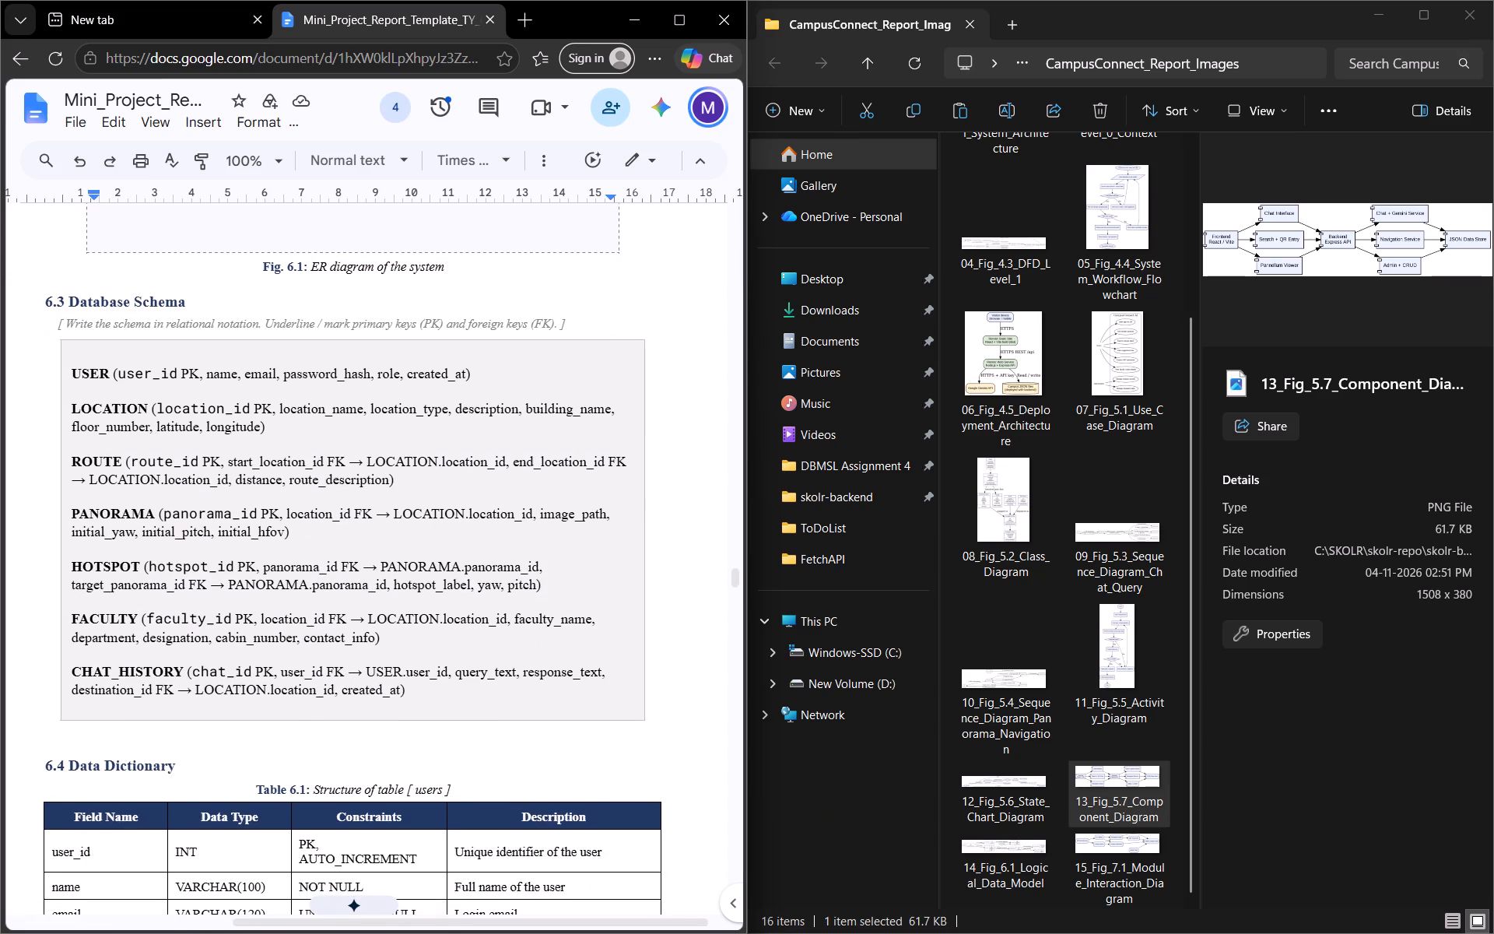
{"action": "scroll", "coordinate": [608, 730], "scroll_direction": "down", "scroll_amount": 11}
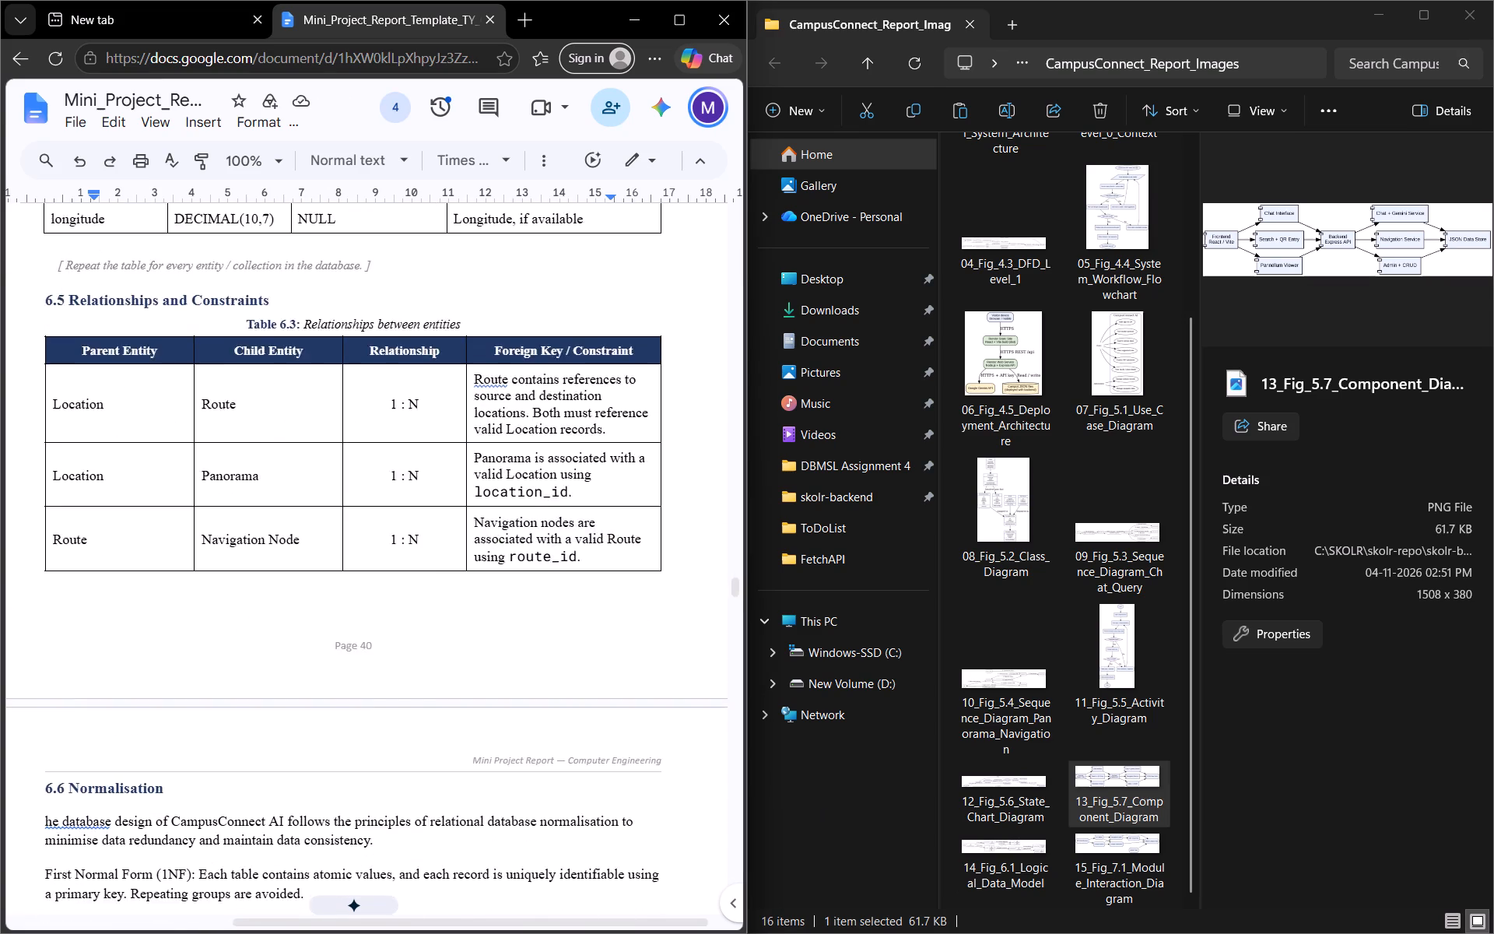
{"action": "scroll", "coordinate": [608, 730], "scroll_direction": "down", "scroll_amount": 14}
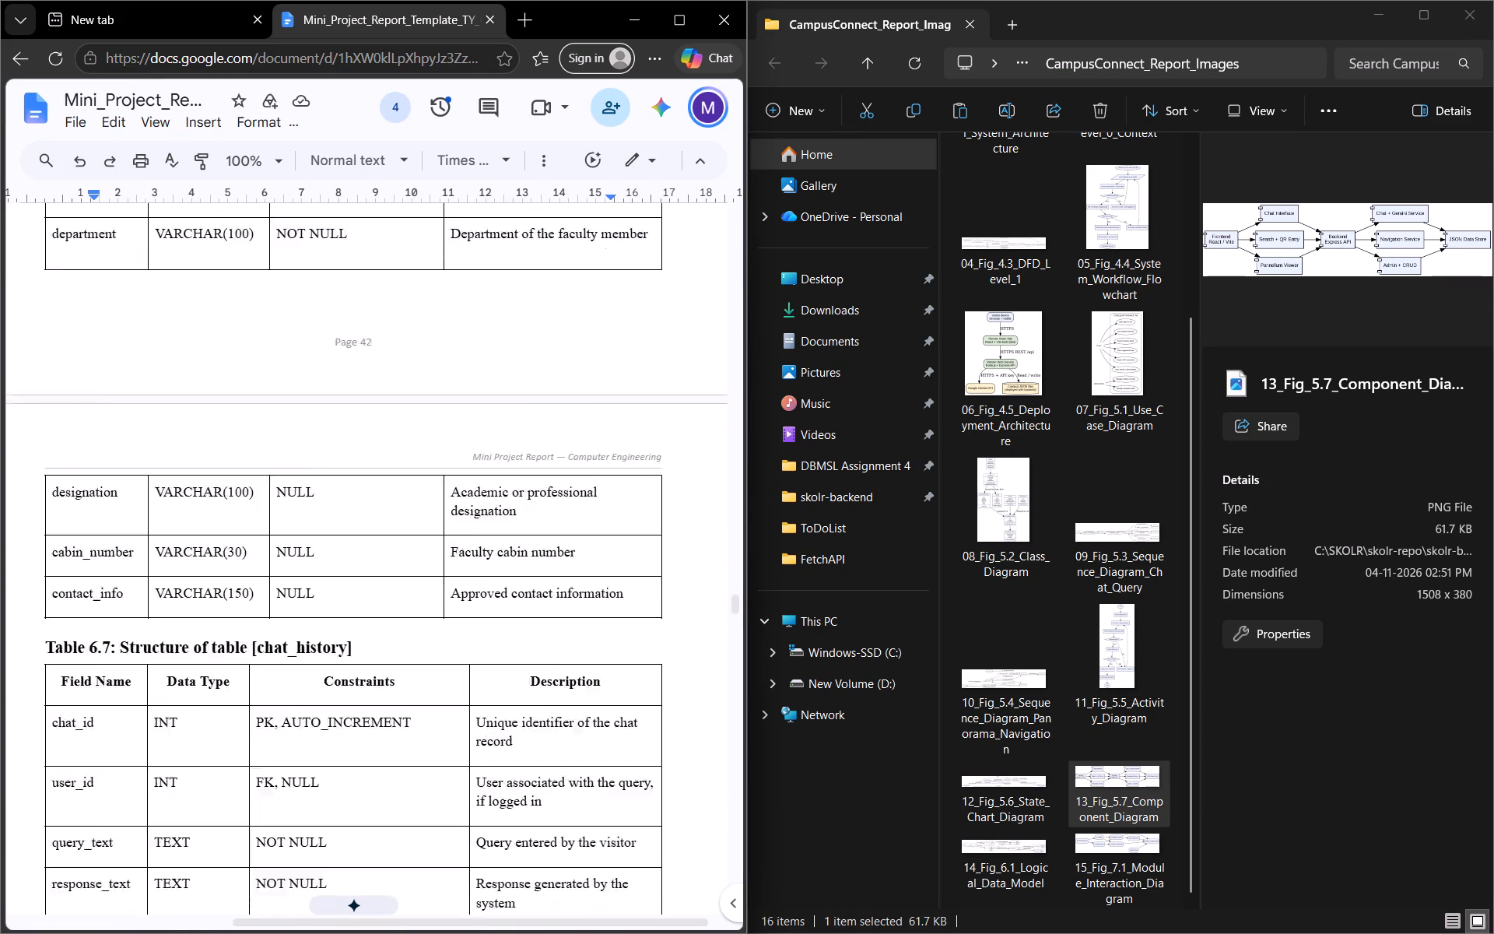
{"action": "scroll", "coordinate": [608, 730], "scroll_direction": "down", "scroll_amount": 13}
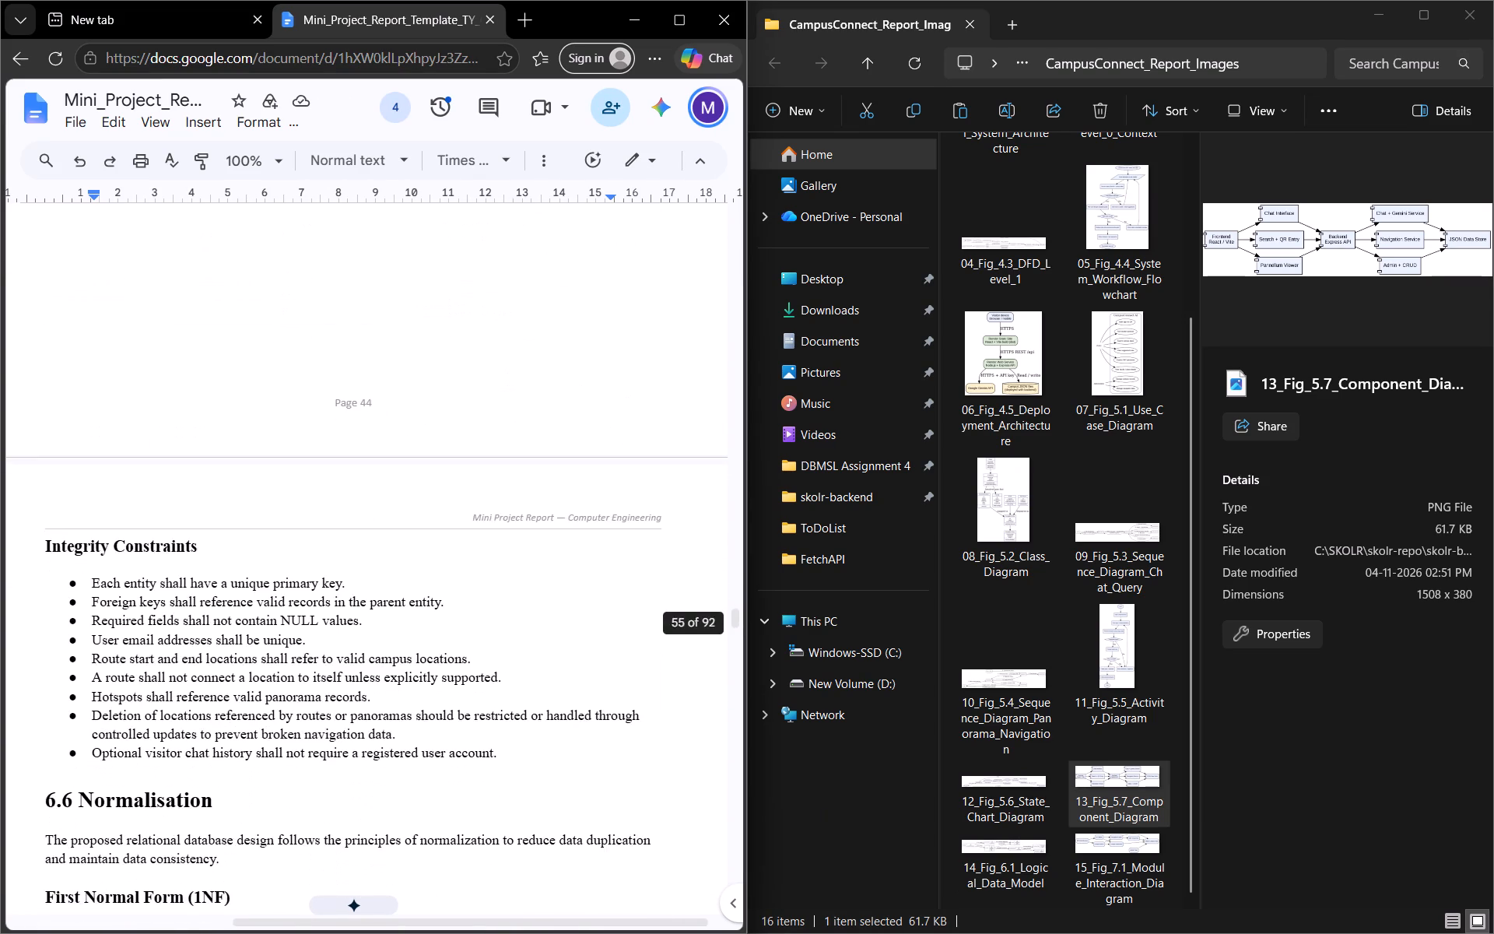
{"action": "scroll", "coordinate": [608, 730], "scroll_direction": "down", "scroll_amount": 12}
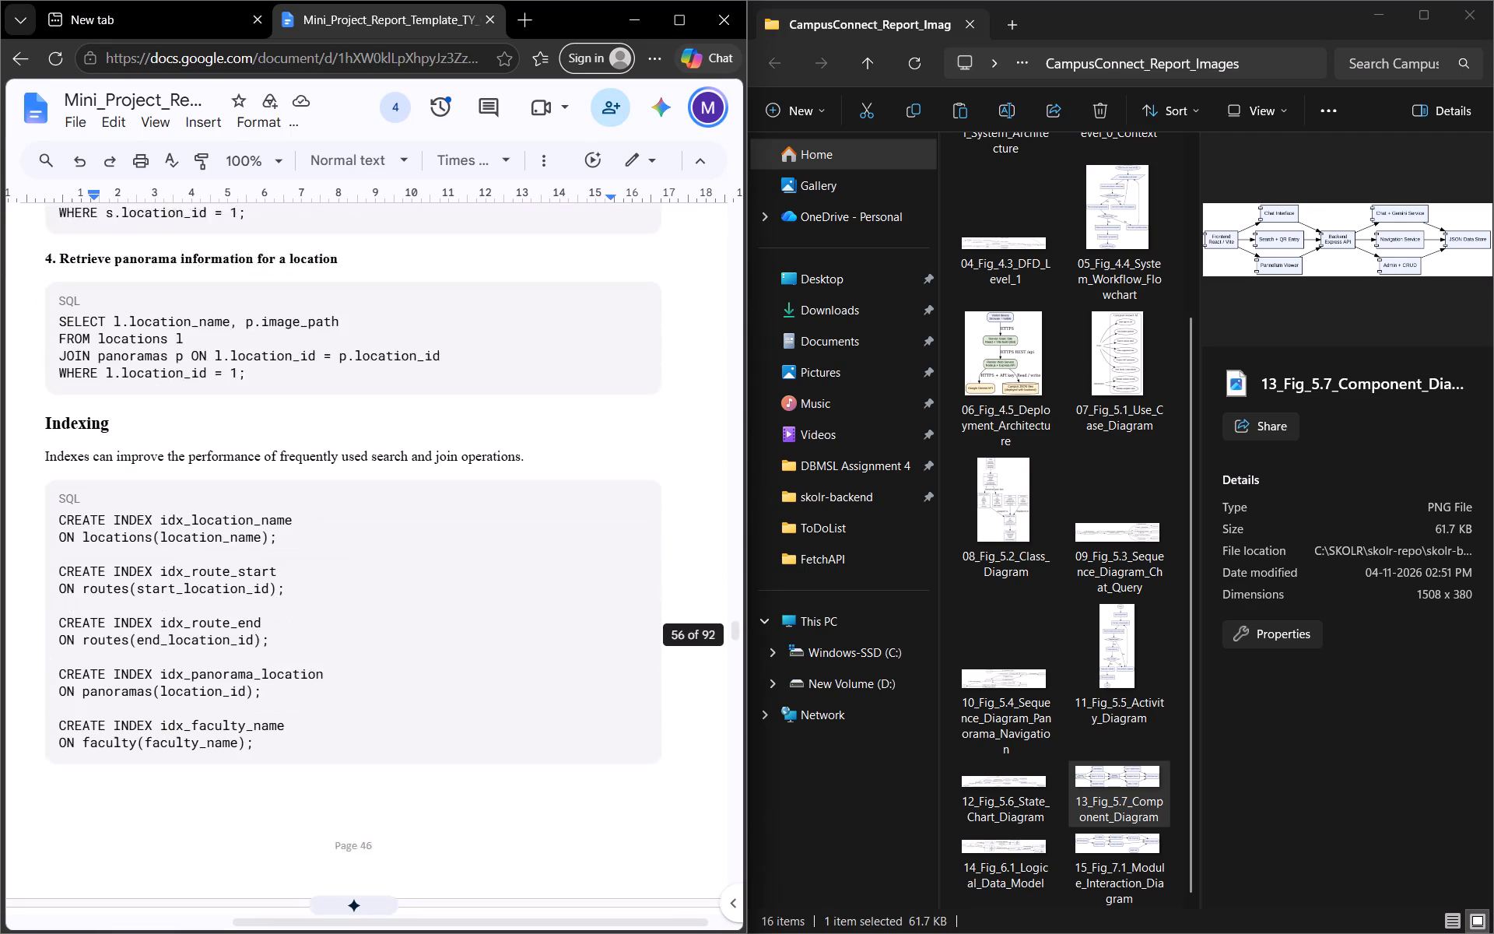
{"action": "scroll", "coordinate": [608, 730], "scroll_direction": "down", "scroll_amount": 14}
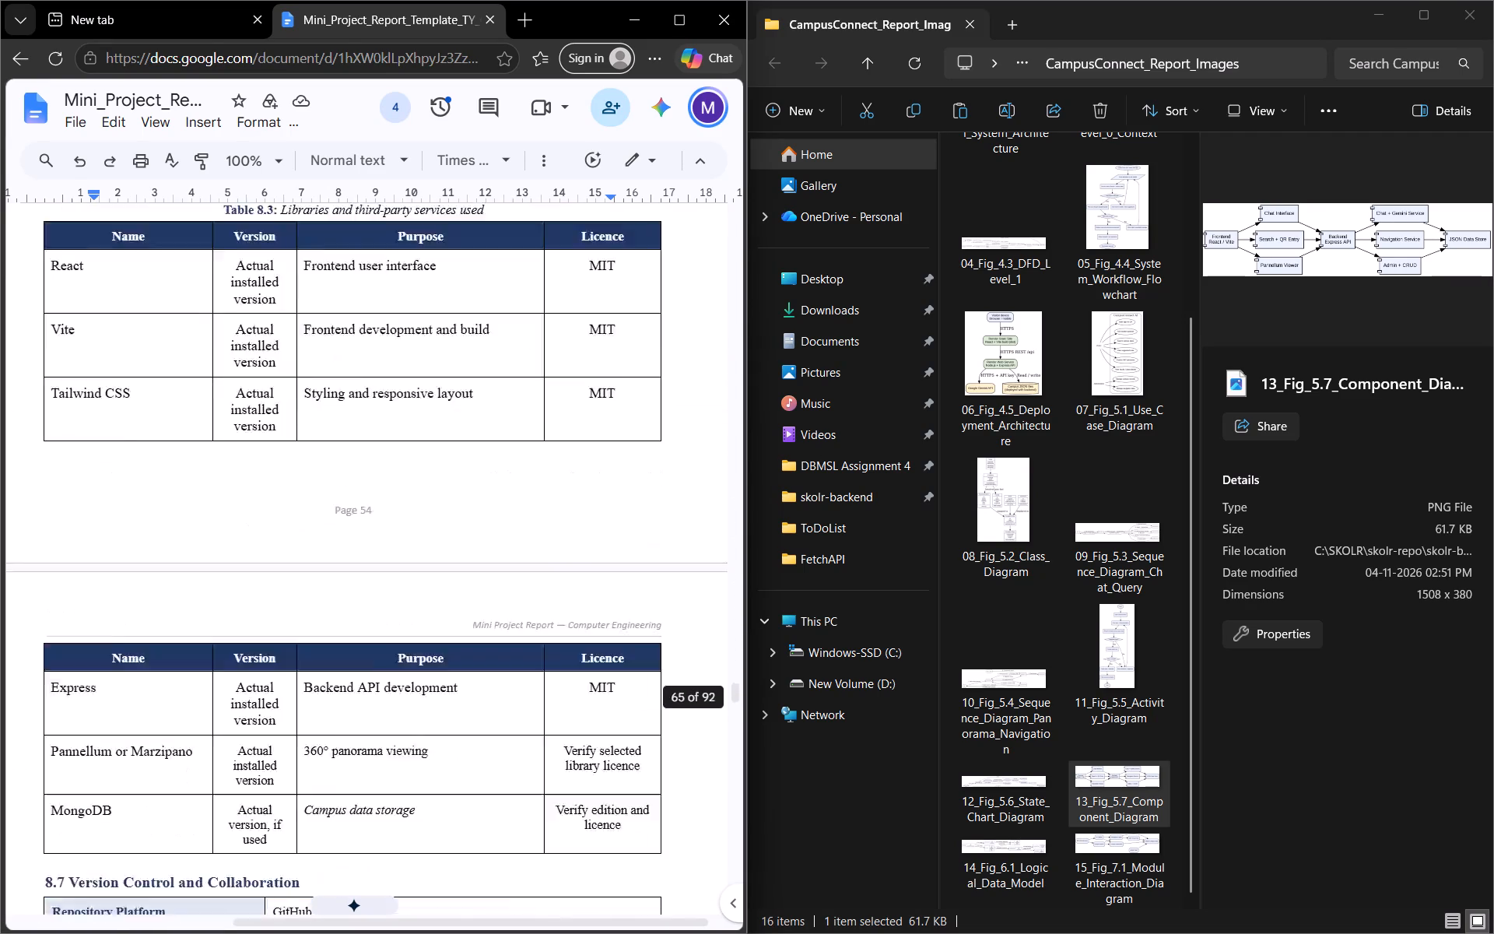
{"action": "scroll", "coordinate": [608, 730], "scroll_direction": "down", "scroll_amount": 2}
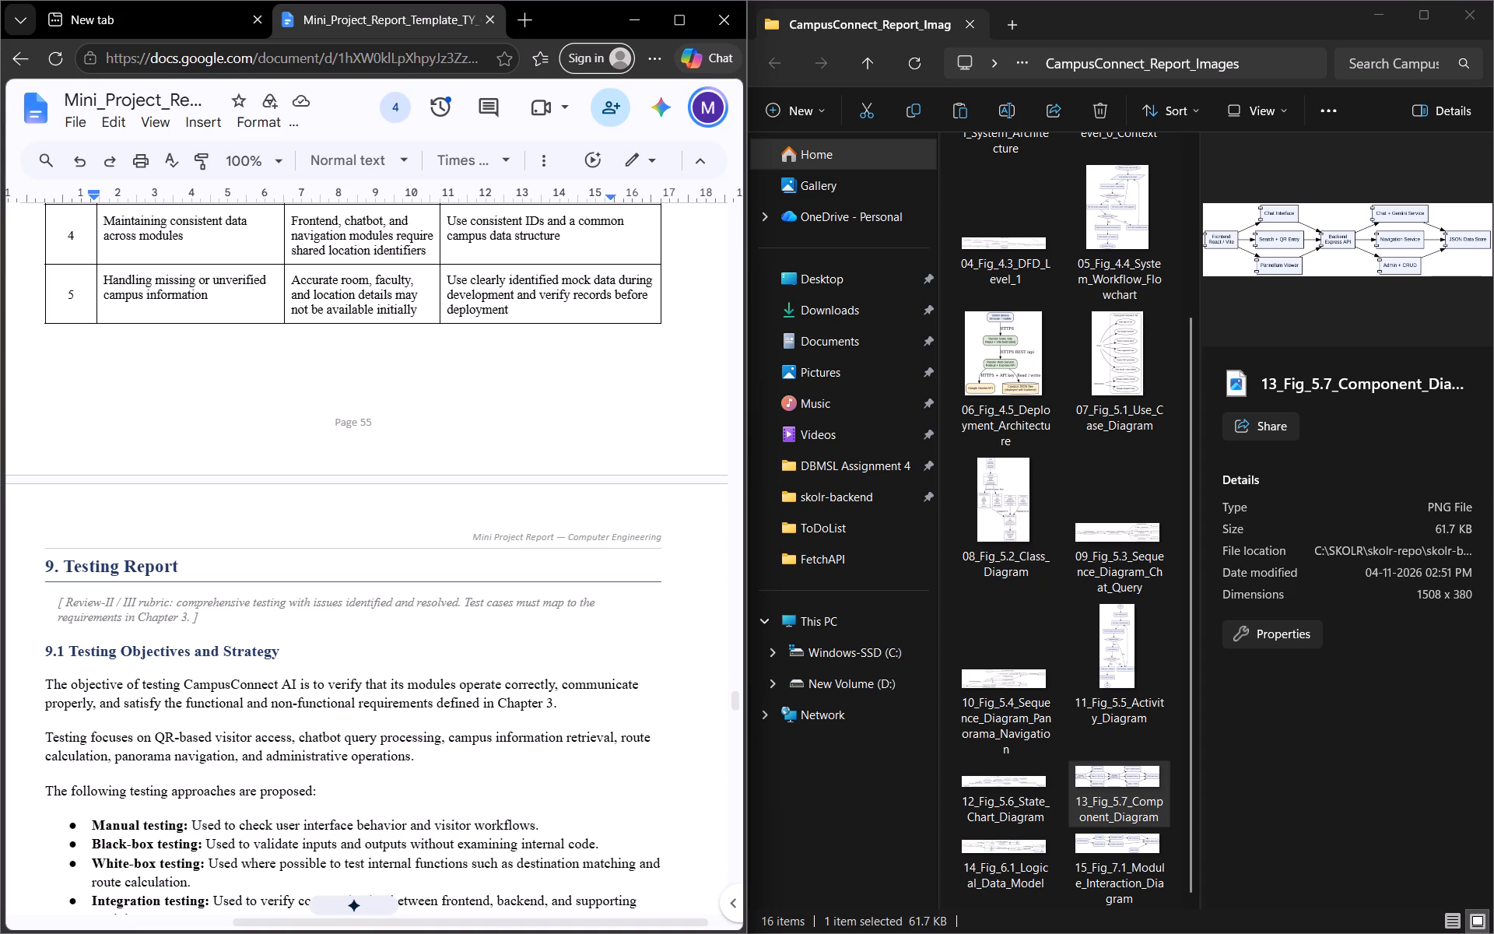
Go back through the report to chapter 5 and review the diagrams inserted in the Fig. 5.2 to Fig. 5.7 boxes.
{"action": "scroll", "coordinate": [247, 540], "scroll_direction": "up", "scroll_amount": 5}
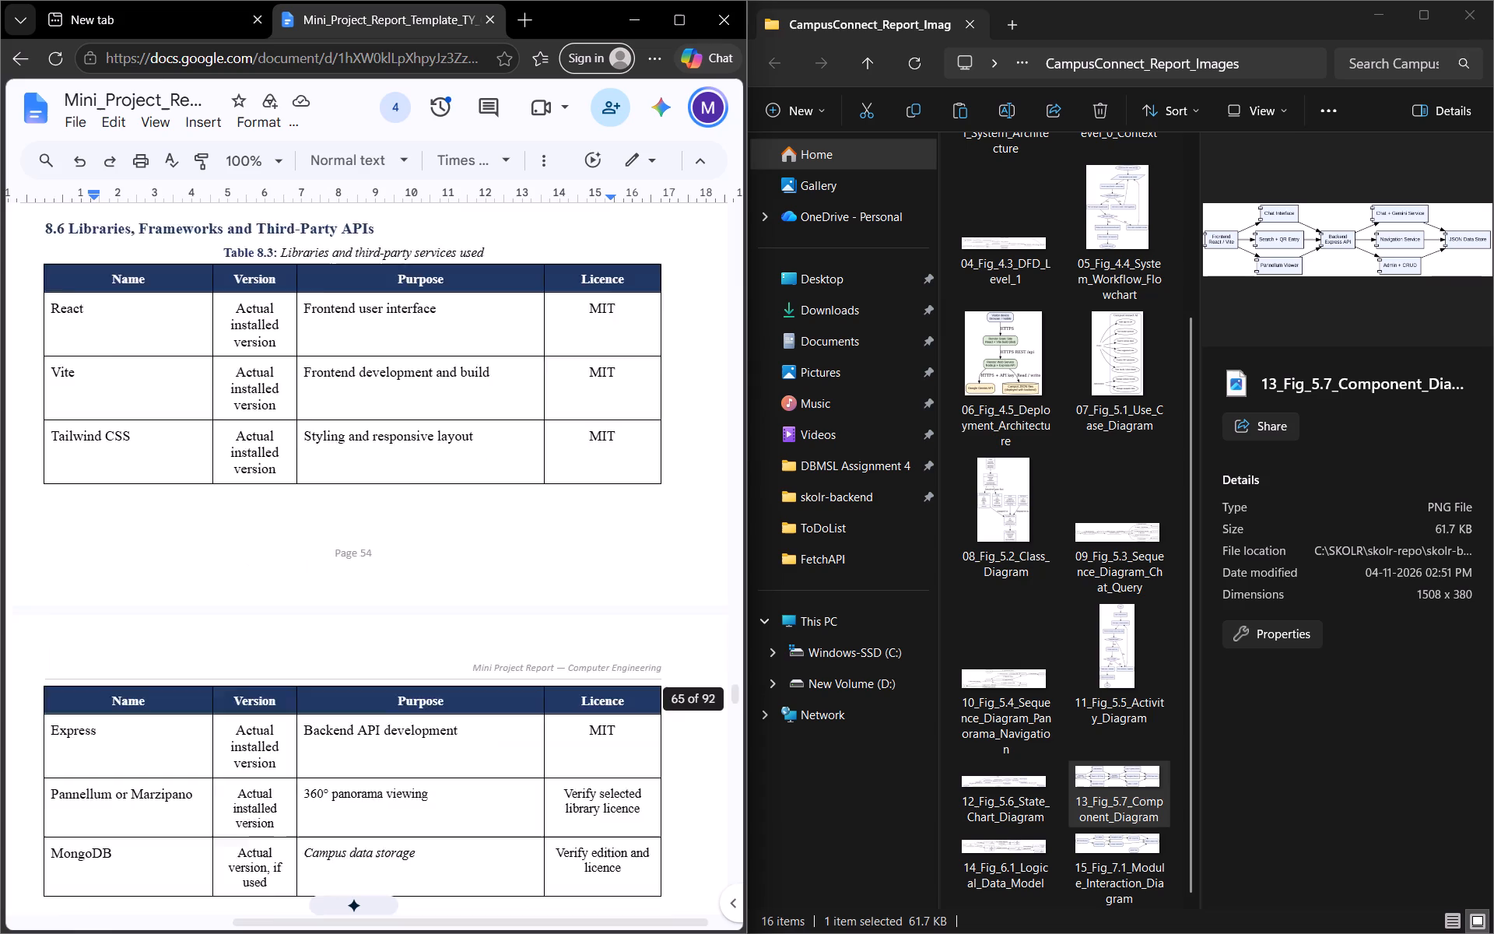
{"action": "scroll", "coordinate": [247, 540], "scroll_direction": "up", "scroll_amount": 11}
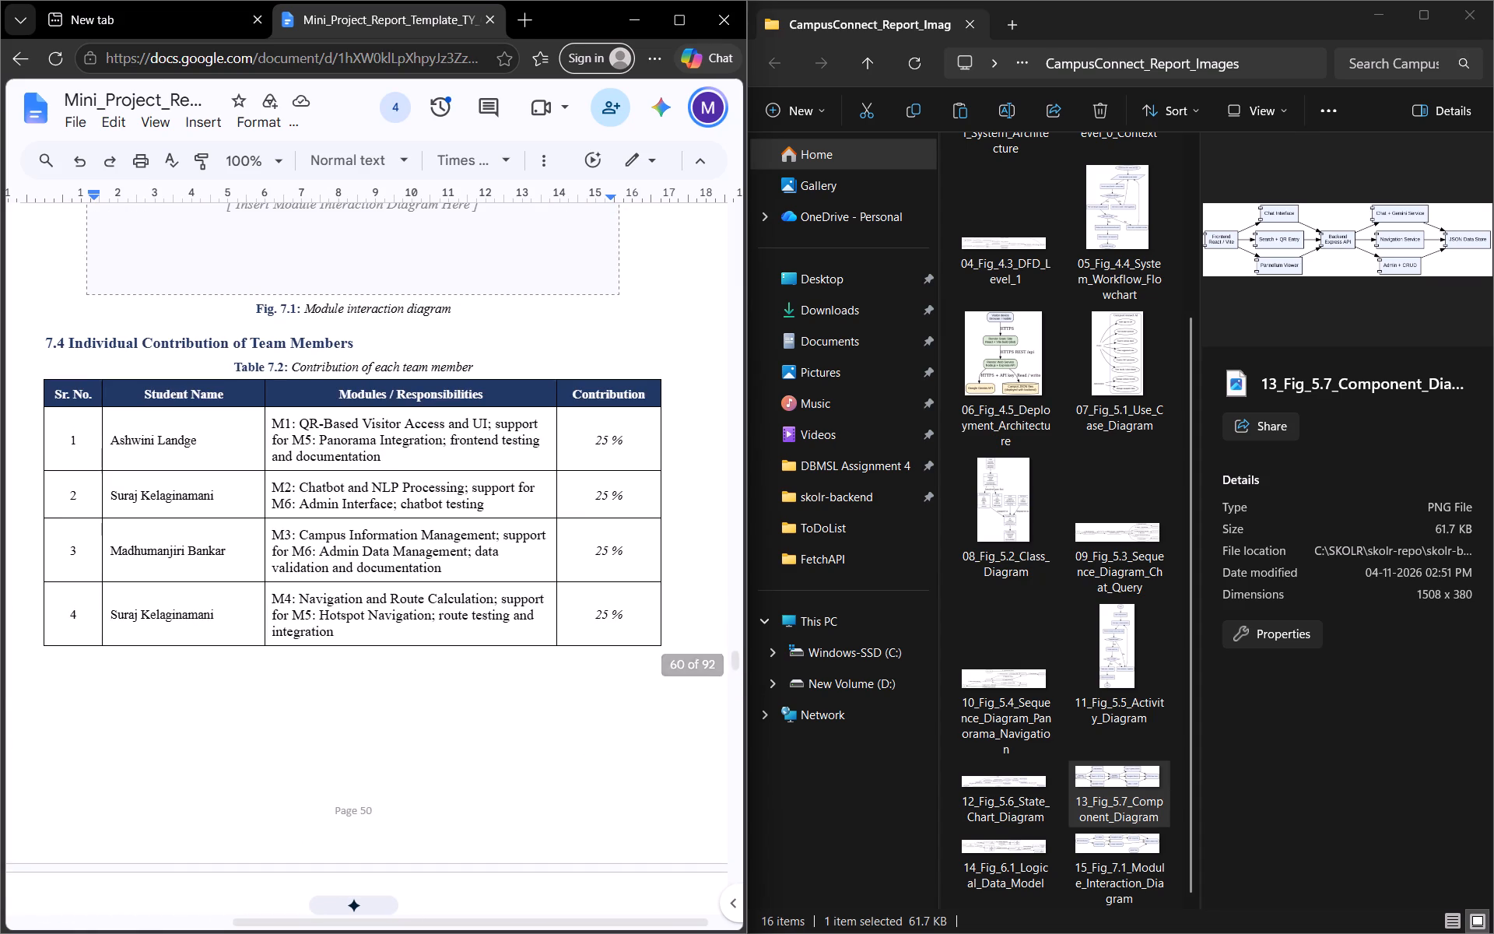
{"action": "scroll", "coordinate": [247, 540], "scroll_direction": "up", "scroll_amount": 20}
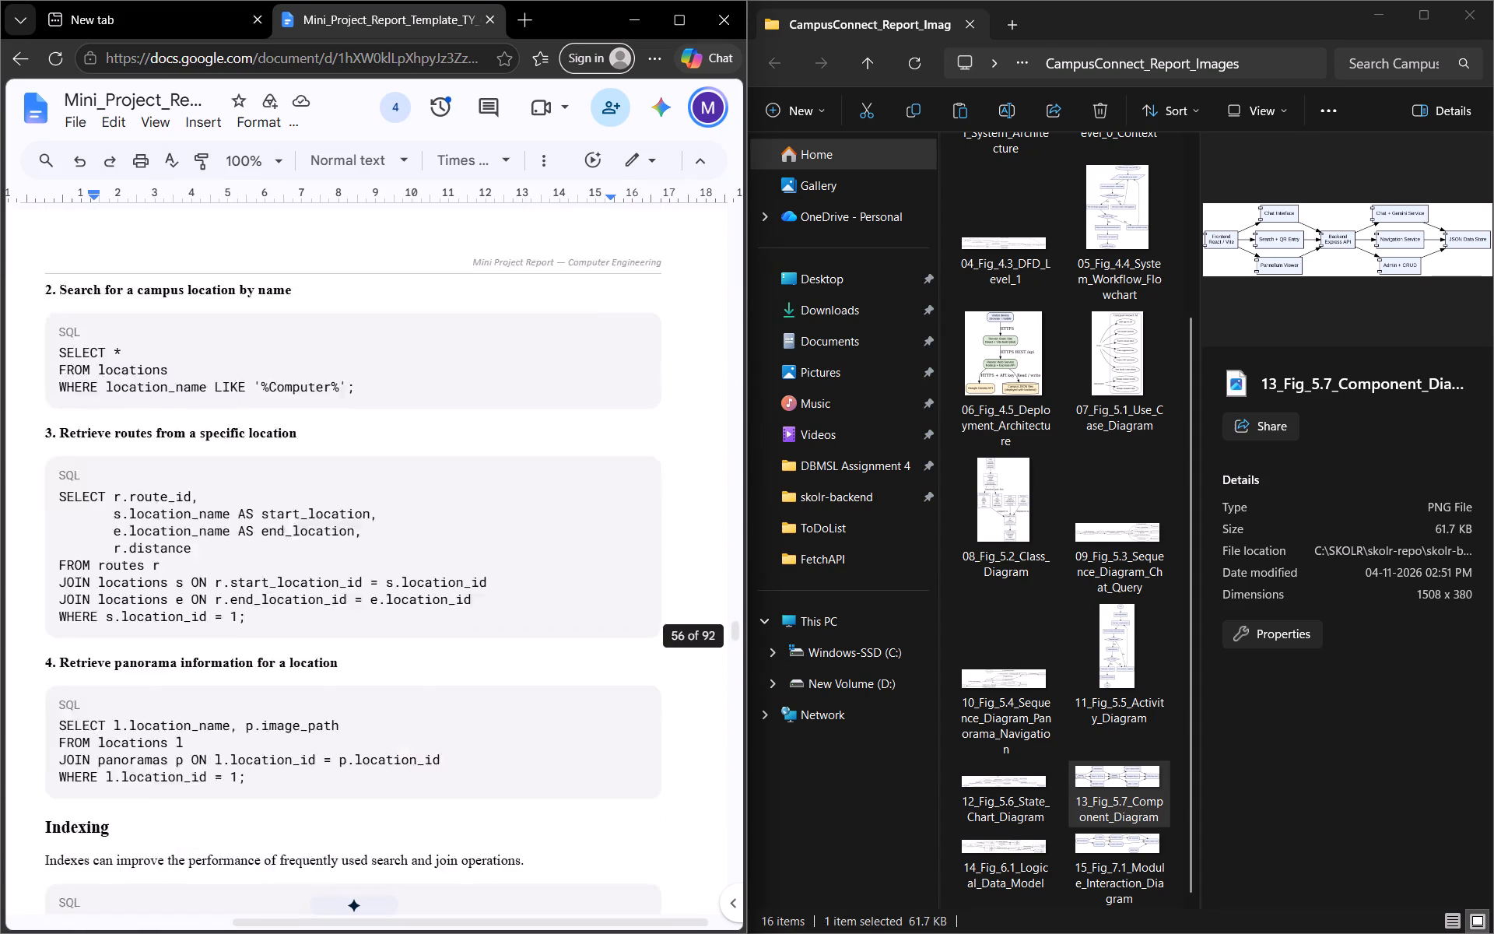
{"action": "scroll", "coordinate": [247, 540], "scroll_direction": "up", "scroll_amount": 16}
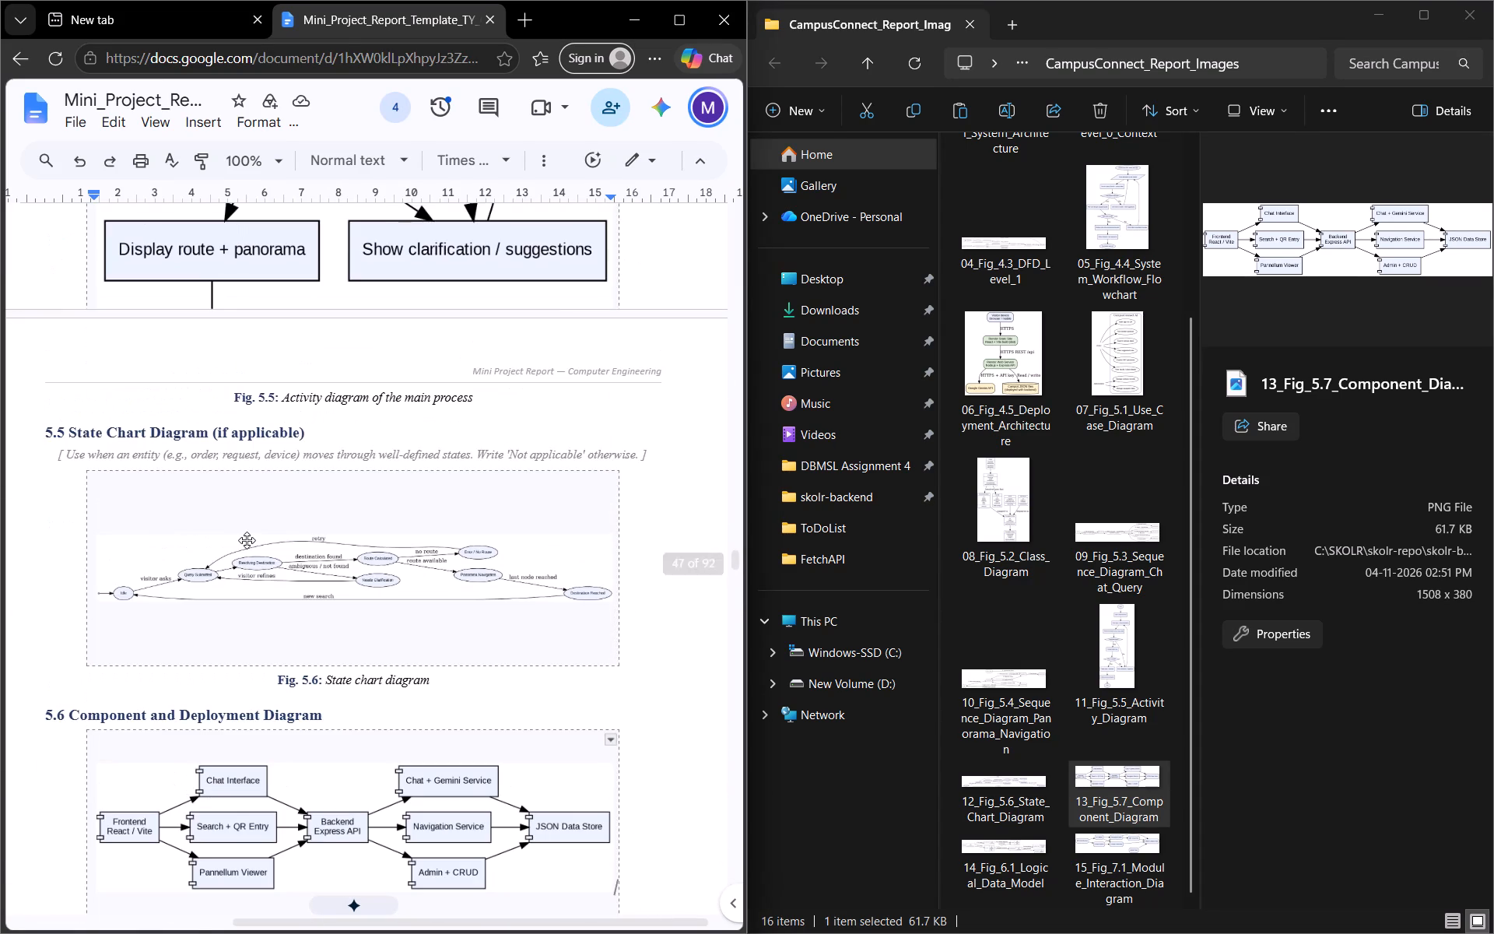
{"action": "scroll", "coordinate": [247, 540], "scroll_direction": "up", "scroll_amount": 2}
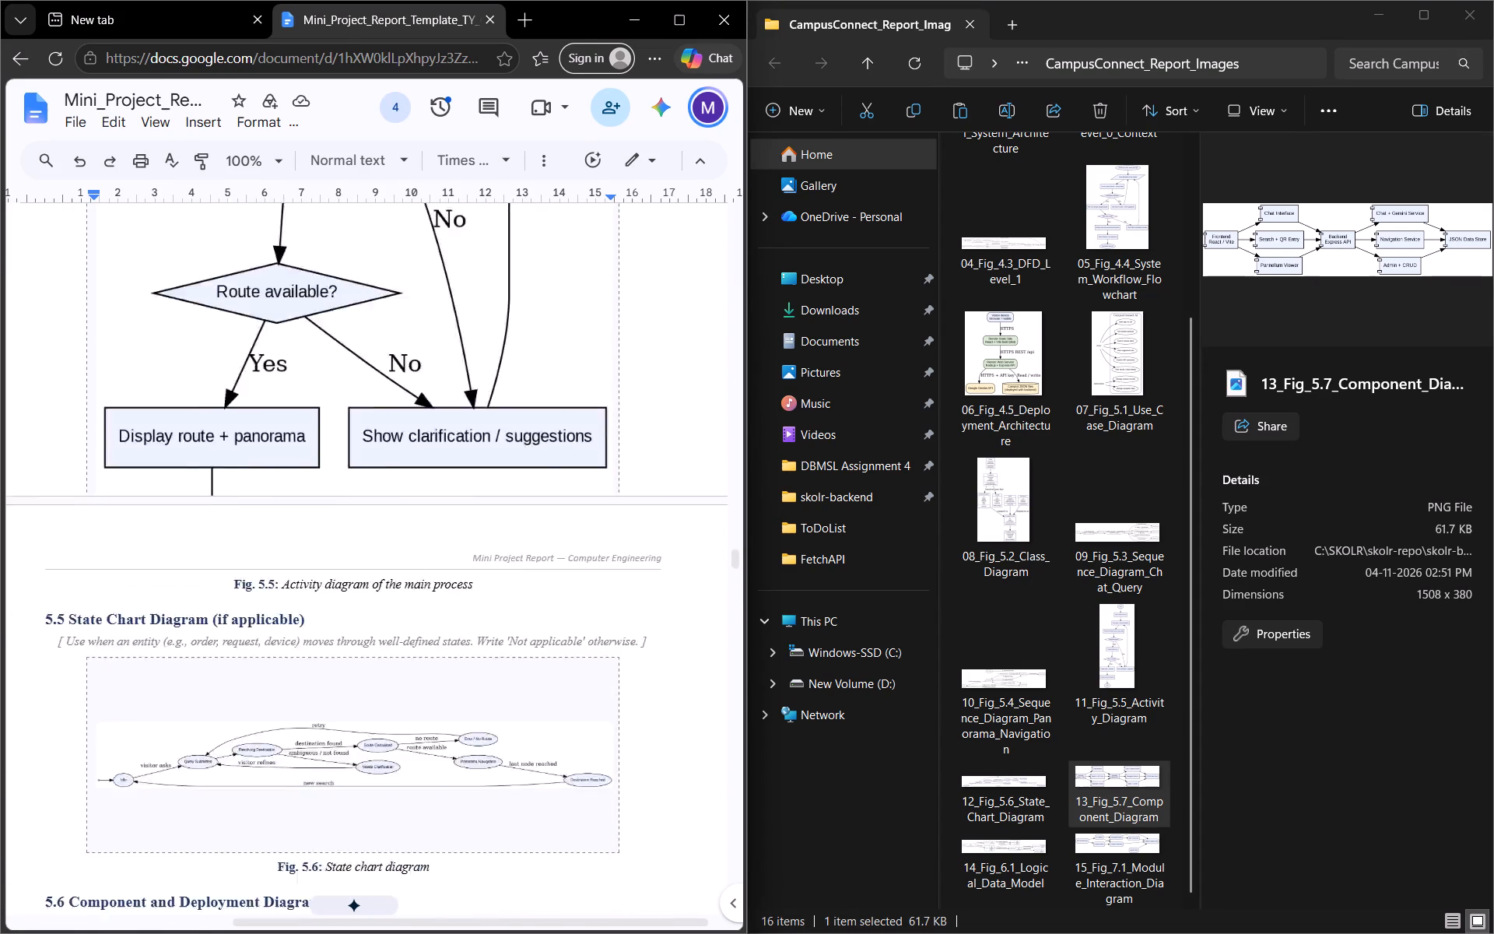
{"action": "scroll", "coordinate": [247, 540], "scroll_direction": "up", "scroll_amount": 13}
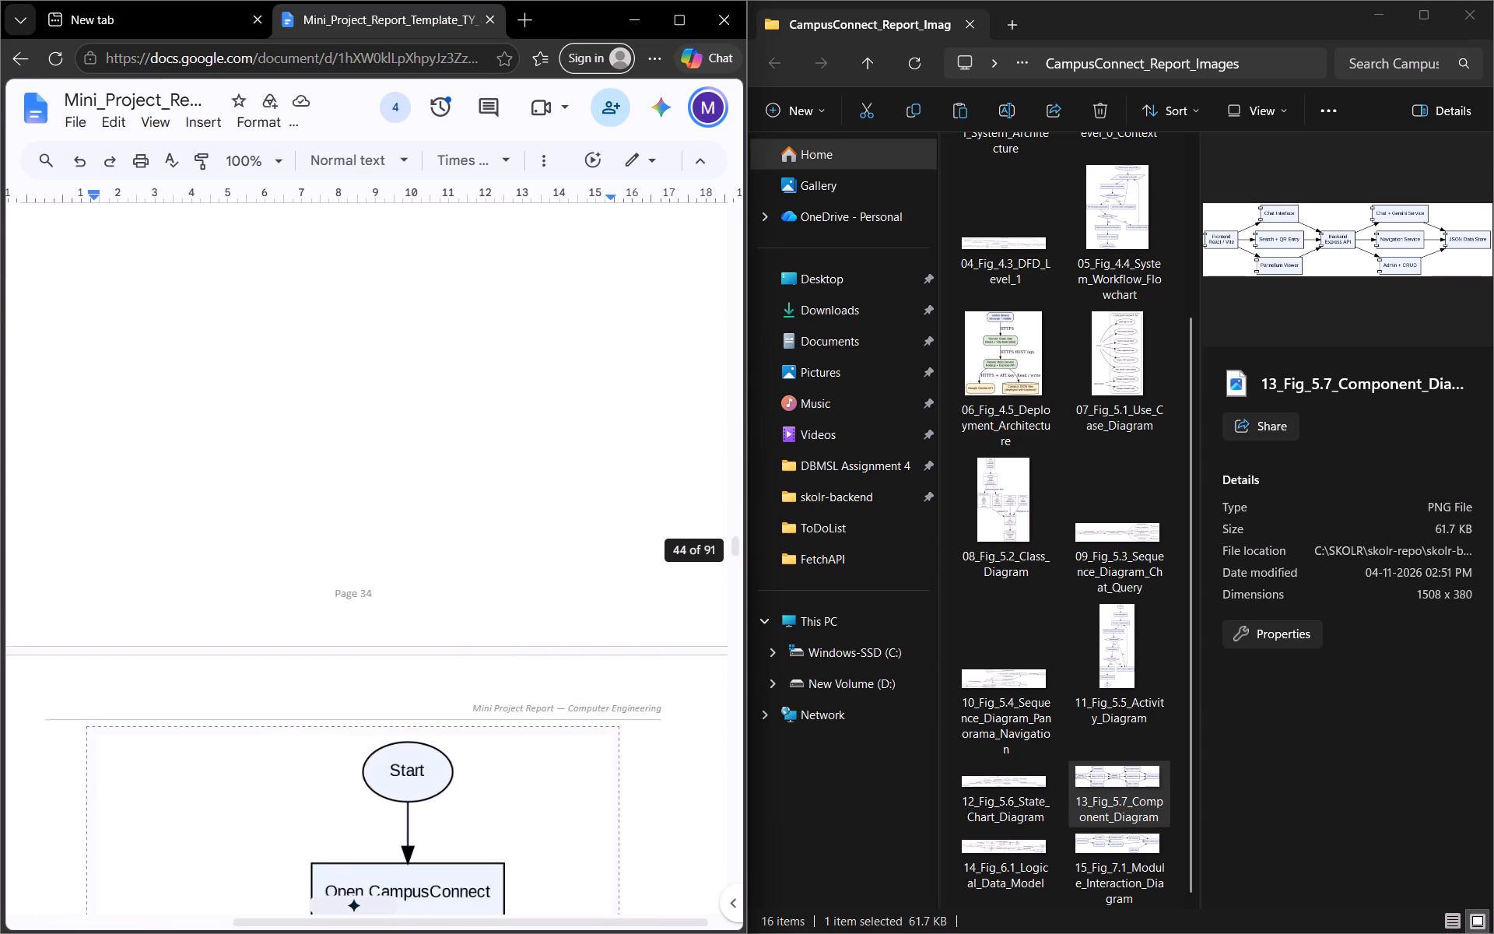
{"action": "scroll", "coordinate": [247, 540], "scroll_direction": "up", "scroll_amount": 10}
{"action": "scroll", "coordinate": [247, 540], "scroll_direction": "down", "scroll_amount": 2}
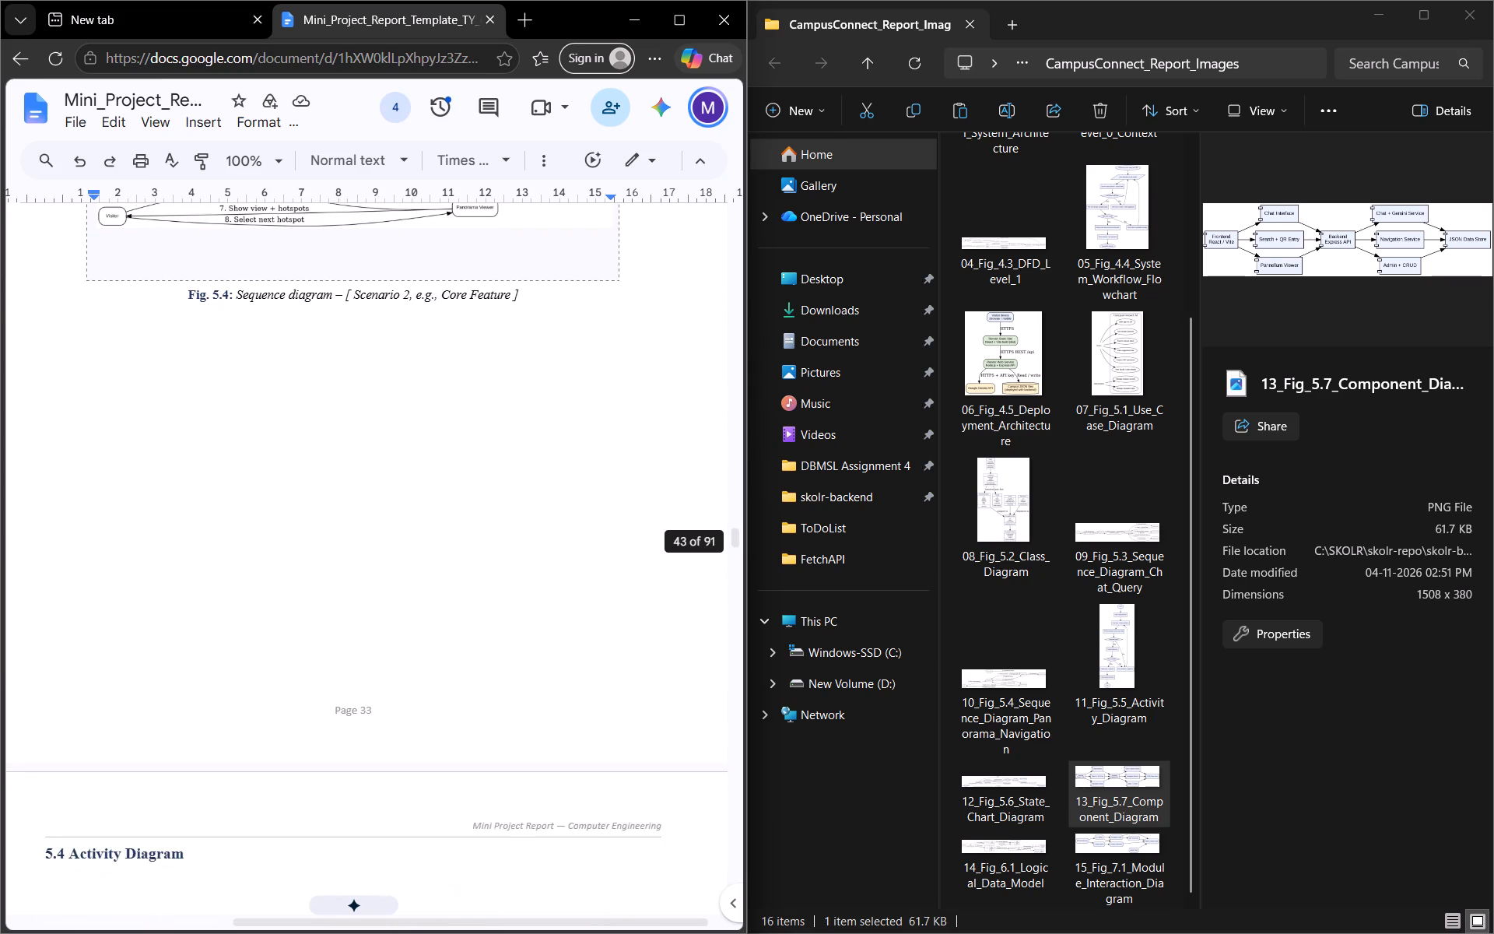
{"action": "scroll", "coordinate": [247, 540], "scroll_direction": "down", "scroll_amount": 2}
{"action": "scroll", "coordinate": [247, 540], "scroll_direction": "up", "scroll_amount": 2}
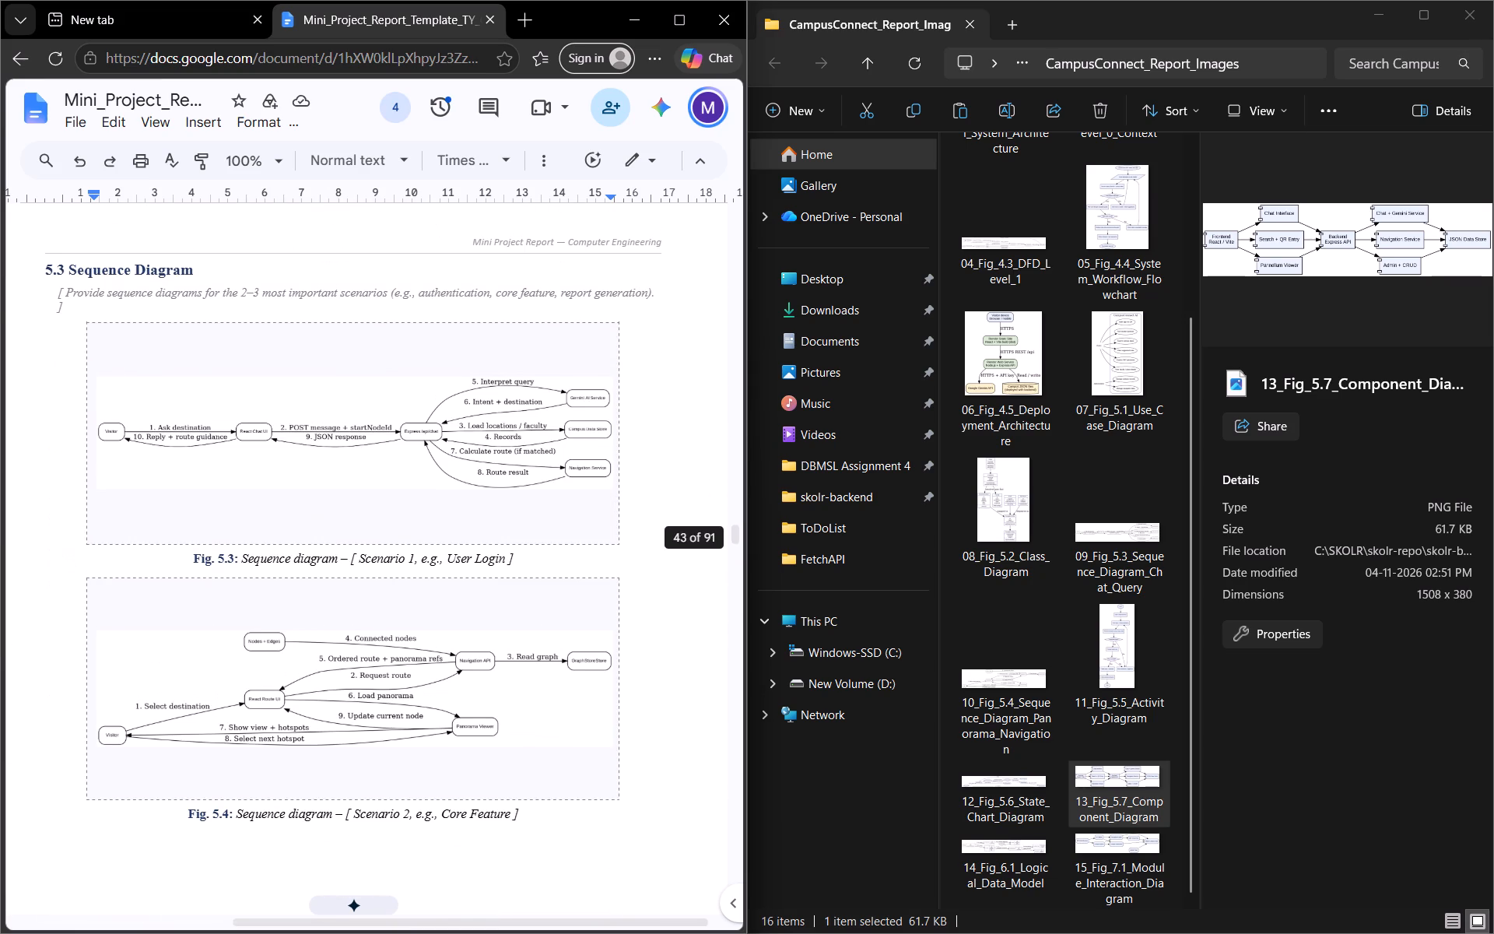
{"action": "scroll", "coordinate": [247, 540], "scroll_direction": "up", "scroll_amount": 3}
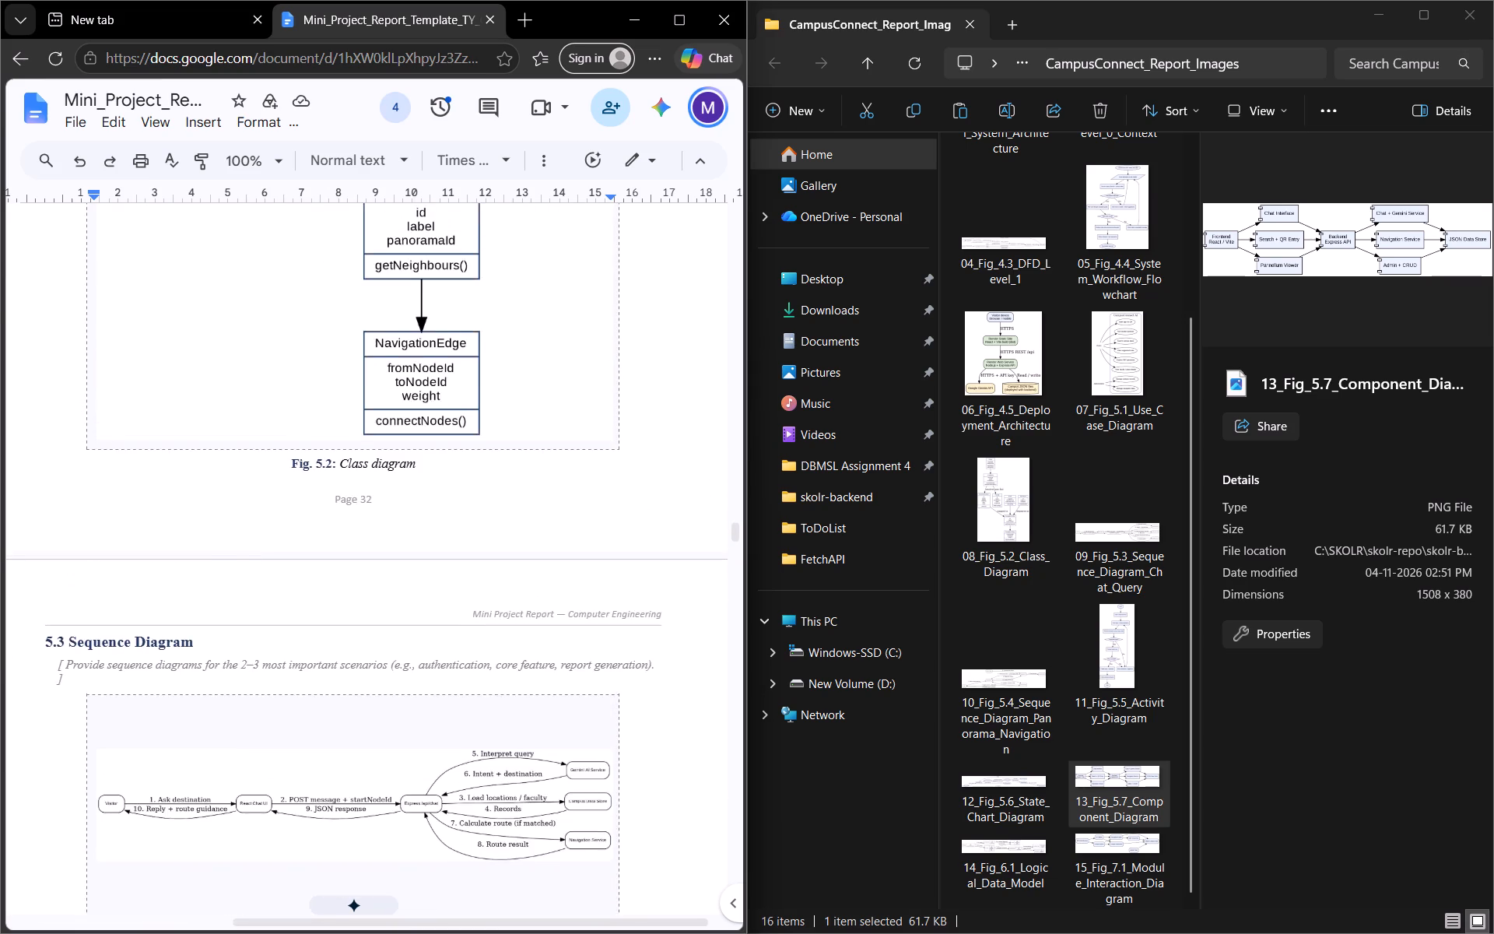
Review the class diagram in section 5.2 and the use case diagram in section 5.1, back to the start of chapter 5.
{"action": "scroll", "coordinate": [247, 540], "scroll_direction": "up", "scroll_amount": 4}
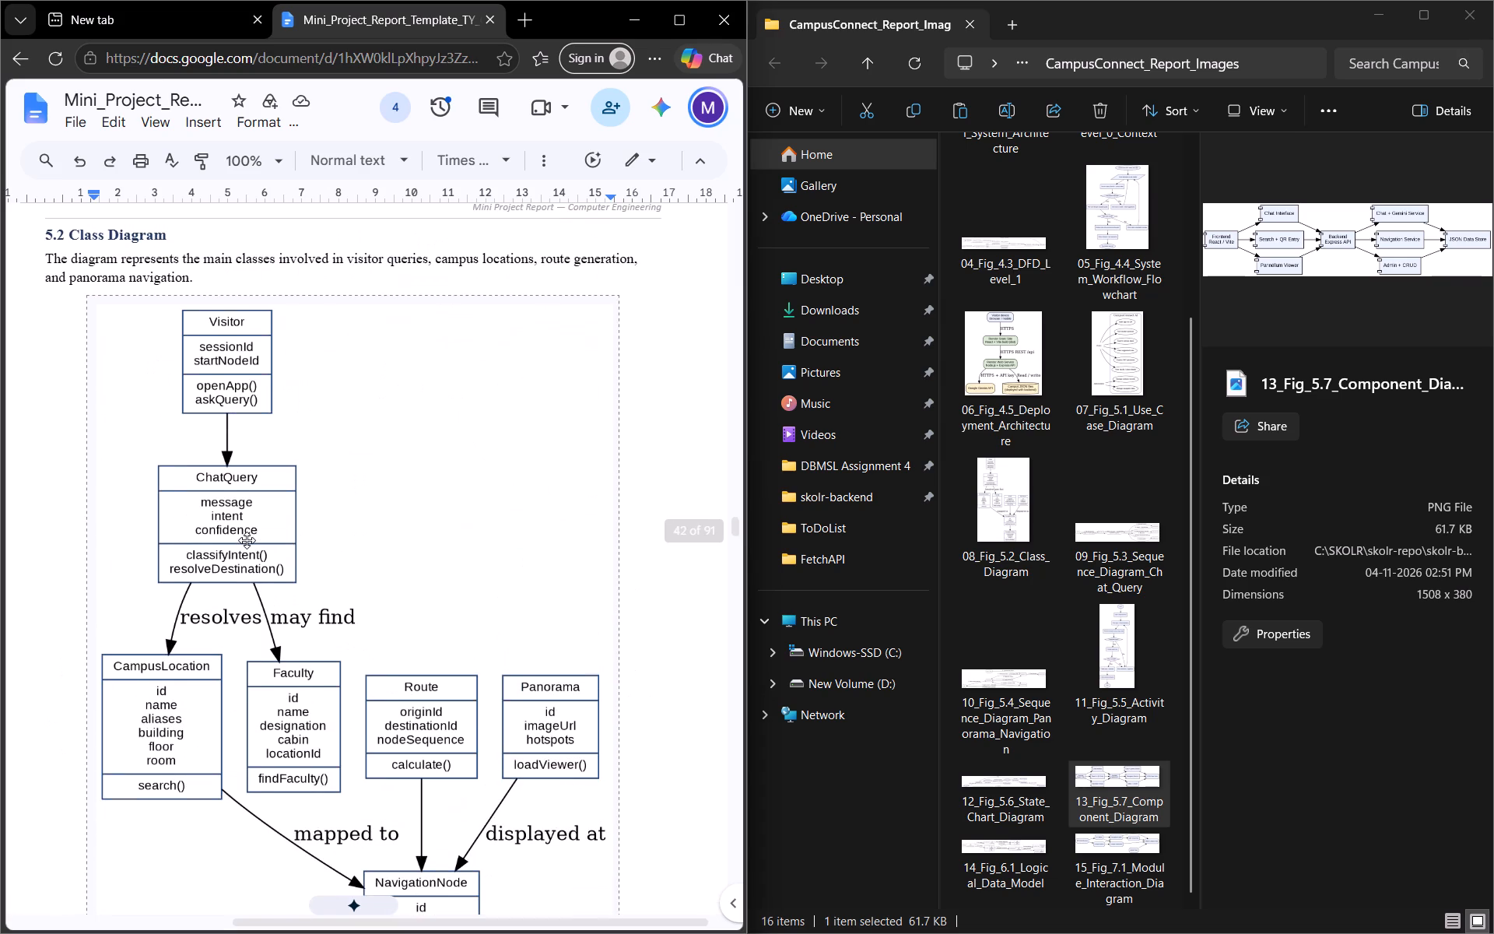
{"action": "scroll", "coordinate": [247, 540], "scroll_direction": "up", "scroll_amount": 10}
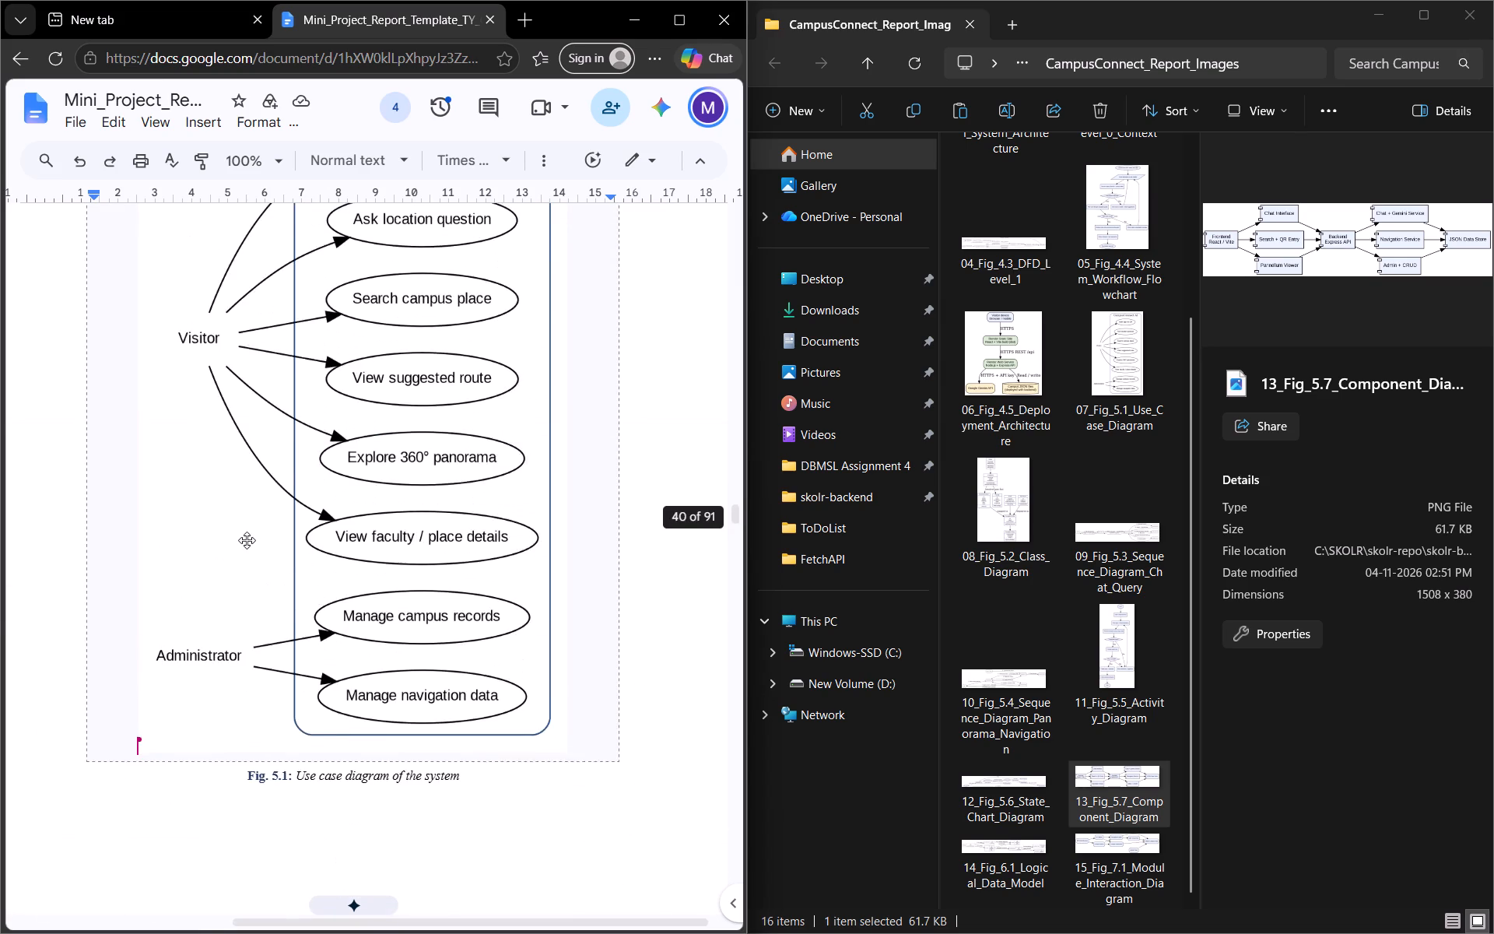
{"action": "scroll", "coordinate": [247, 540], "scroll_direction": "up", "scroll_amount": 4}
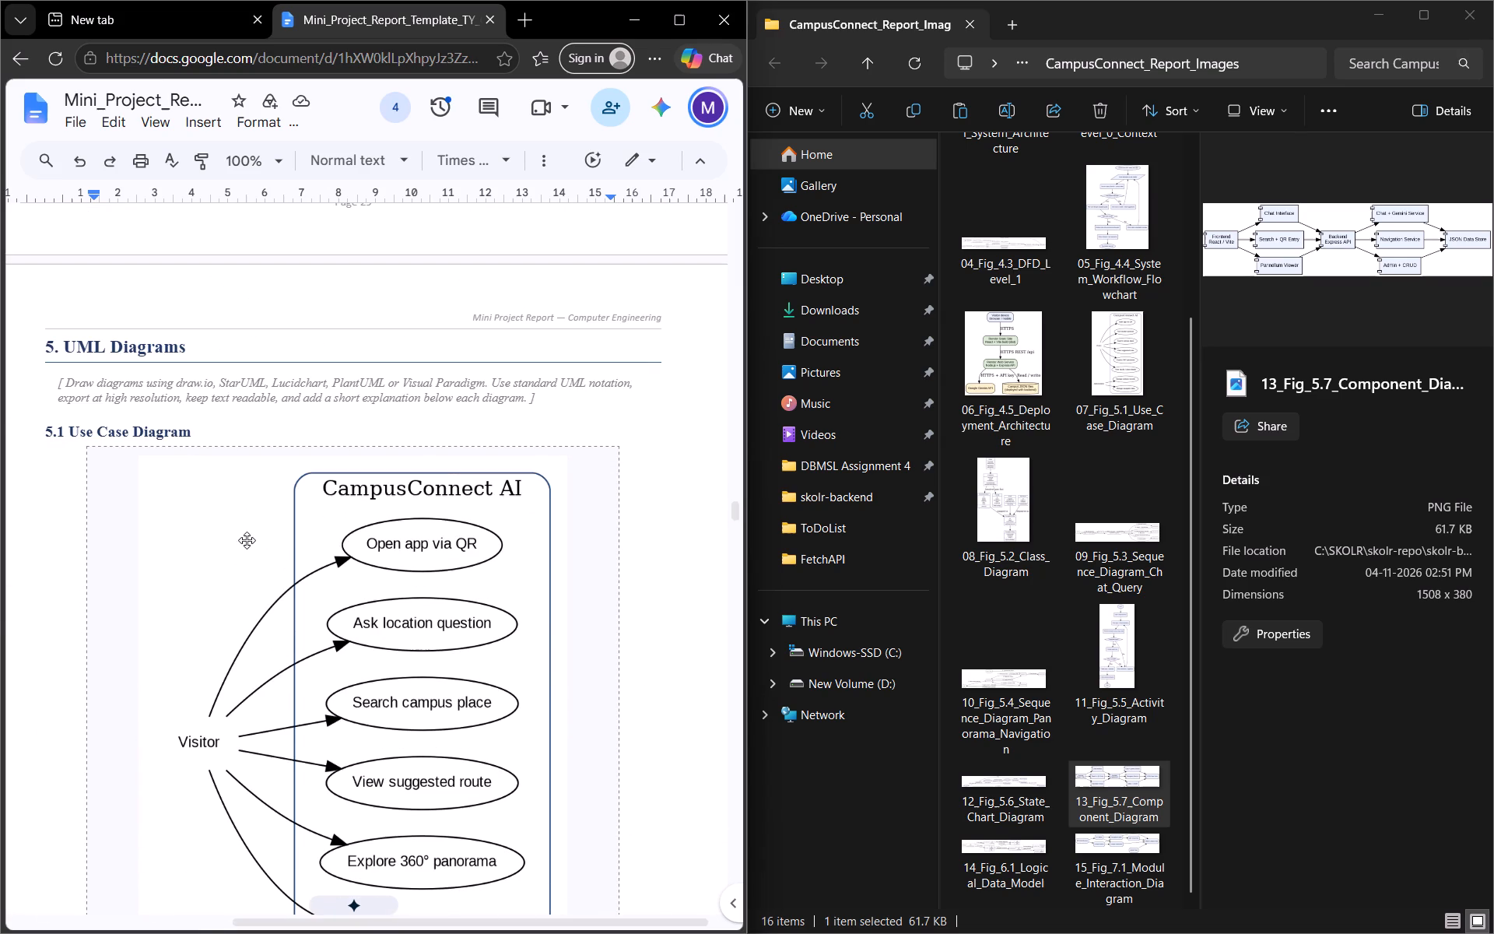
{"action": "scroll", "coordinate": [247, 540], "scroll_direction": "up", "scroll_amount": 1}
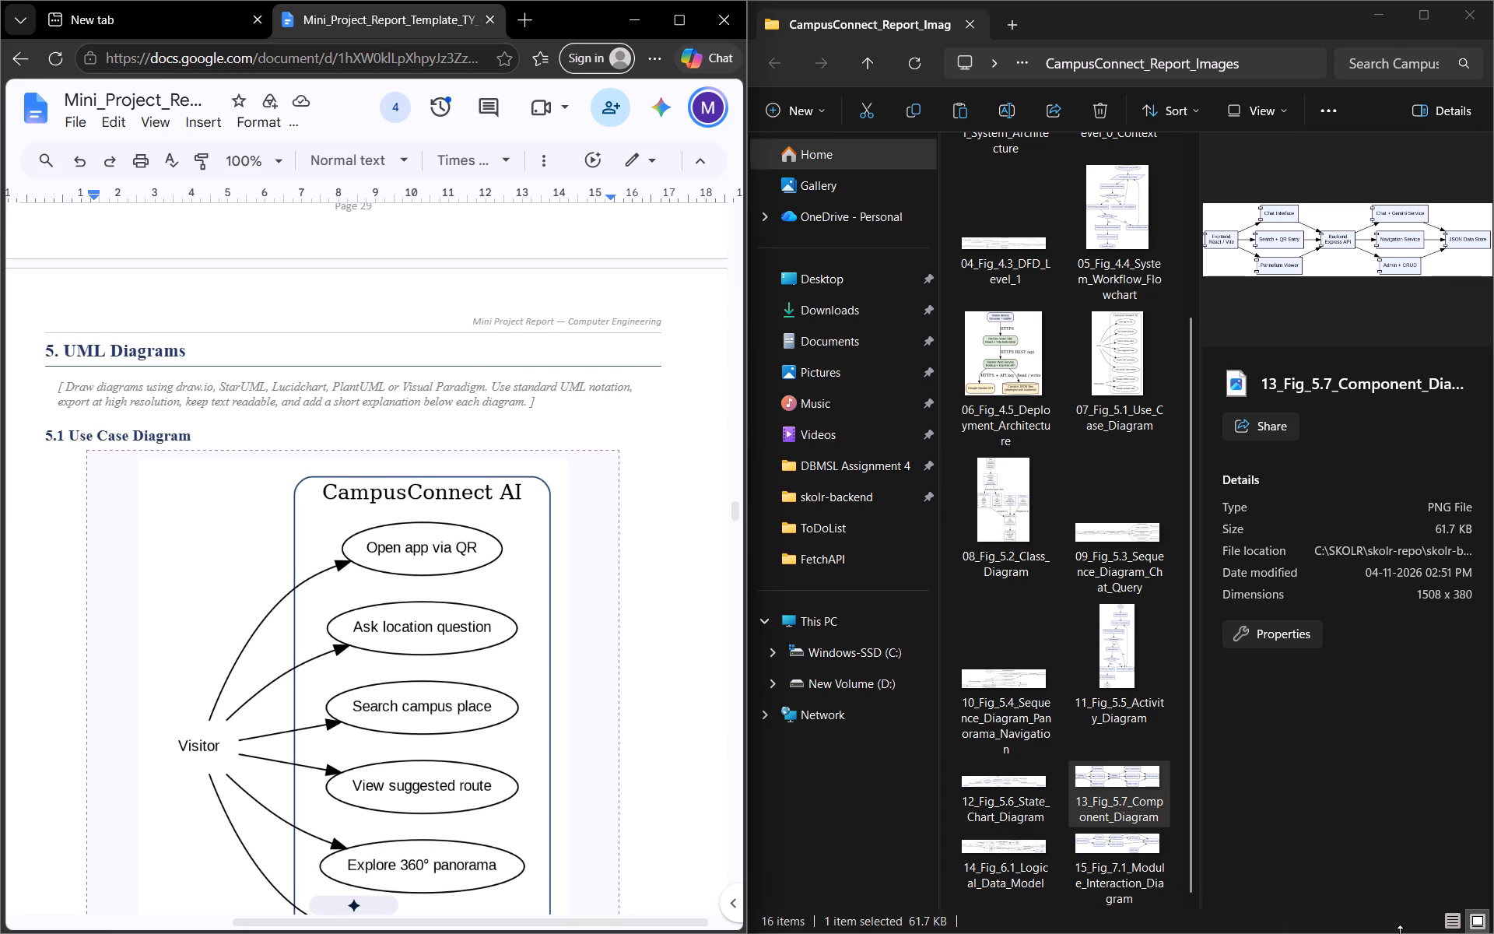
Maximise the report's browser window, and clear both it and the CampusConnect_Report_Images folder window away by minimising them.
{"action": "left_click", "coordinate": [679, 26]}
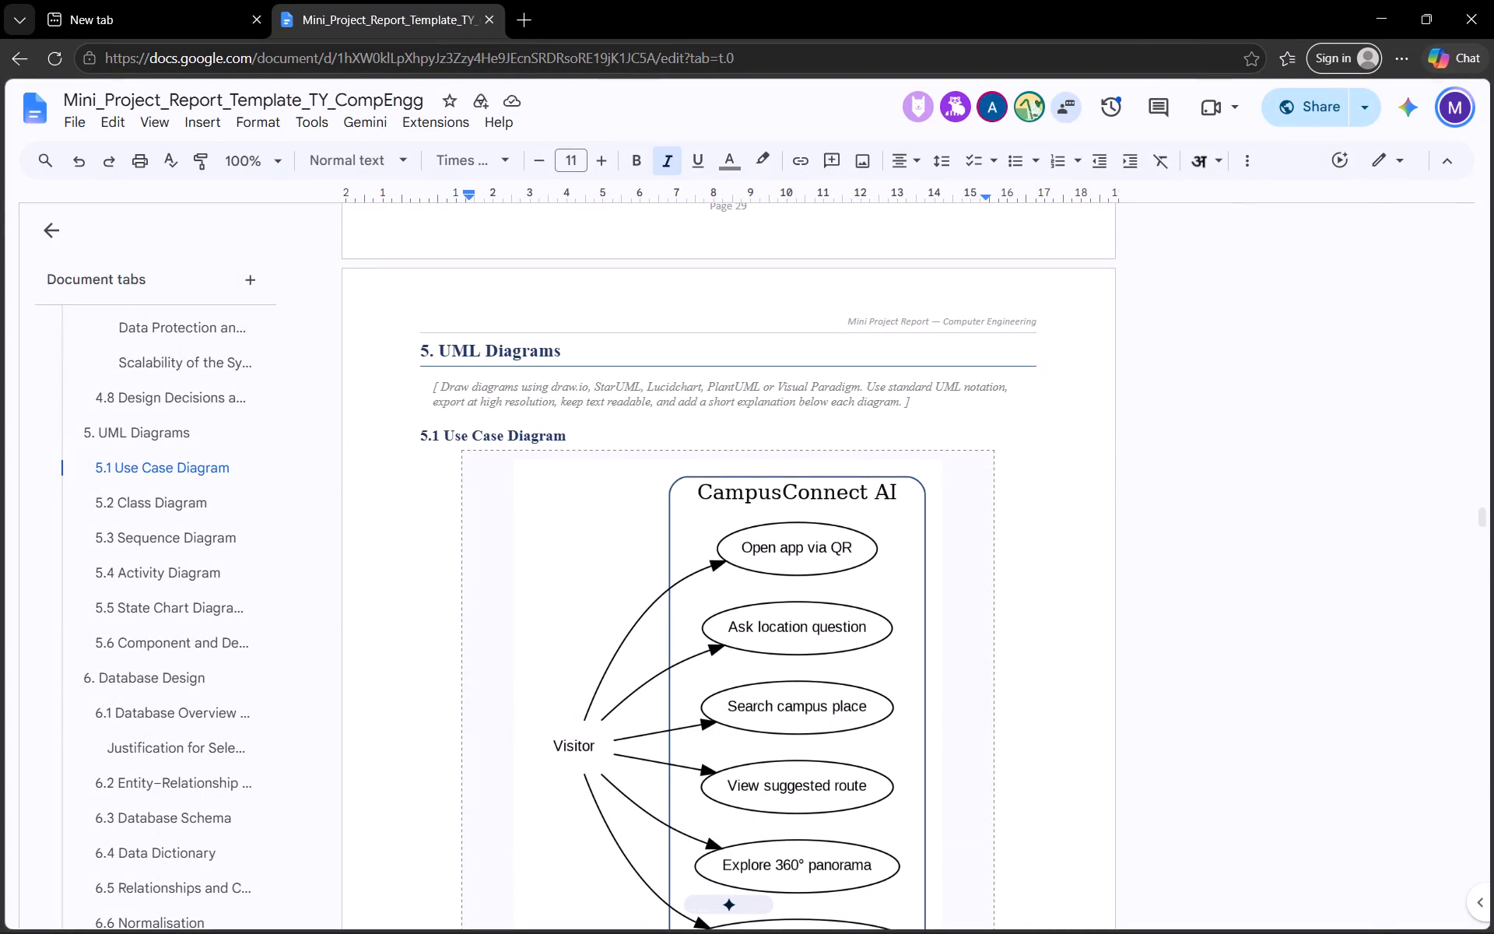
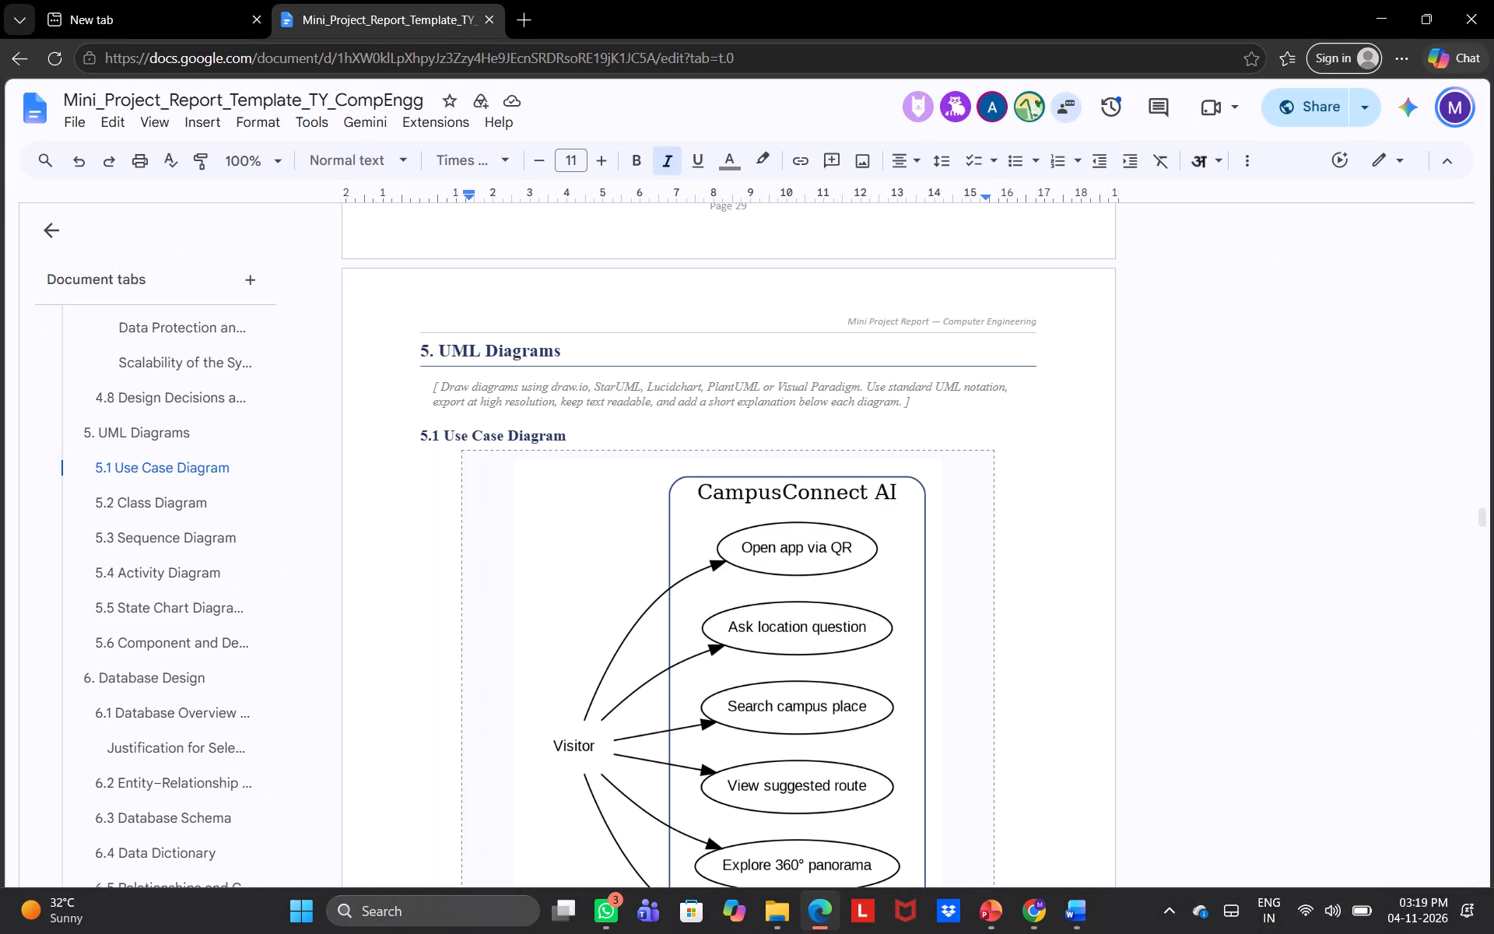
{"action": "scroll", "coordinate": [801, 417], "scroll_direction": "up", "scroll_amount": 2}
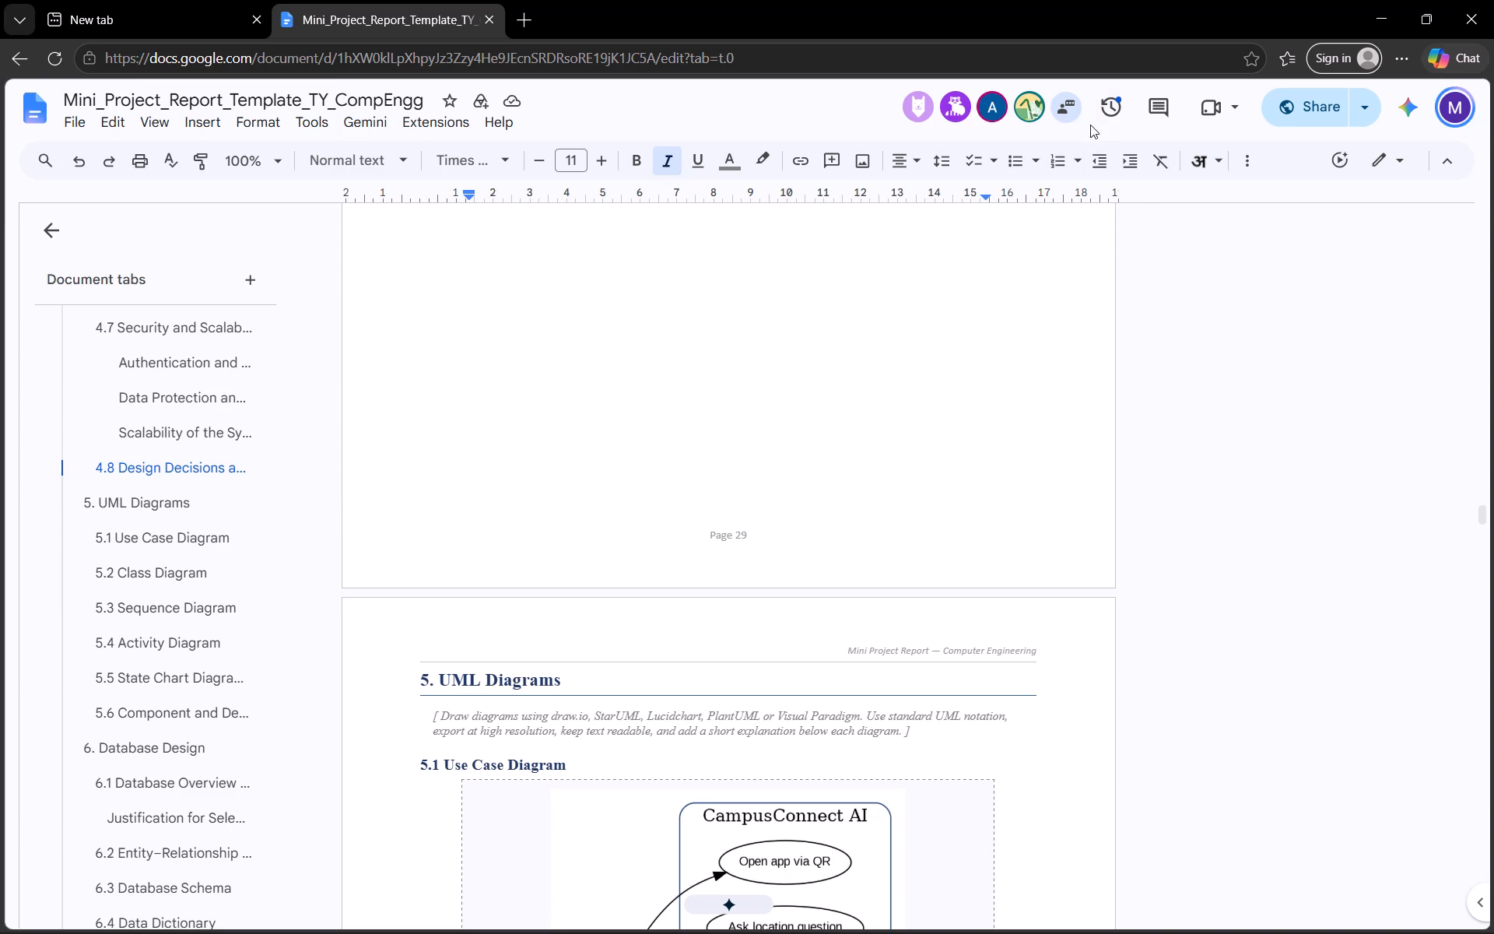
{"action": "left_click", "coordinate": [1116, 112]}
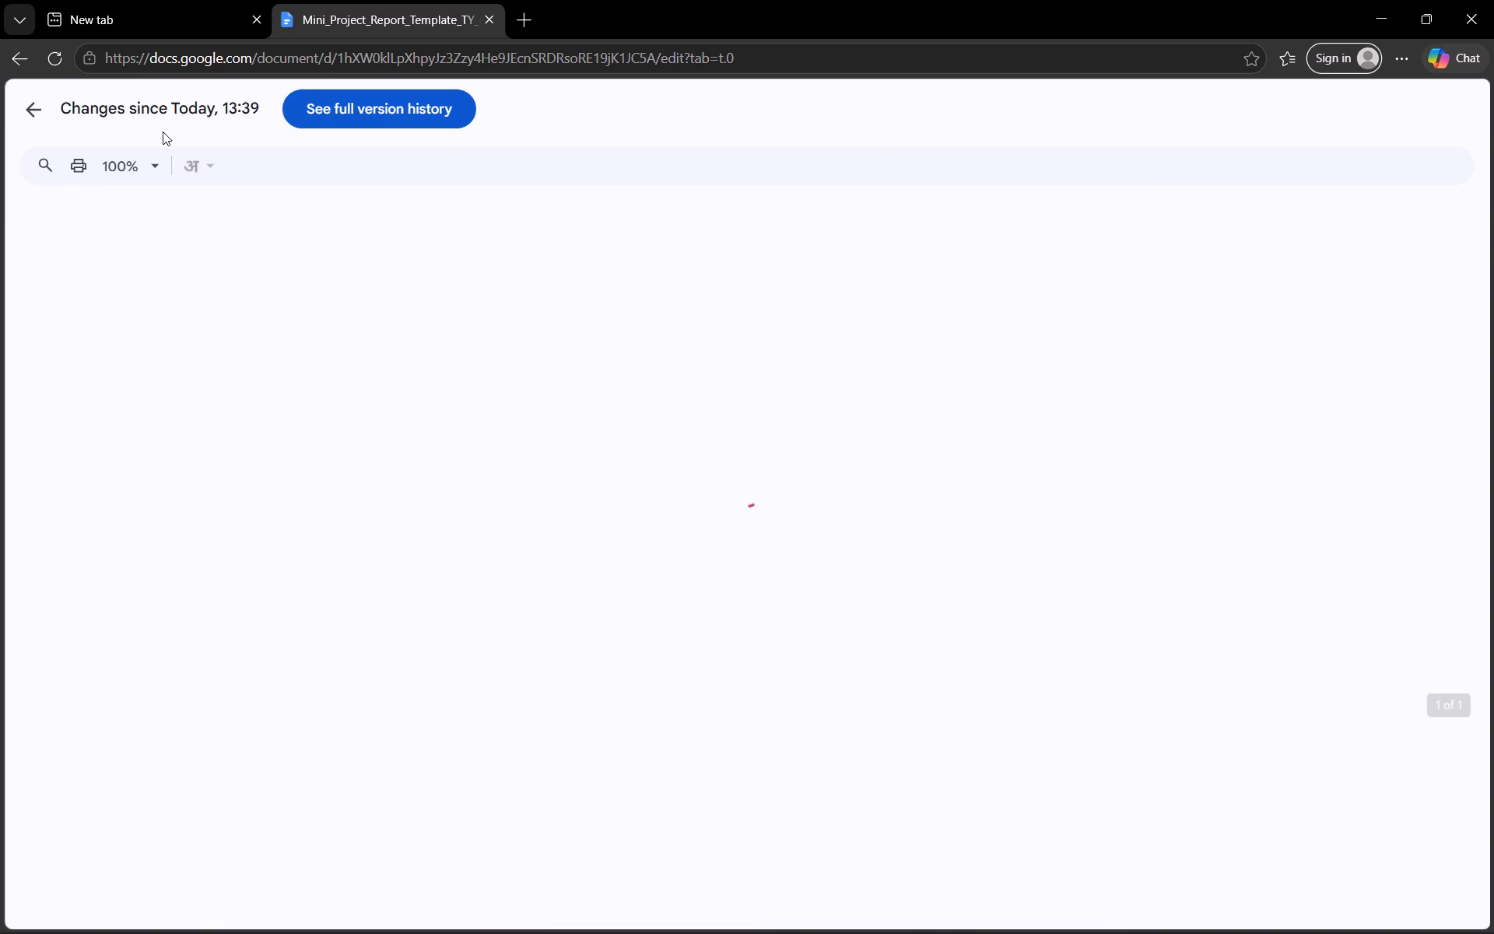
Close the document changes view and return to the editable report.
{"action": "left_click", "coordinate": [160, 113]}
{"action": "left_click", "coordinate": [29, 121]}
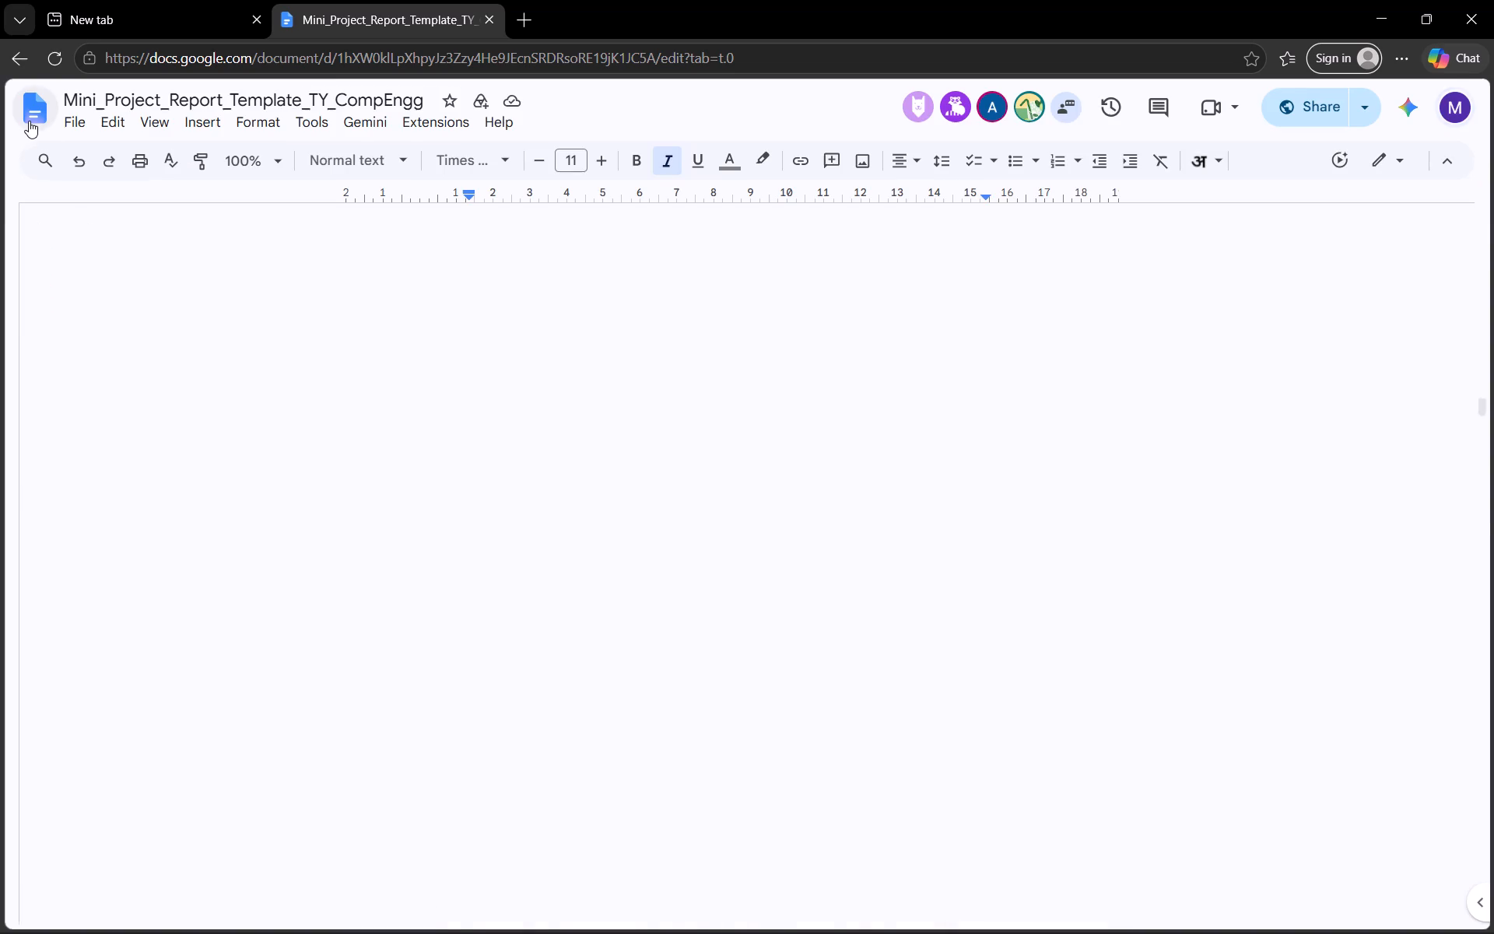
Look through the report from chapter 6 to chapter 17, examining the Contributors table and Repository Checklist in chapter 16.
{"action": "scroll", "coordinate": [841, 622], "scroll_direction": "down", "scroll_amount": 20}
{"action": "scroll", "coordinate": [841, 622], "scroll_direction": "down", "scroll_amount": 14}
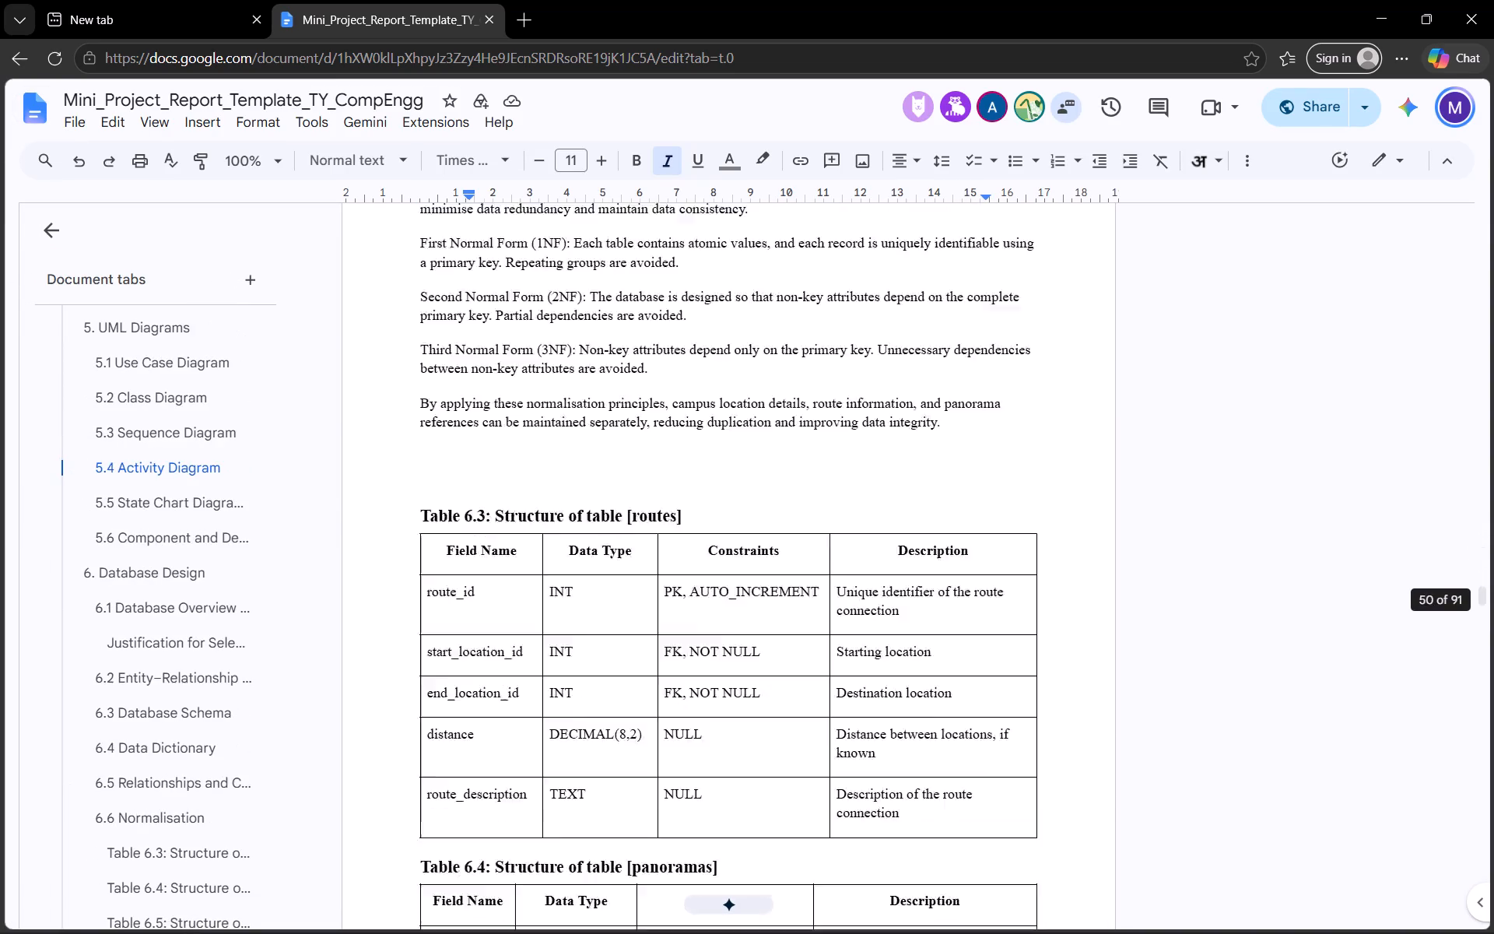
{"action": "scroll", "coordinate": [841, 622], "scroll_direction": "down", "scroll_amount": 20}
{"action": "scroll", "coordinate": [841, 622], "scroll_direction": "down", "scroll_amount": 20}
{"action": "scroll", "coordinate": [841, 622], "scroll_direction": "down", "scroll_amount": 15}
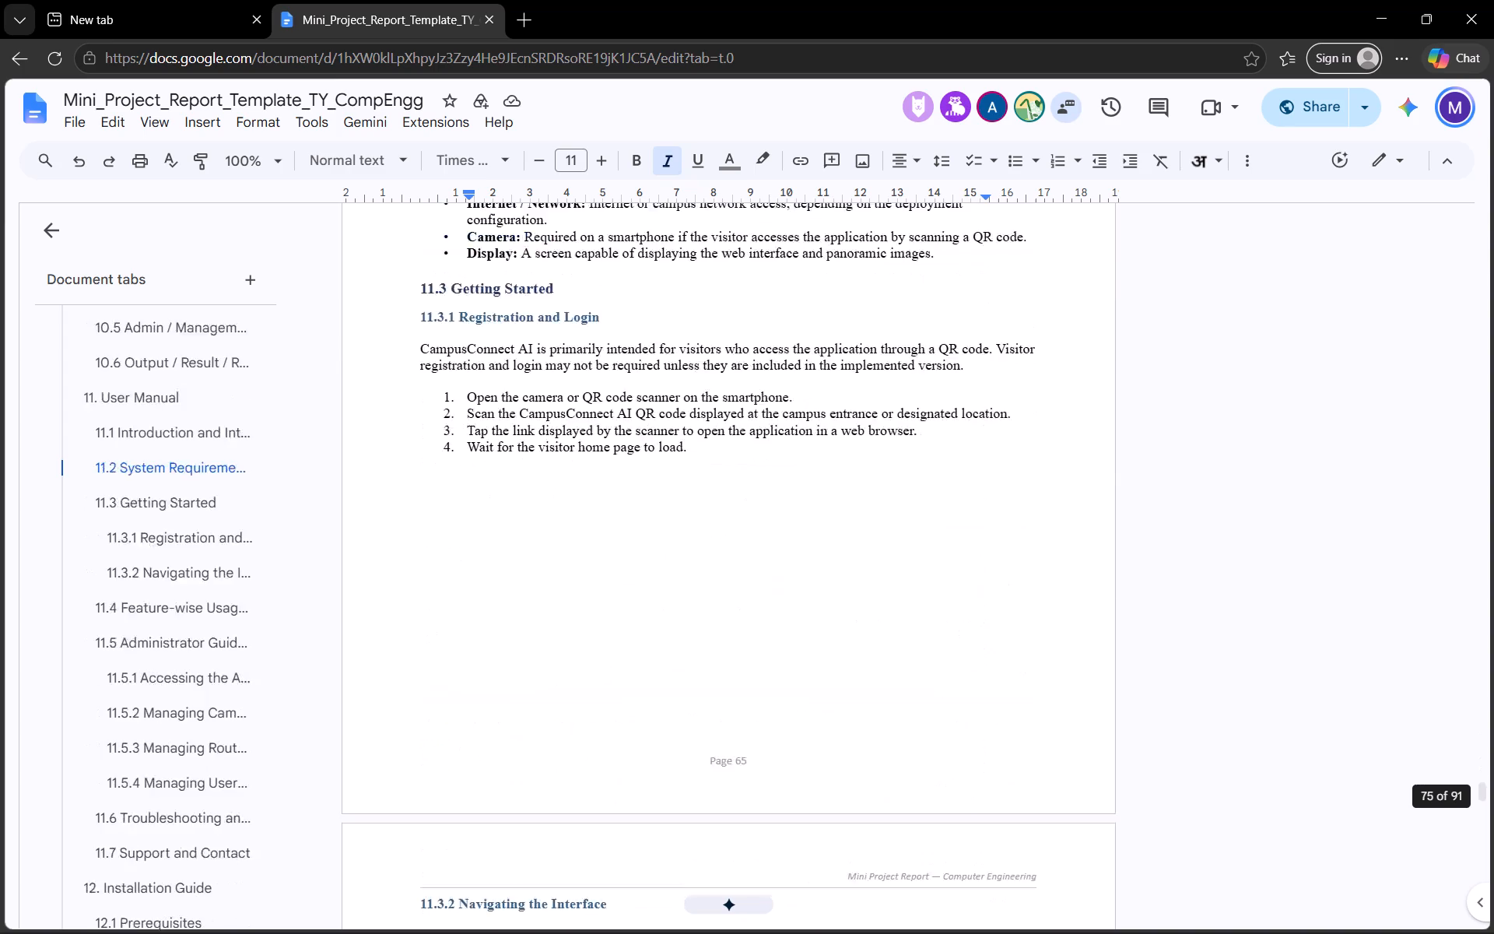
{"action": "scroll", "coordinate": [841, 622], "scroll_direction": "down", "scroll_amount": 16}
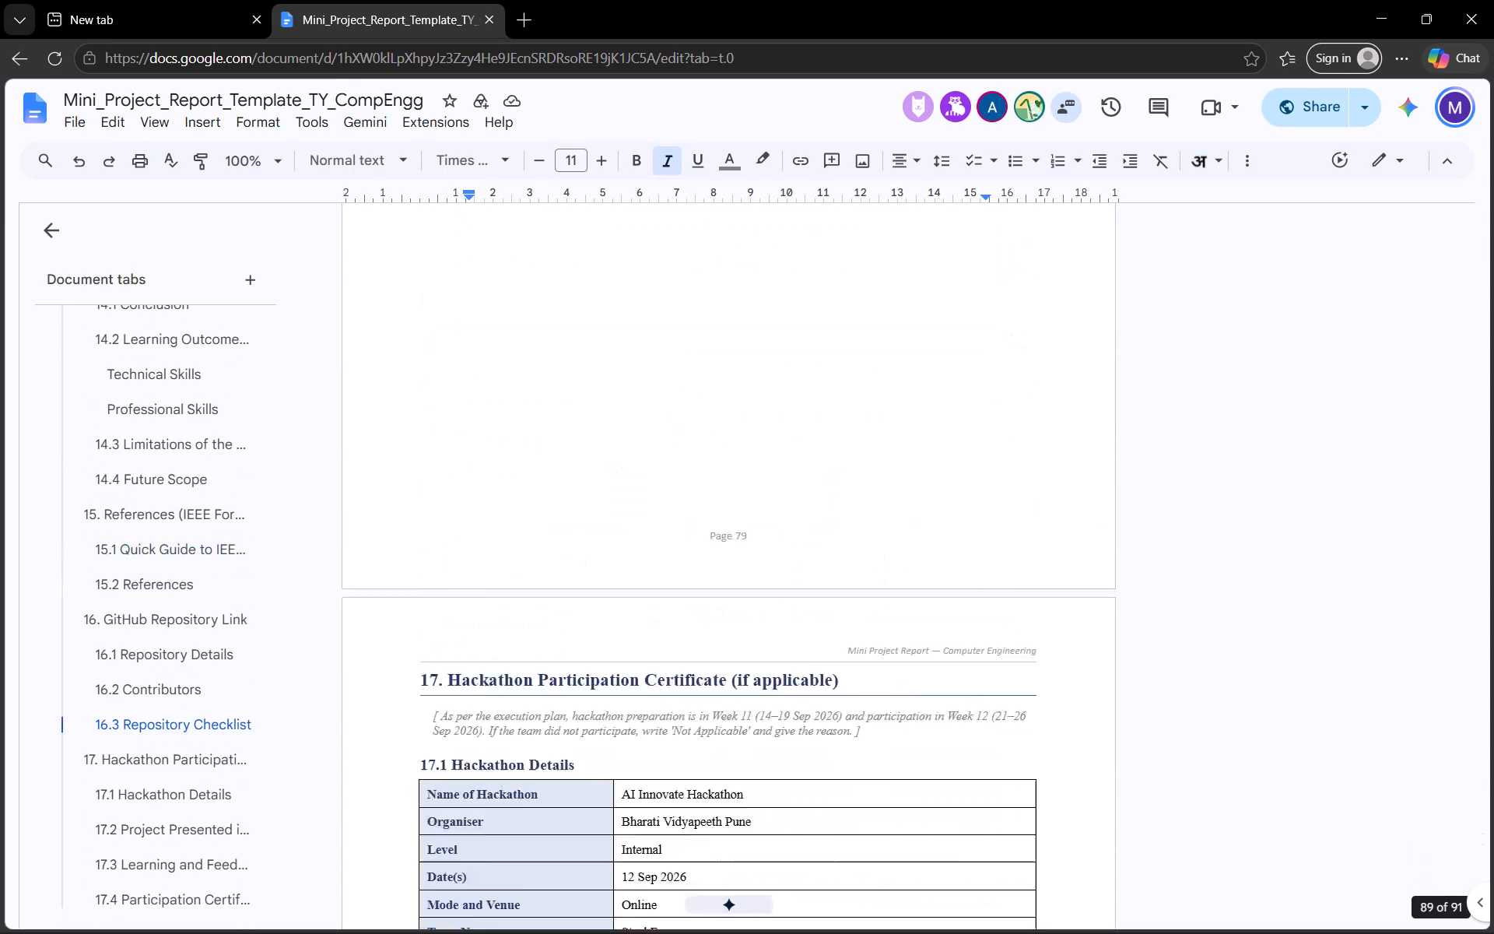
{"action": "scroll", "coordinate": [841, 622], "scroll_direction": "down", "scroll_amount": 8}
{"action": "scroll", "coordinate": [841, 622], "scroll_direction": "up", "scroll_amount": 8}
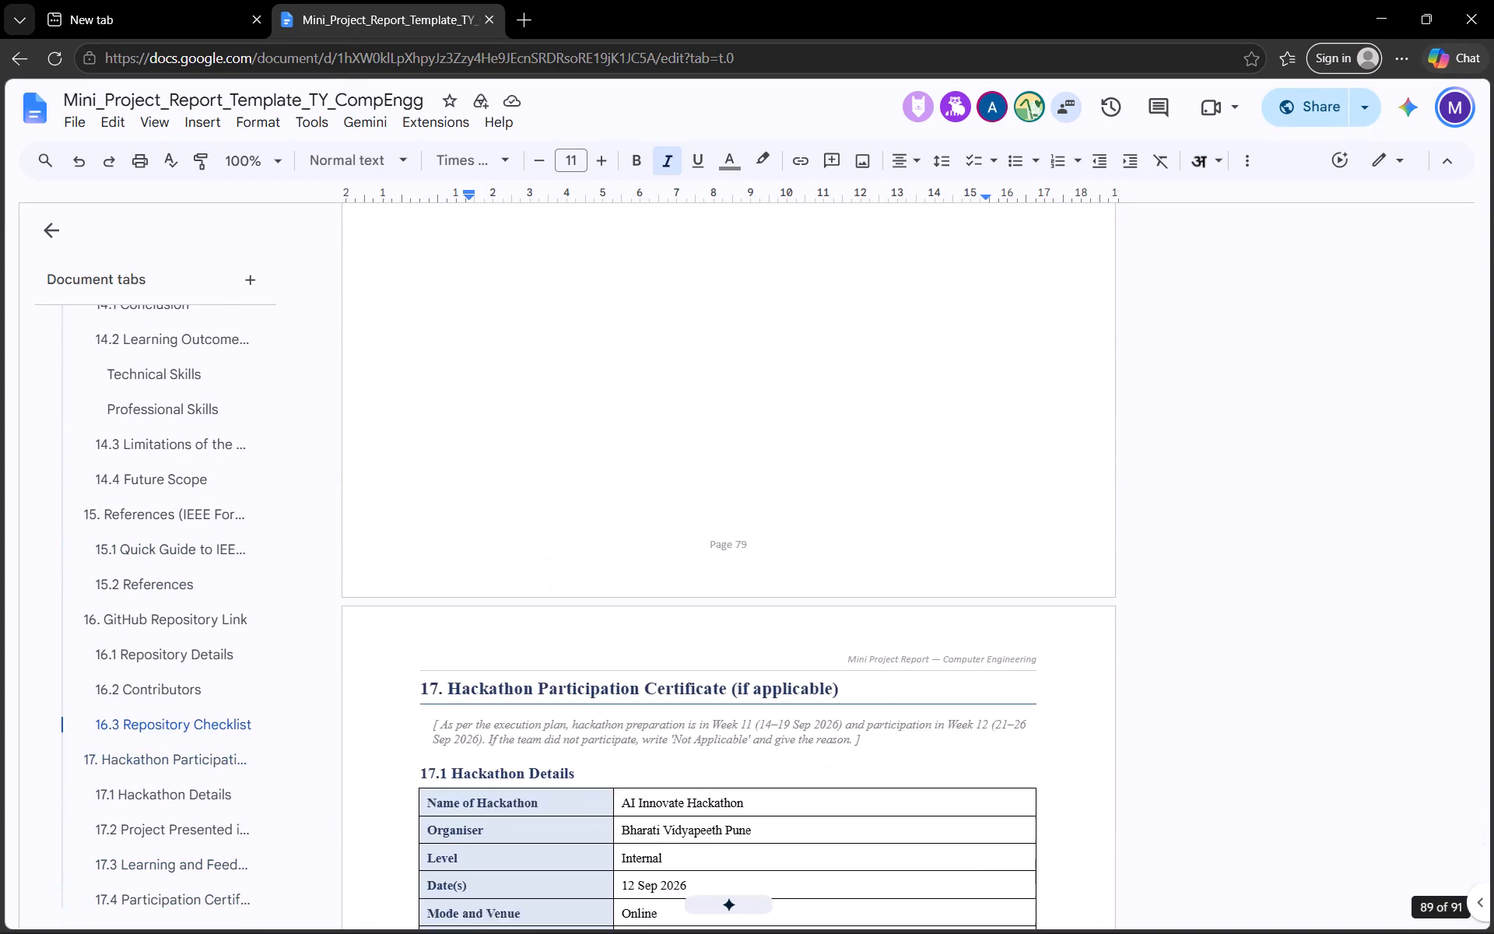
{"action": "scroll", "coordinate": [841, 622], "scroll_direction": "up", "scroll_amount": 12}
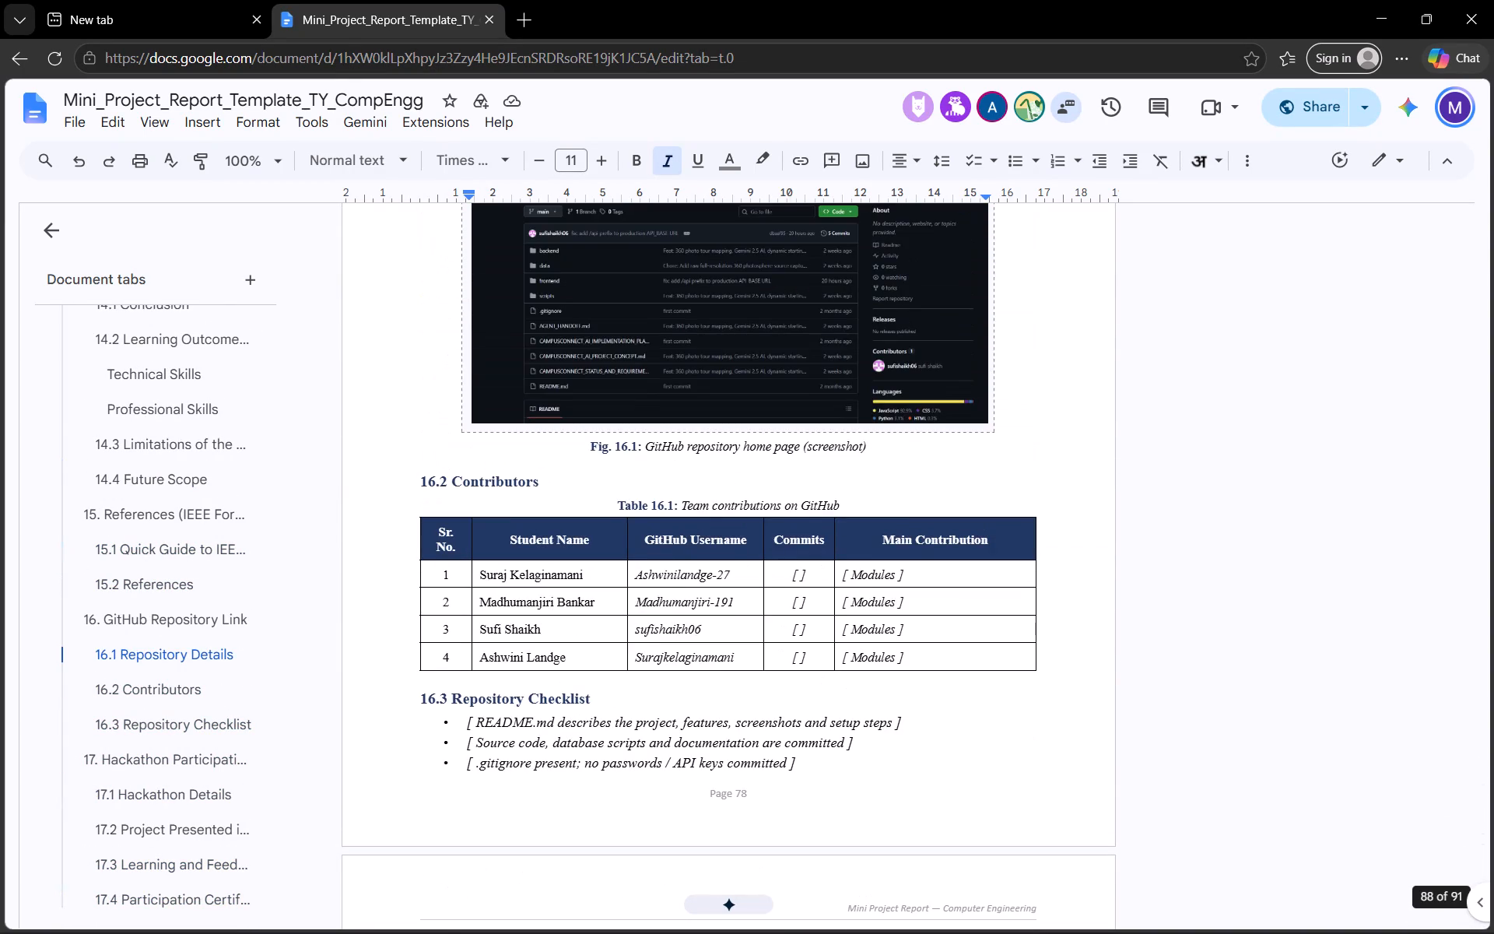
{"action": "scroll", "coordinate": [727, 927], "scroll_direction": "down", "scroll_amount": 3}
{"action": "scroll", "coordinate": [672, 695], "scroll_direction": "down", "scroll_amount": 1}
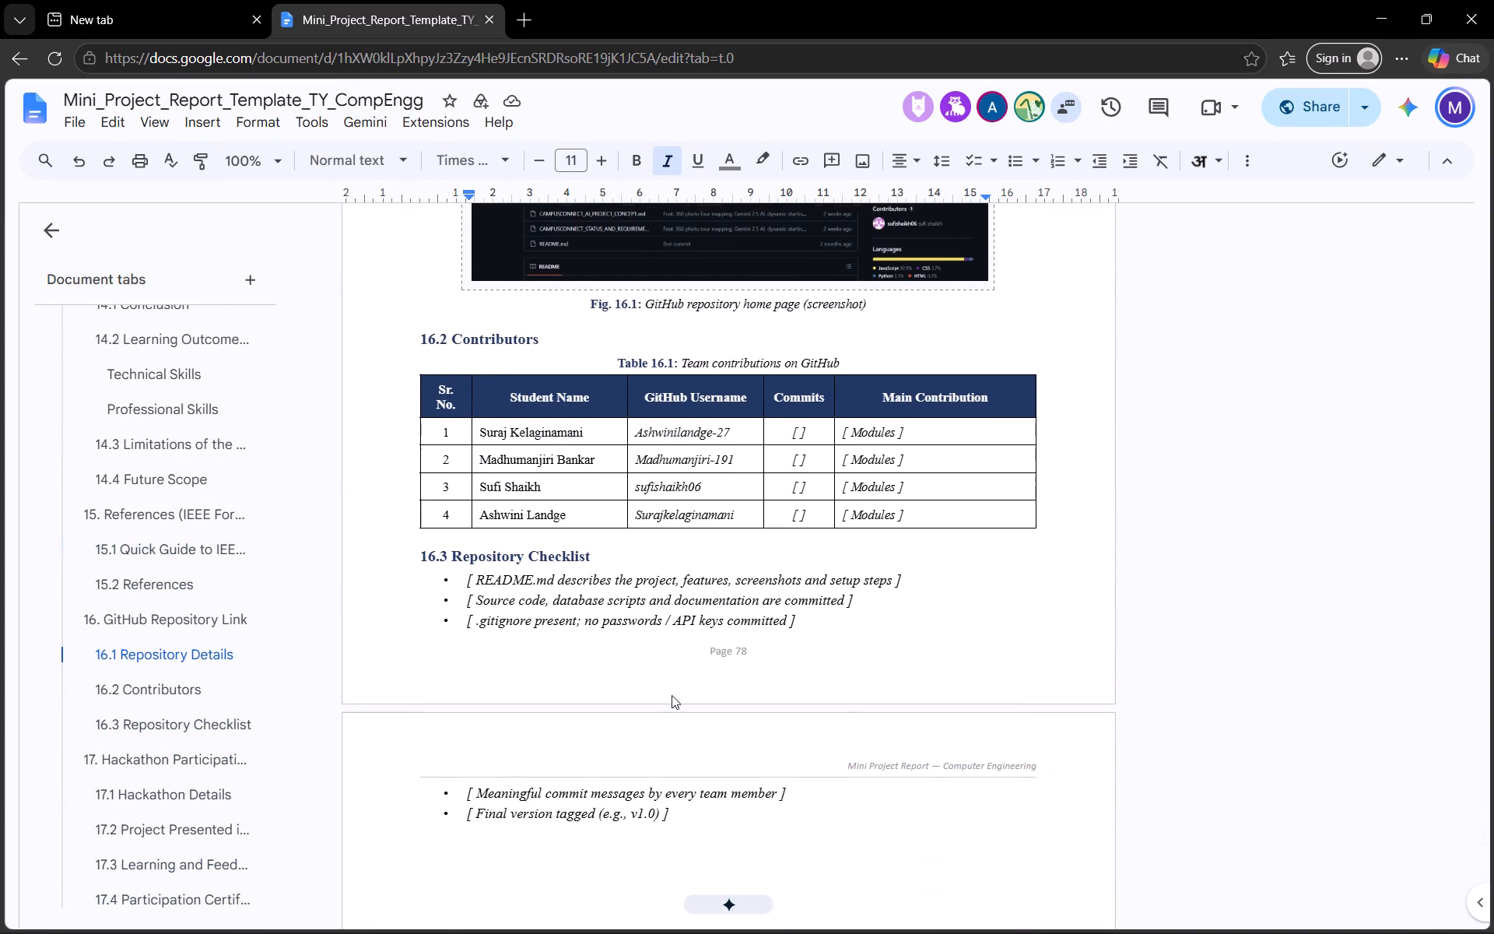
{"action": "scroll", "coordinate": [672, 695], "scroll_direction": "down", "scroll_amount": 1}
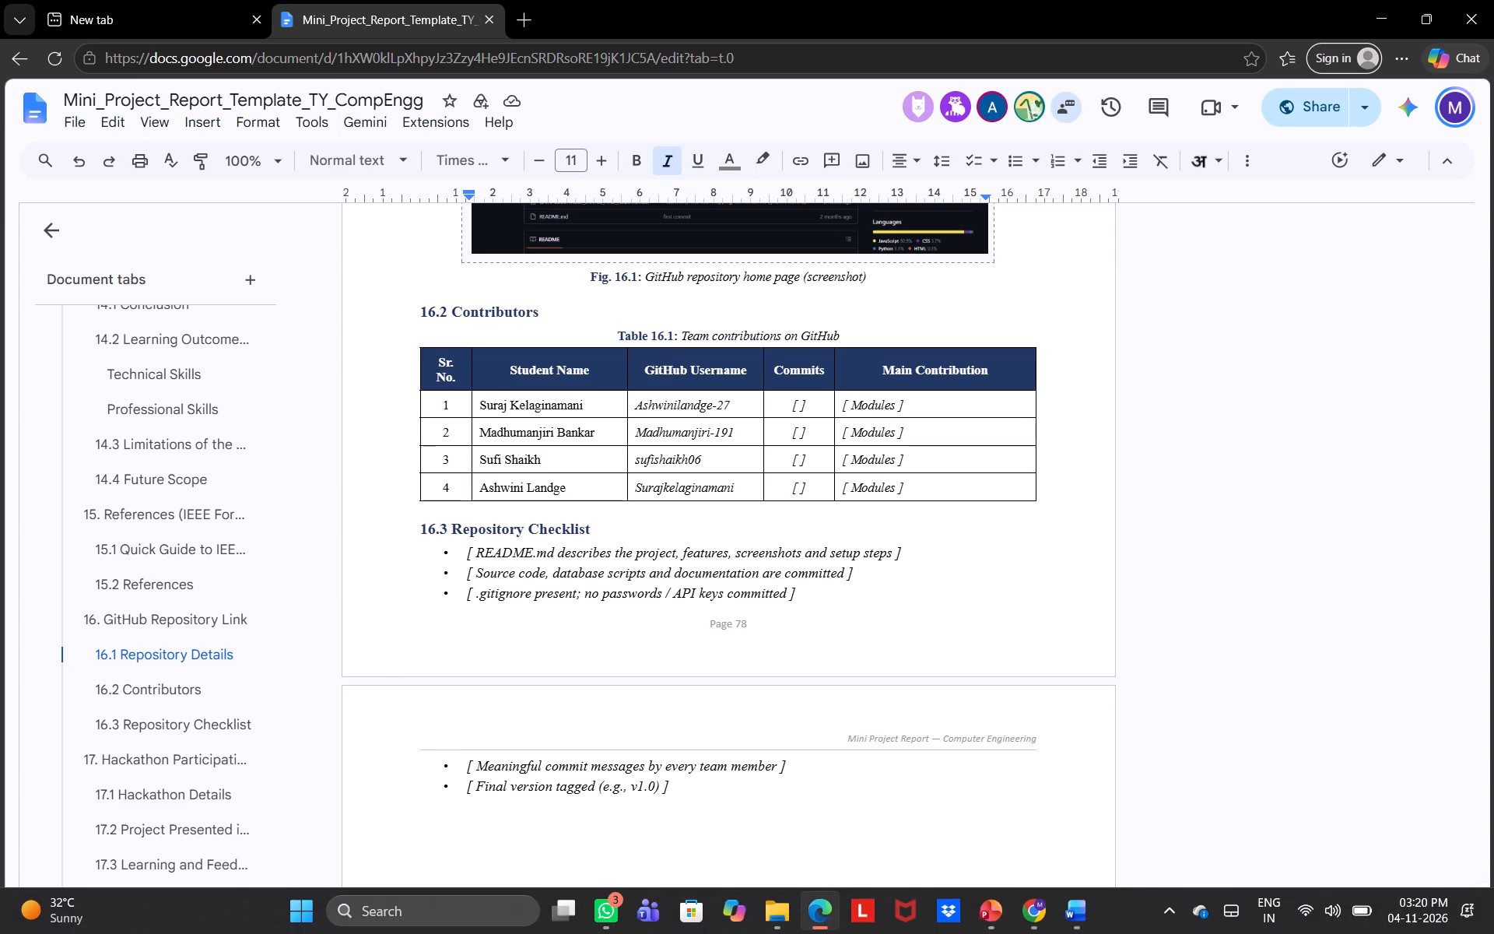
Go back through chapters 16 to 14, checking the Fig. 16.1 image and looking for leftover template text.
{"action": "scroll", "coordinate": [661, 526], "scroll_direction": "up", "scroll_amount": 3}
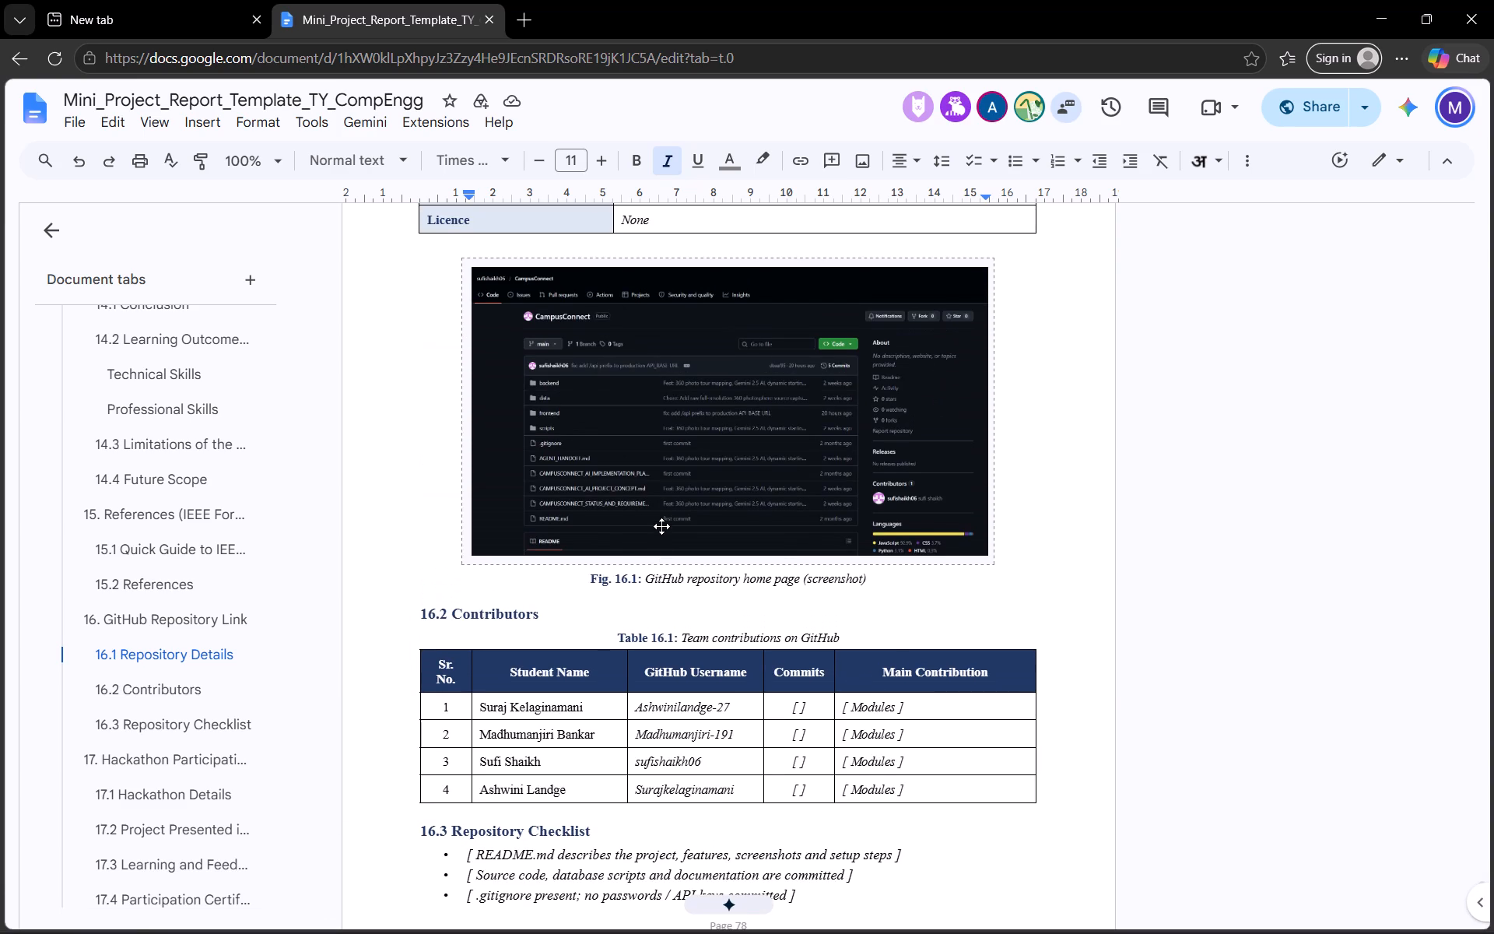
{"action": "scroll", "coordinate": [661, 526], "scroll_direction": "up", "scroll_amount": 1}
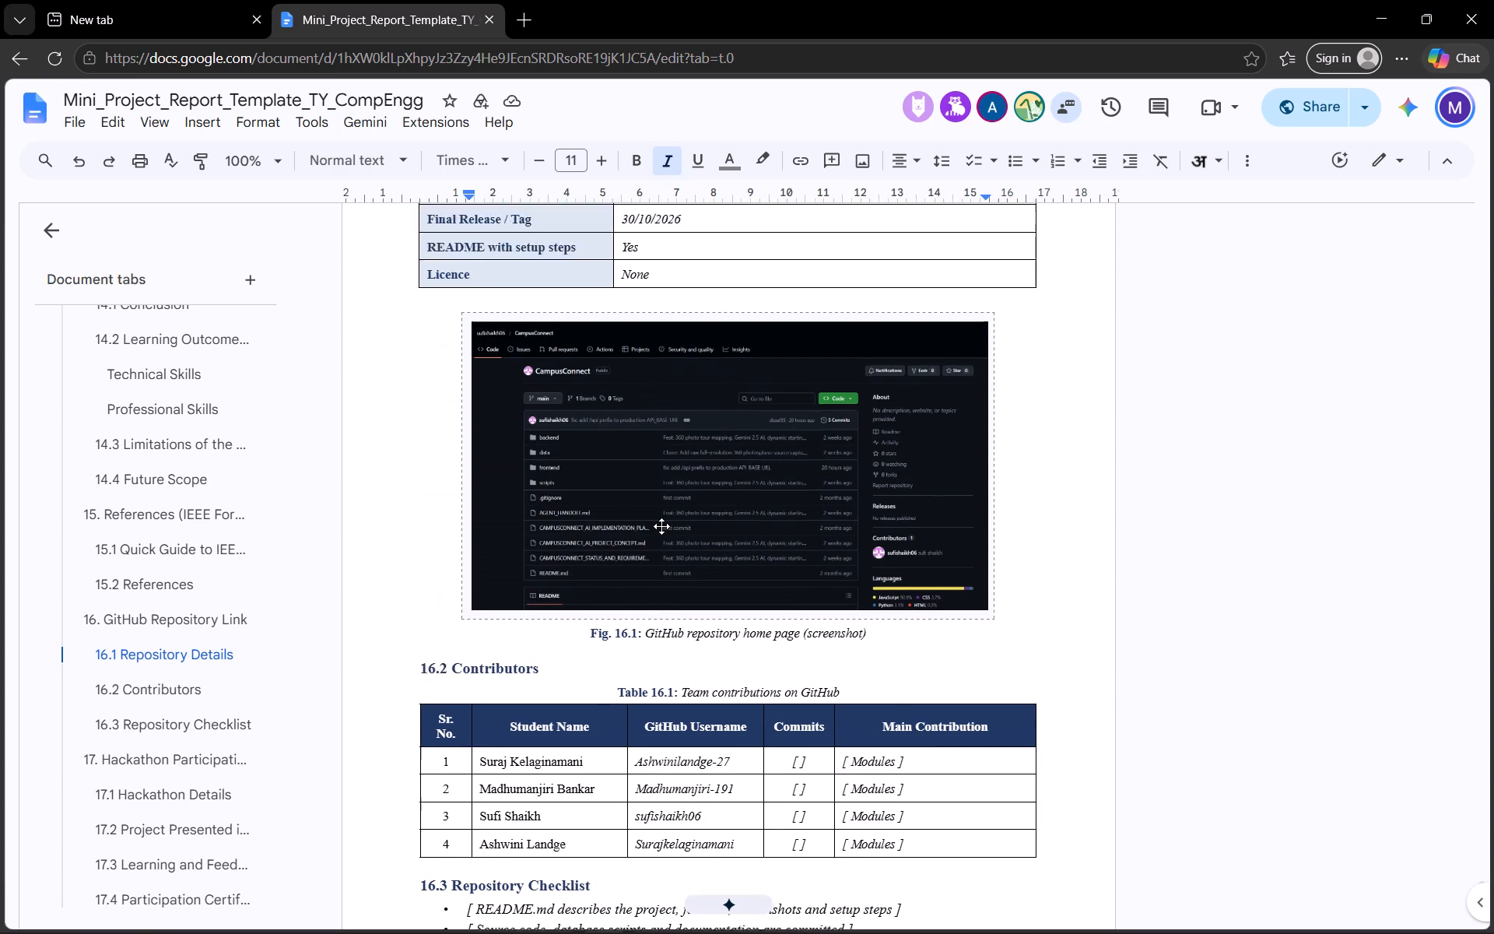
{"action": "scroll", "coordinate": [661, 526], "scroll_direction": "up", "scroll_amount": 5}
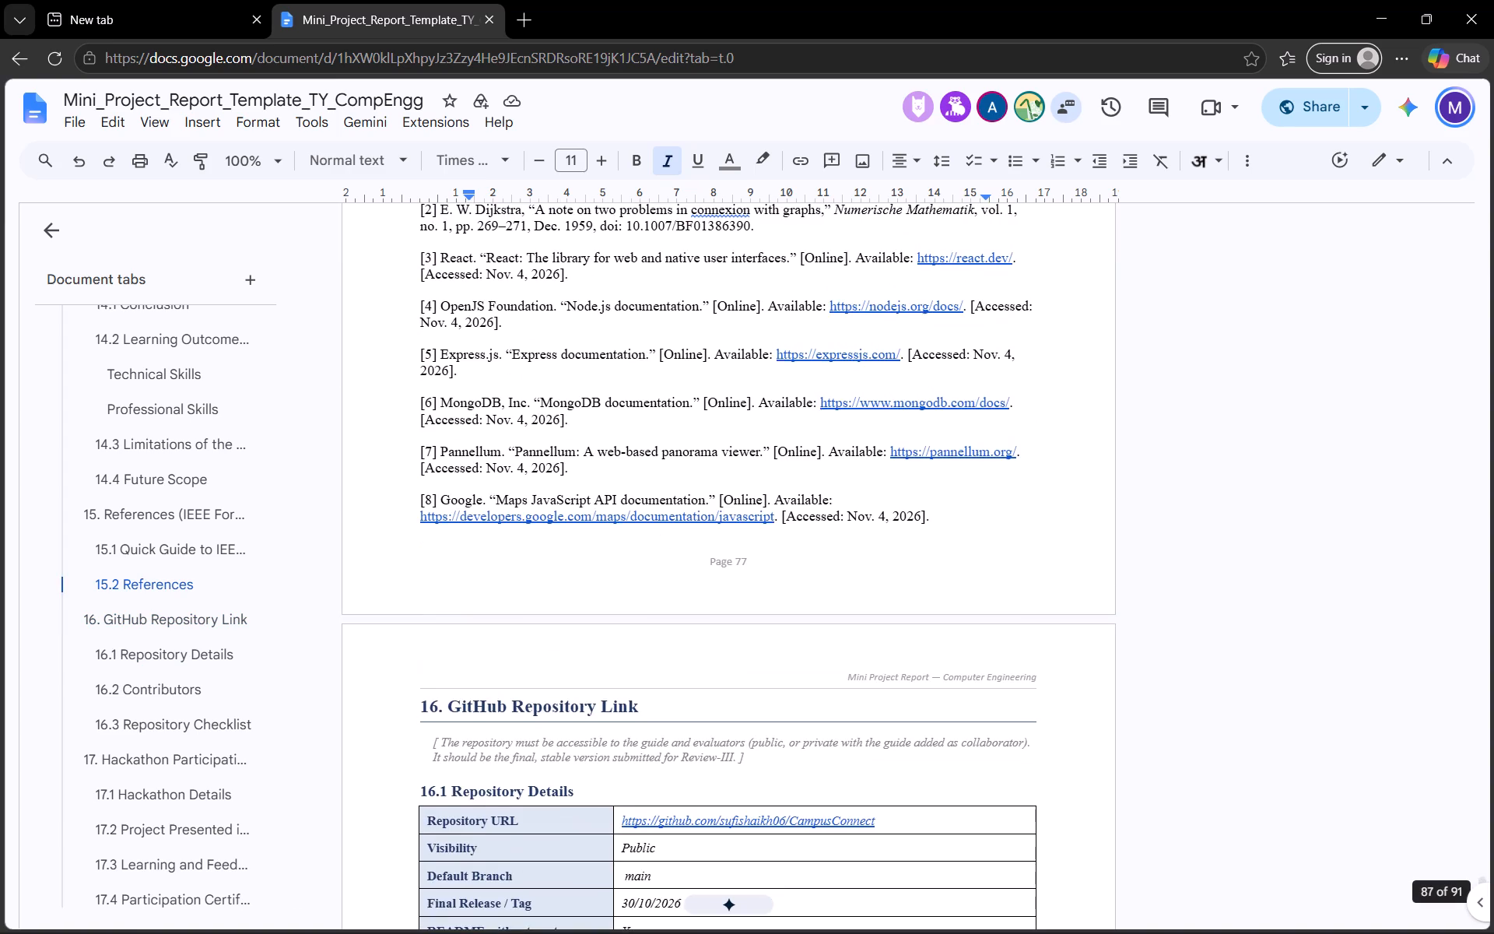
{"action": "scroll", "coordinate": [661, 526], "scroll_direction": "up", "scroll_amount": 8}
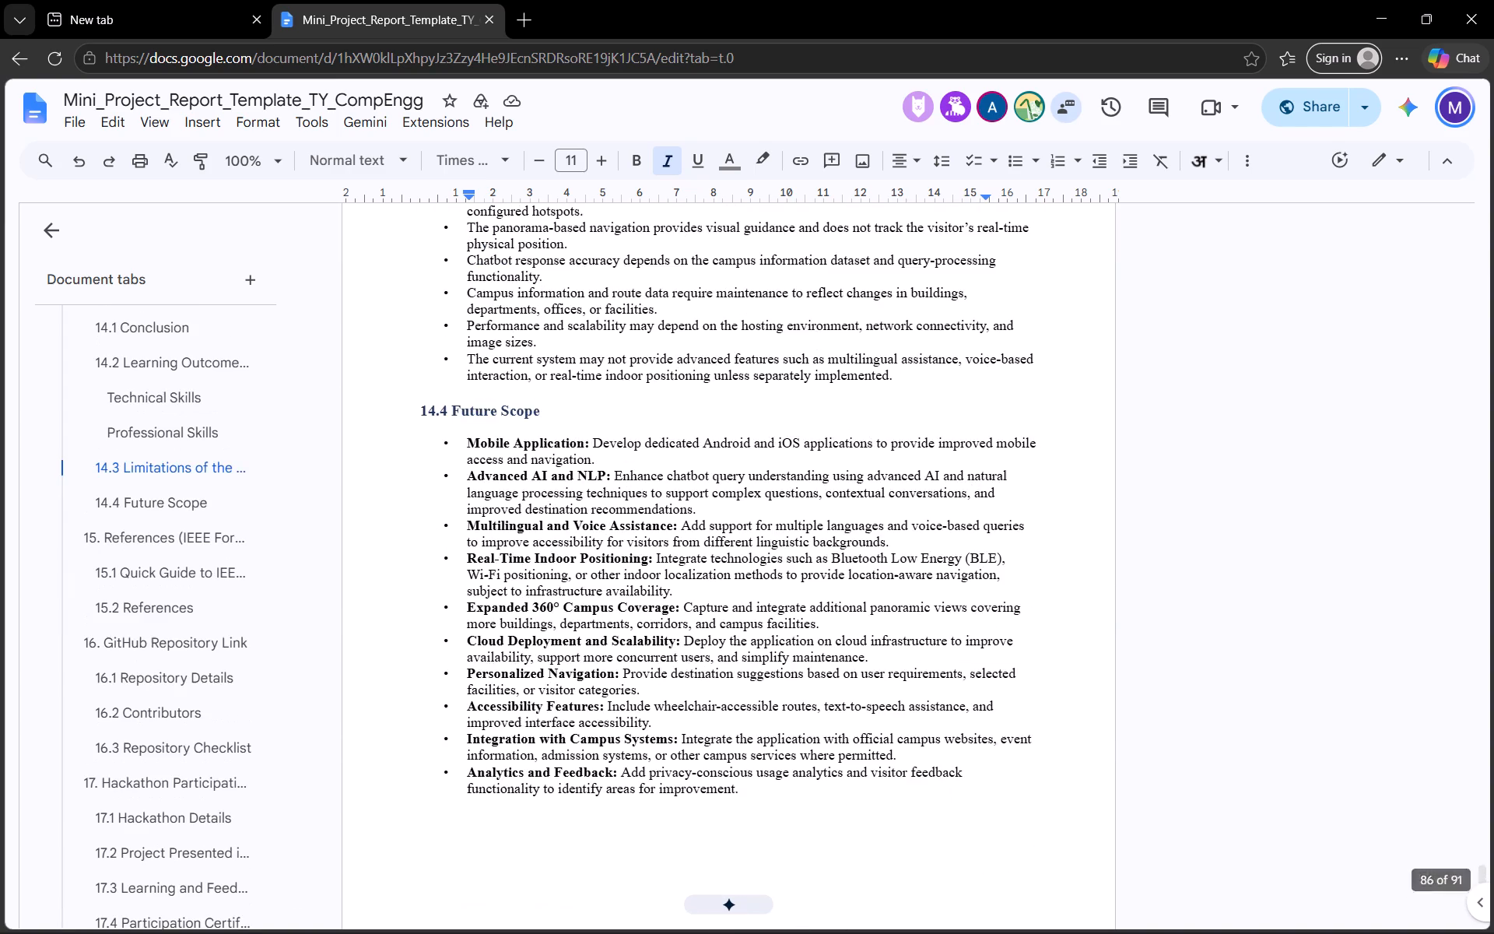
{"action": "scroll", "coordinate": [661, 526], "scroll_direction": "up", "scroll_amount": 8}
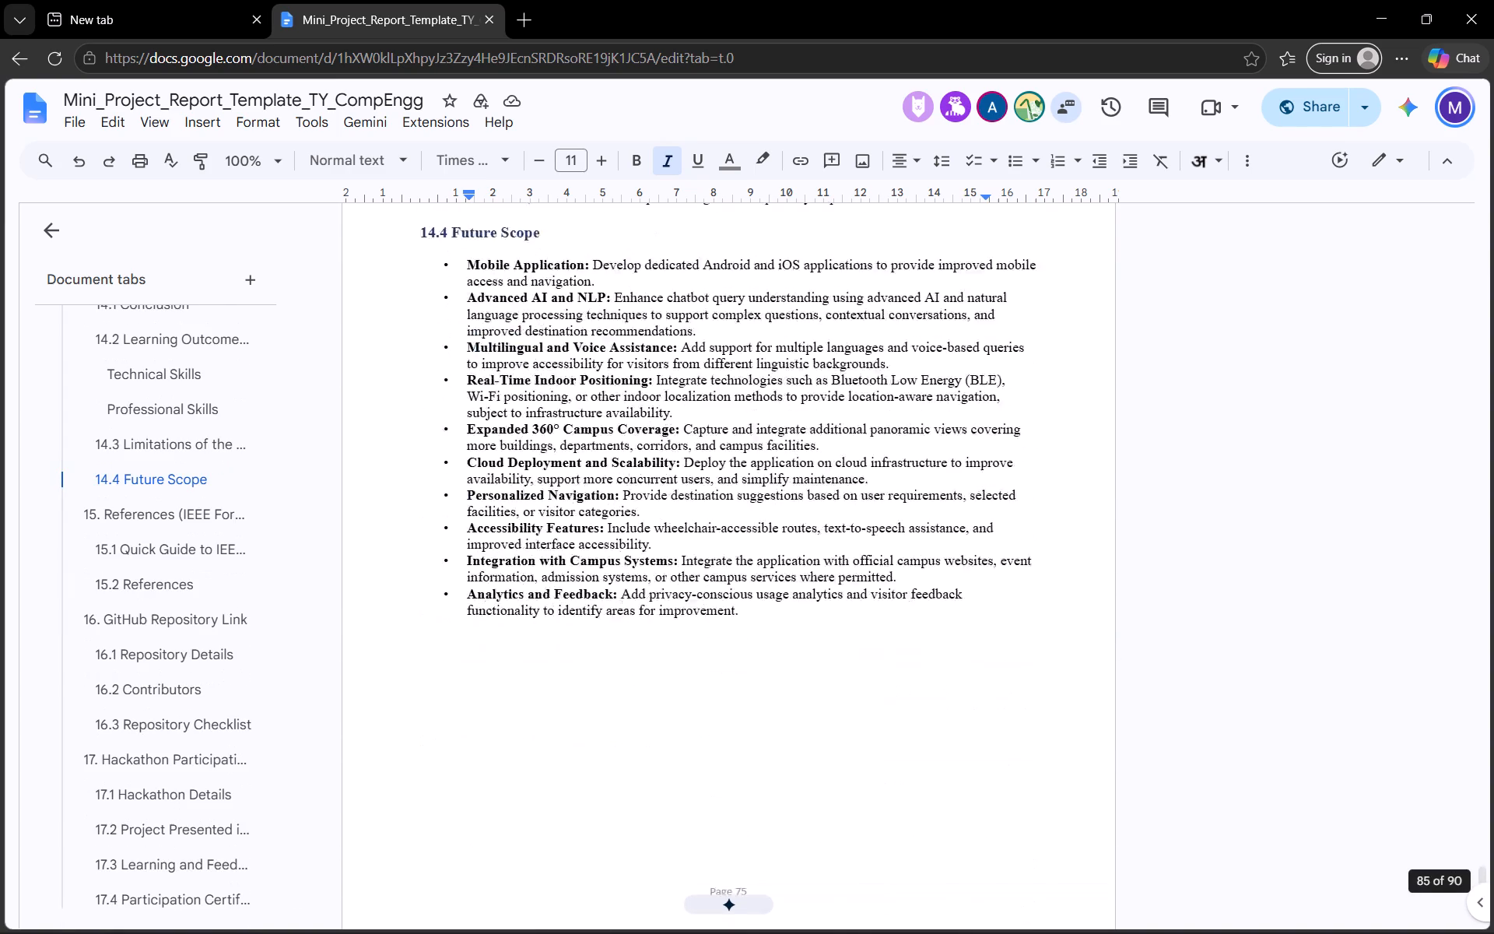
{"action": "scroll", "coordinate": [661, 526], "scroll_direction": "up", "scroll_amount": 7}
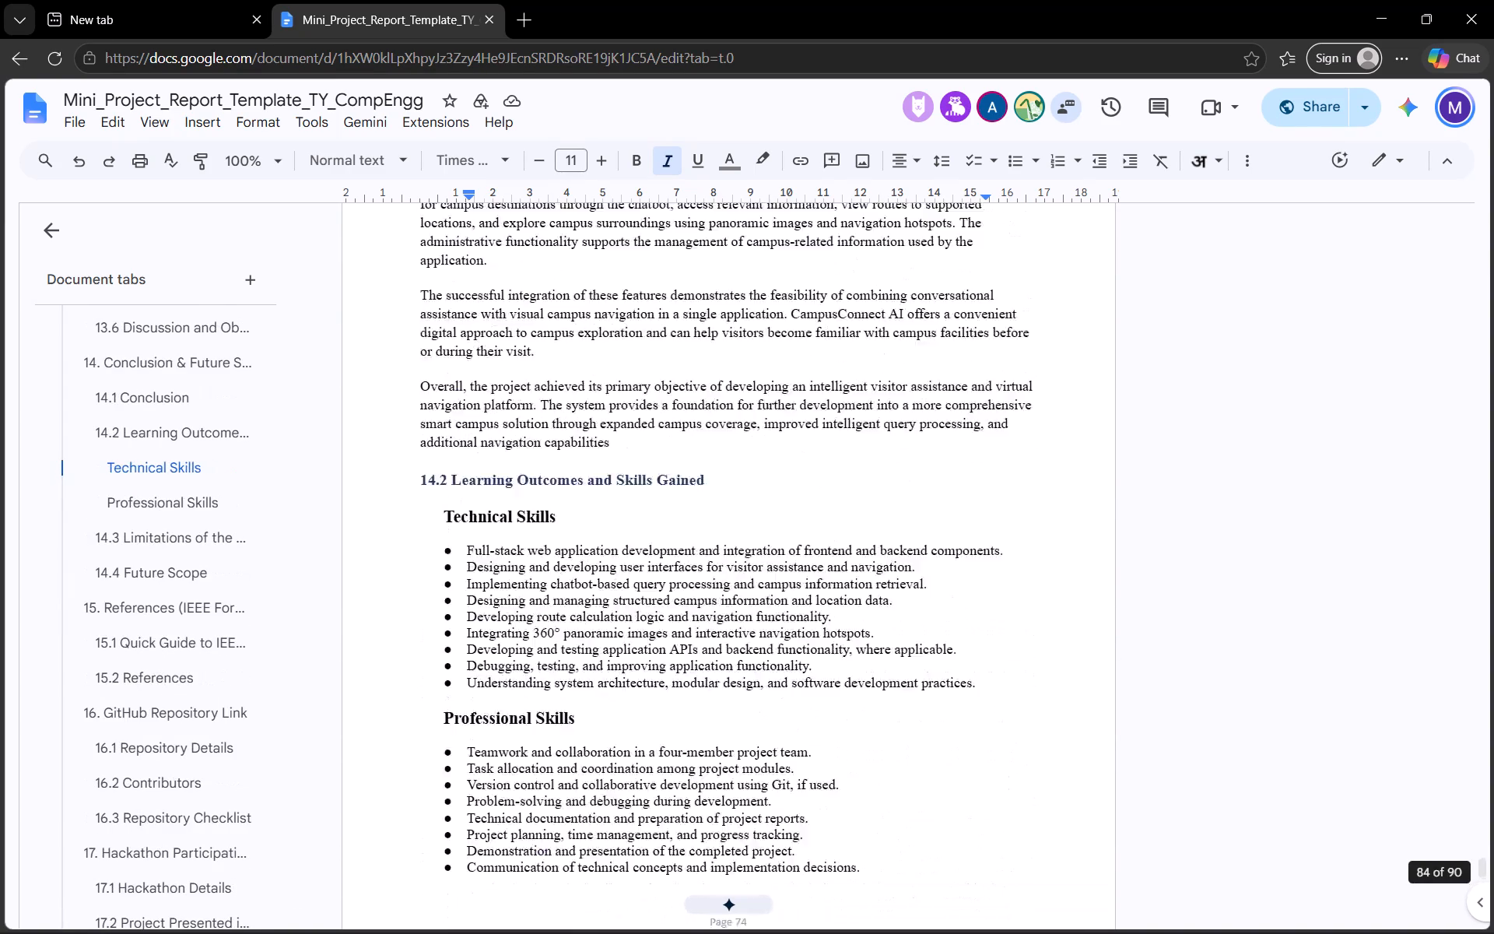
{"action": "scroll", "coordinate": [661, 526], "scroll_direction": "up", "scroll_amount": 5}
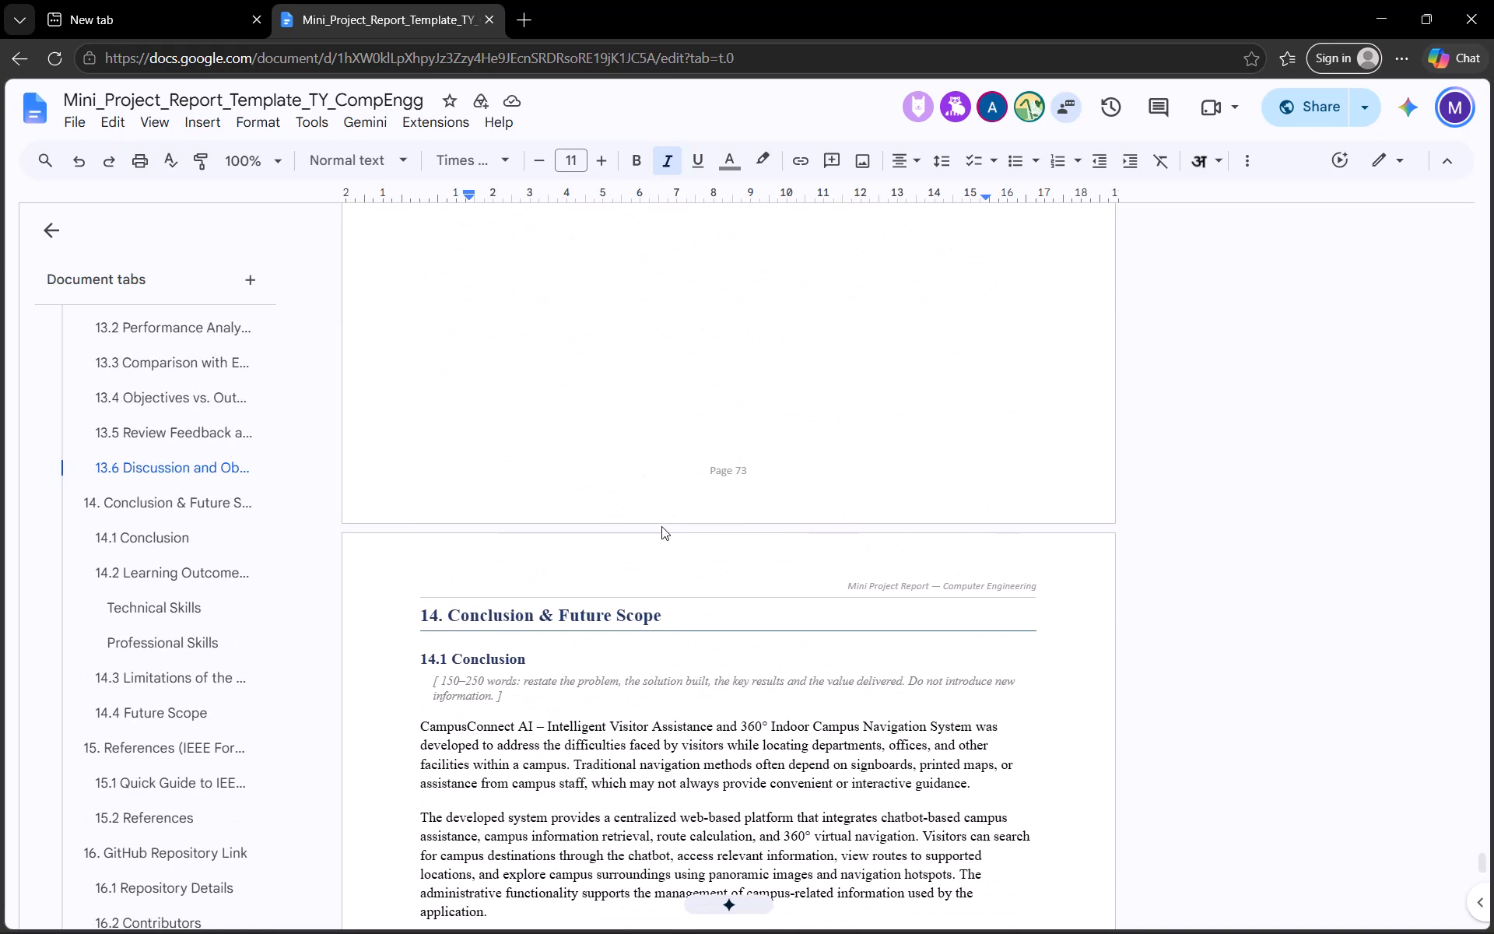
Delete the bracketed "150–250 words" instruction note under the 14.1 Conclusion heading.
{"action": "left_click_drag", "start_coordinate": [517, 700], "coordinate": [440, 681]}
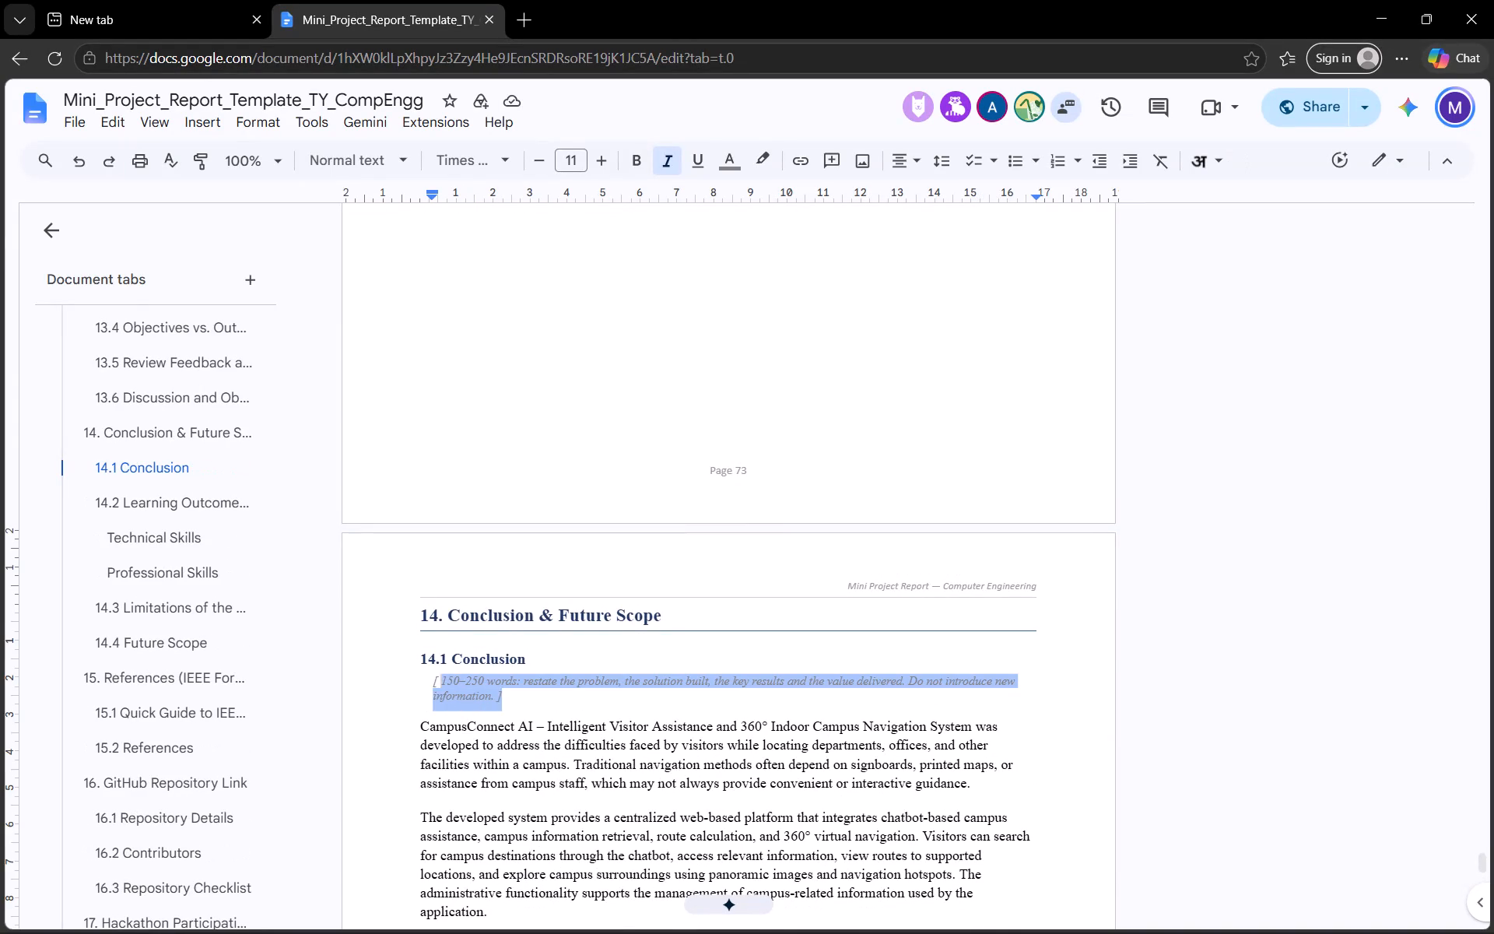
{"action": "left_click_drag", "start_coordinate": [440, 681], "coordinate": [423, 682]}
{"action": "key", "text": "BackSpace"}
{"action": "key", "text": "BackSpace"}
{"action": "key", "text": "BackSpace"}
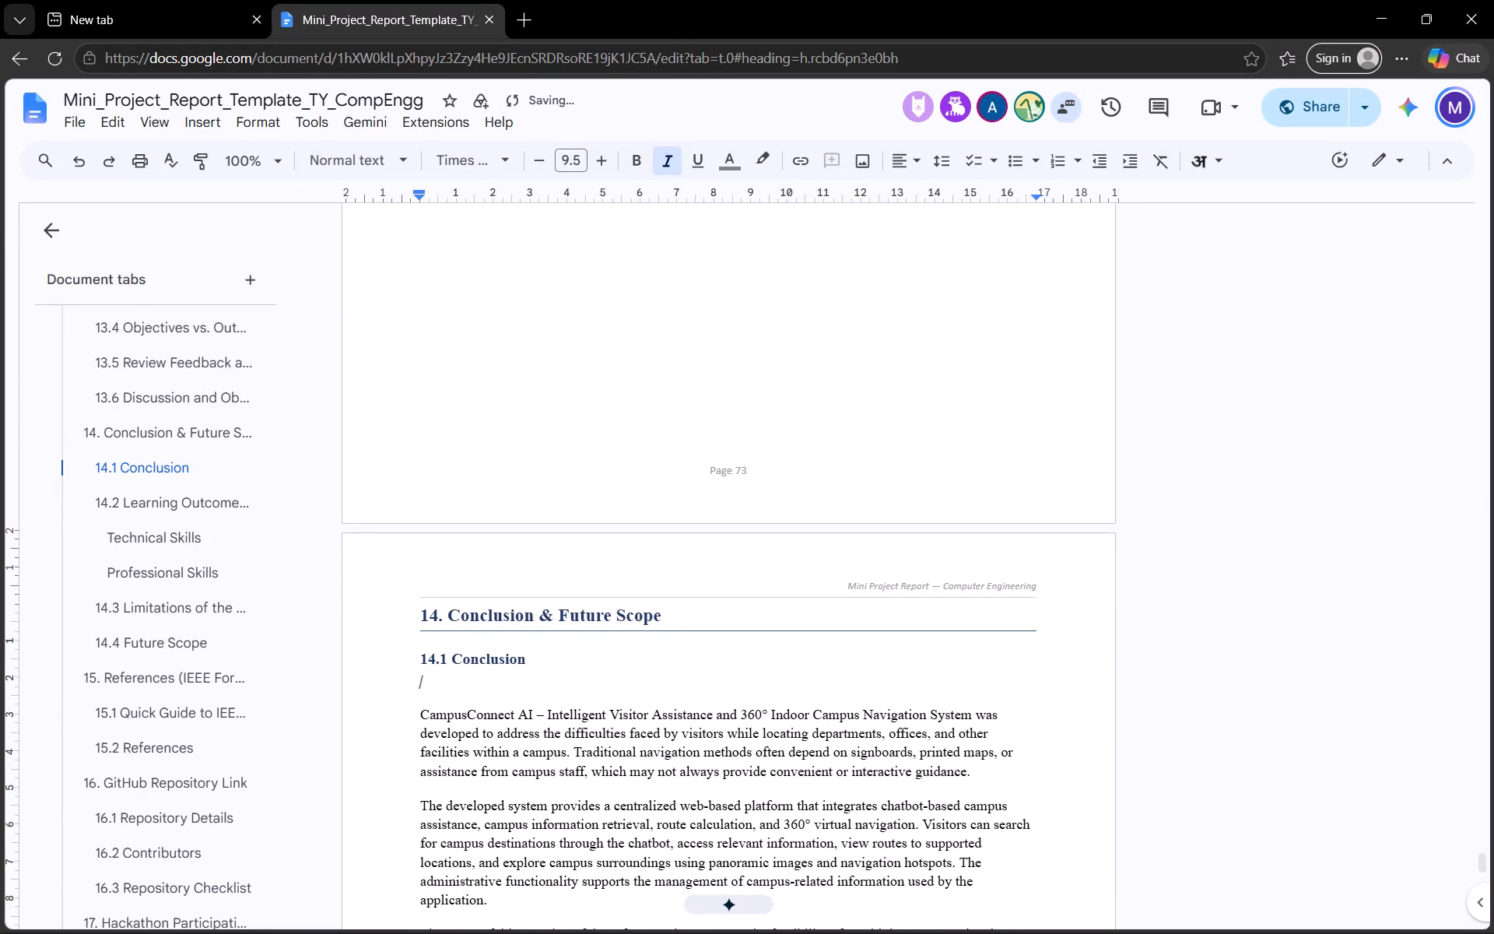
Look through chapter 13, Results and Discussion, for unfilled placeholders, including the Fig. 13.1 performance analysis chart box.
{"action": "scroll", "coordinate": [423, 682], "scroll_direction": "up", "scroll_amount": 6}
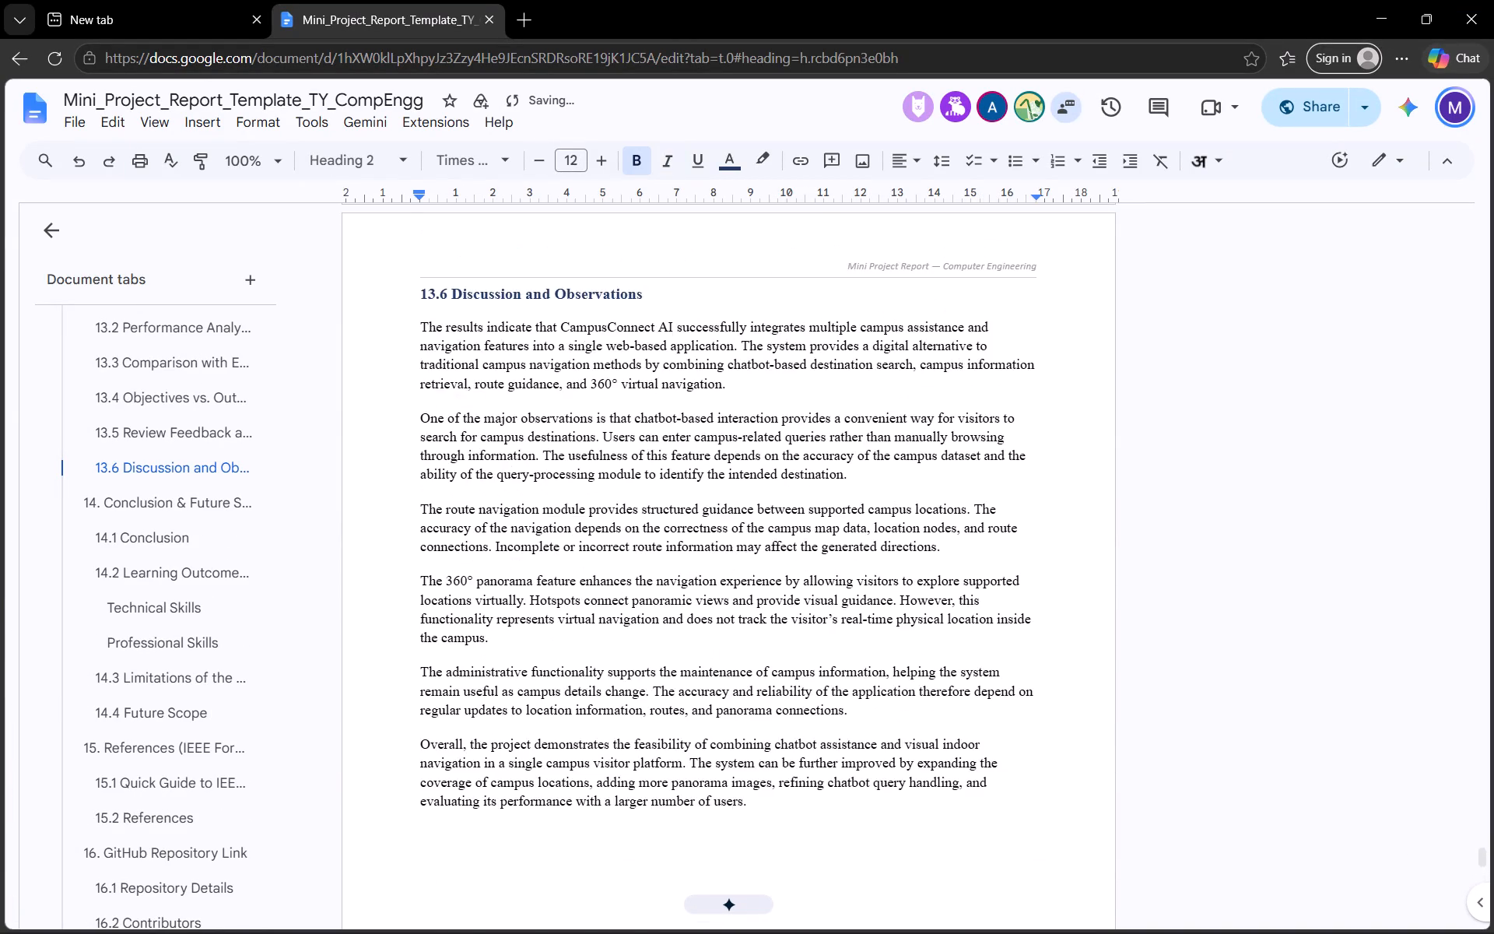
{"action": "scroll", "coordinate": [423, 682], "scroll_direction": "up", "scroll_amount": 2}
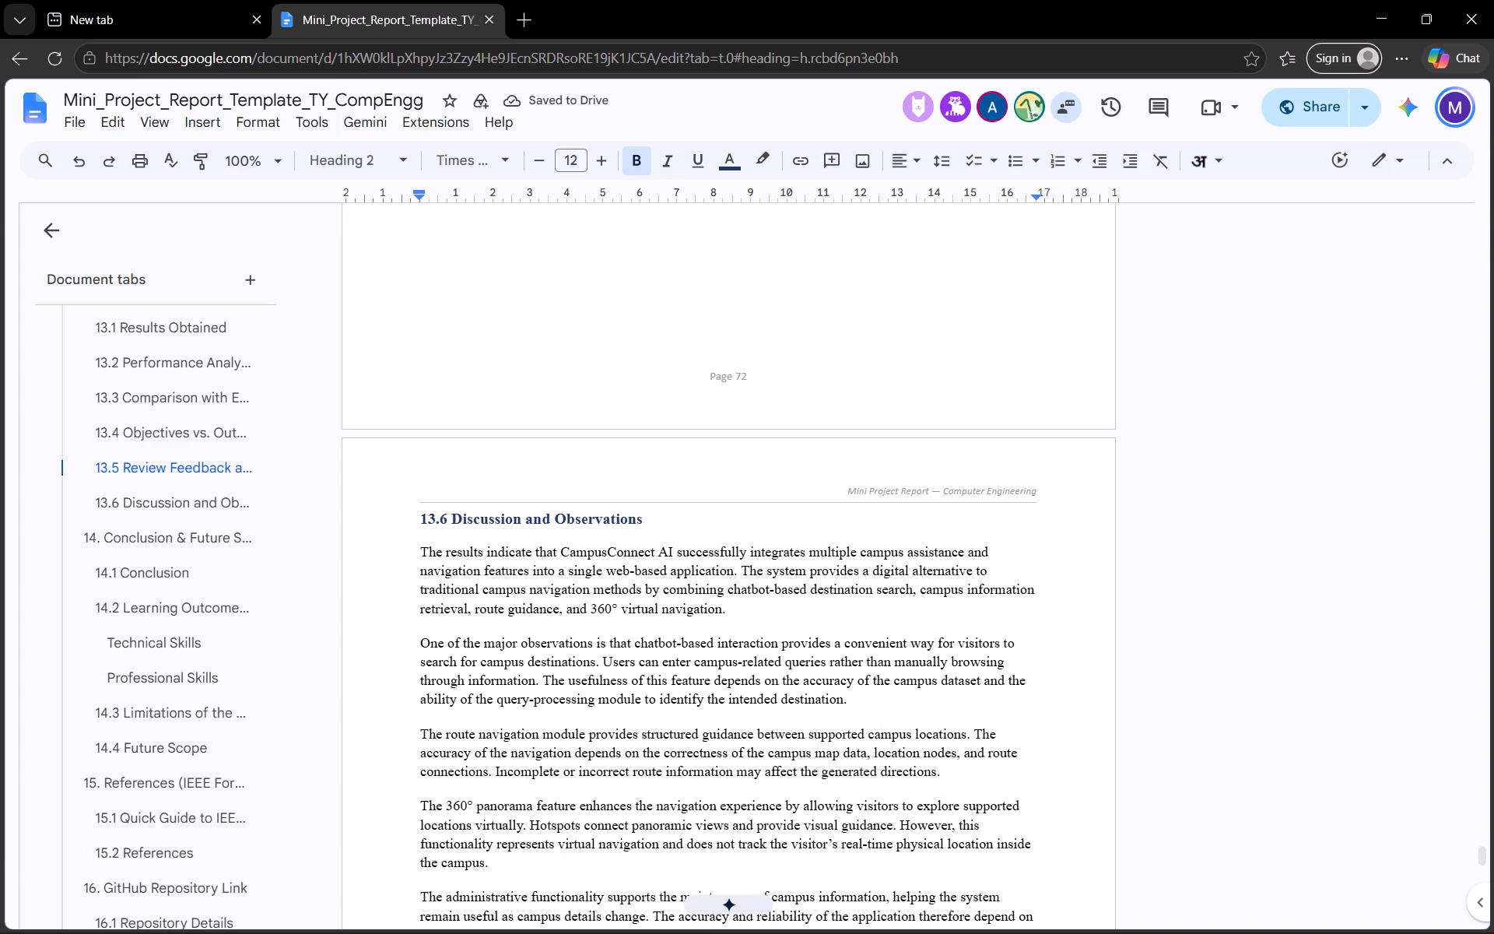
{"action": "scroll", "coordinate": [423, 682], "scroll_direction": "up", "scroll_amount": 6}
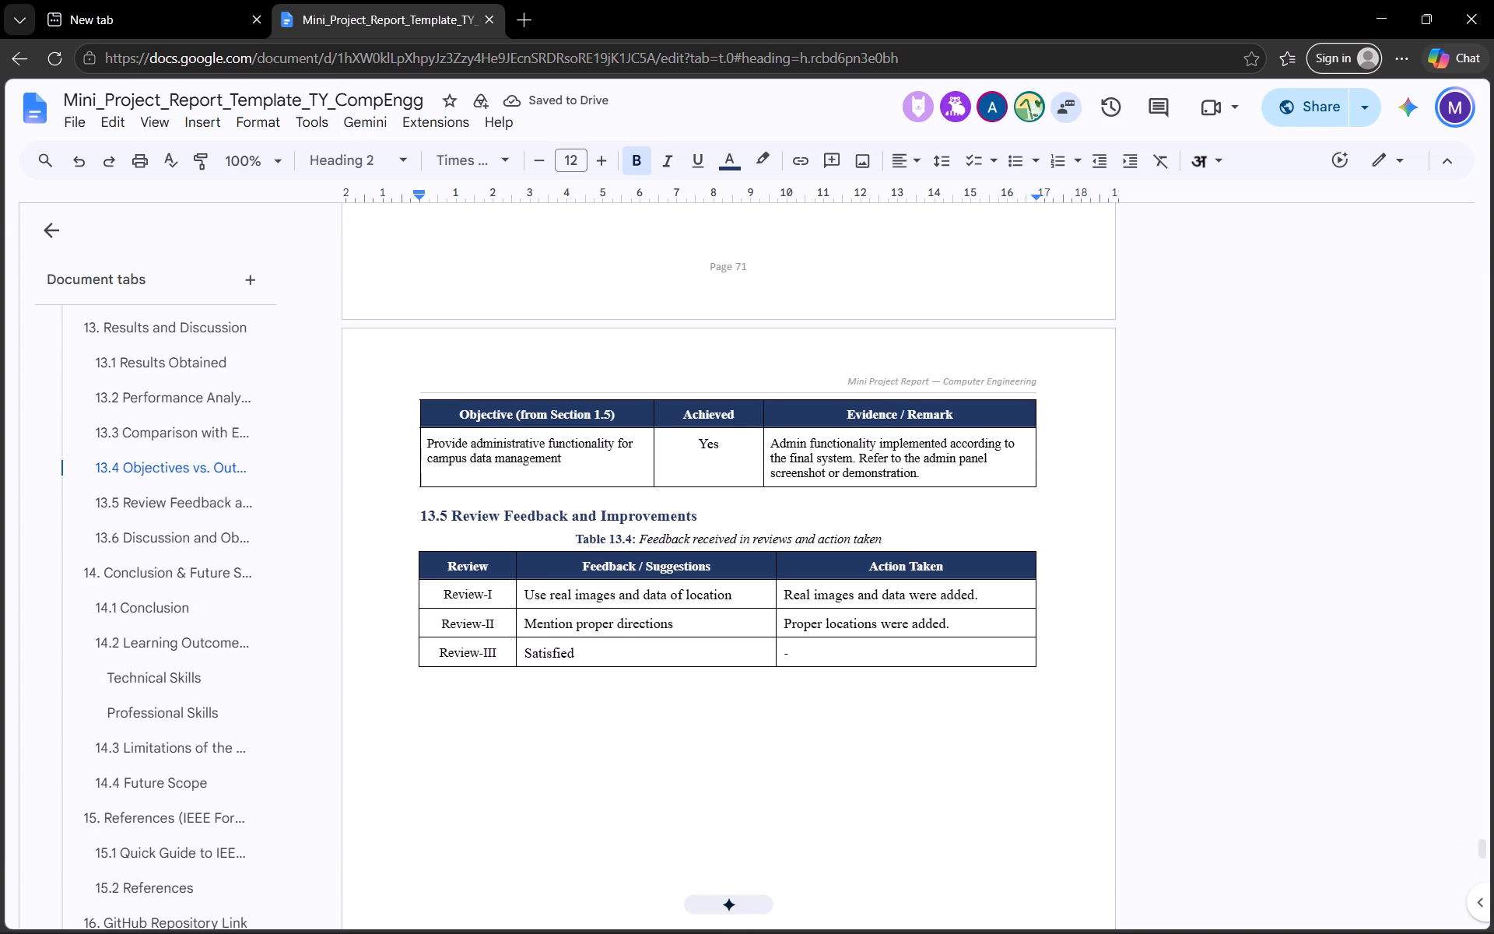
{"action": "scroll", "coordinate": [423, 682], "scroll_direction": "up", "scroll_amount": 8}
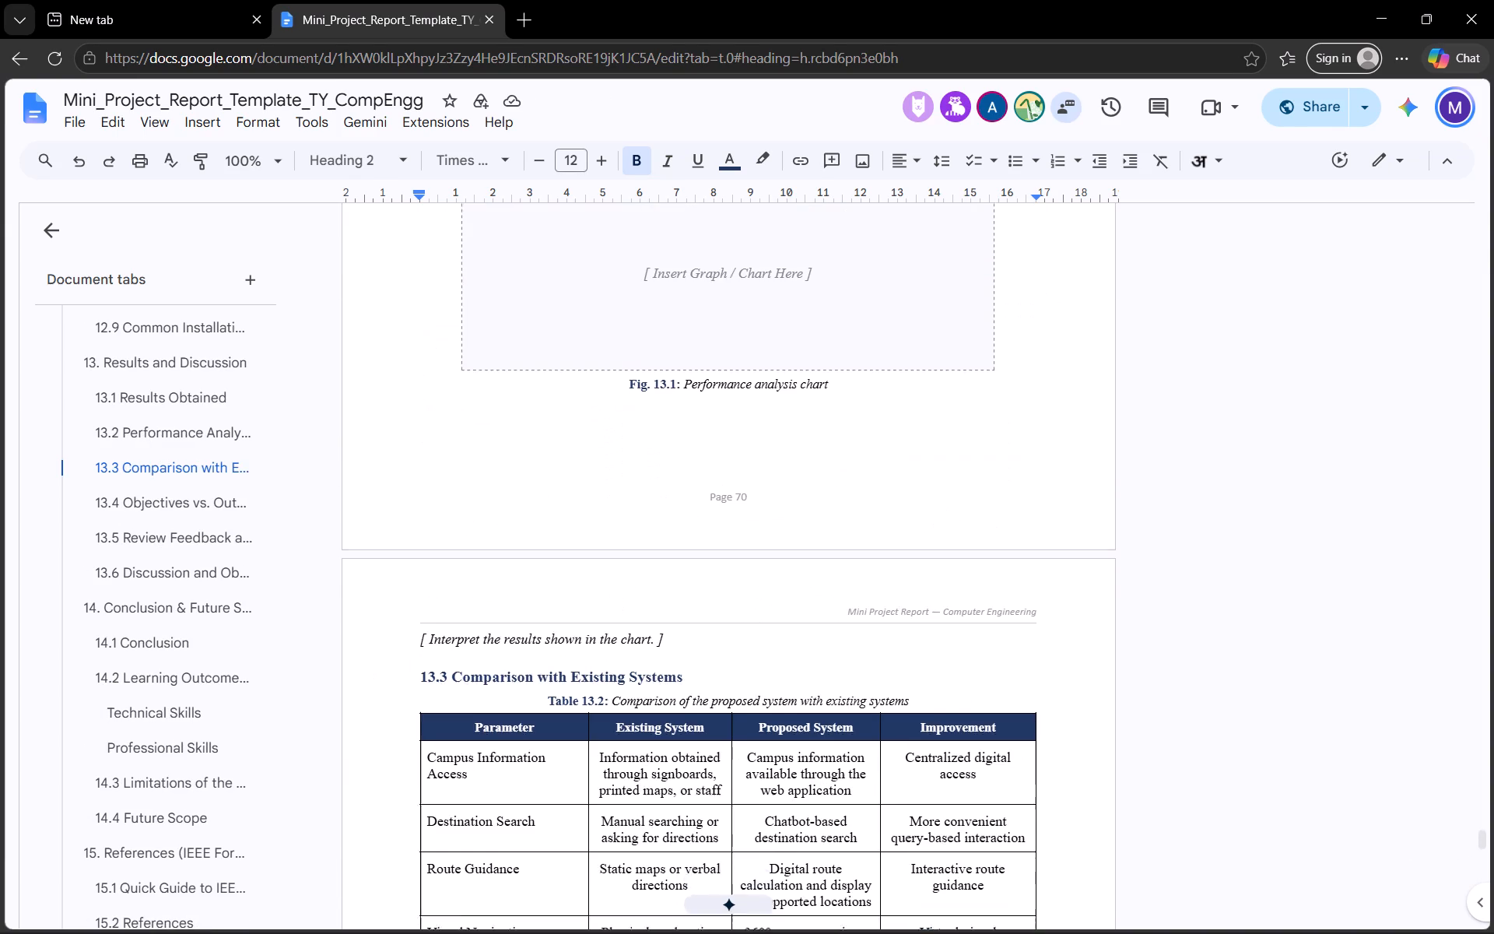
{"action": "scroll", "coordinate": [423, 682], "scroll_direction": "up", "scroll_amount": 3}
{"action": "scroll", "coordinate": [423, 682], "scroll_direction": "down", "scroll_amount": 1}
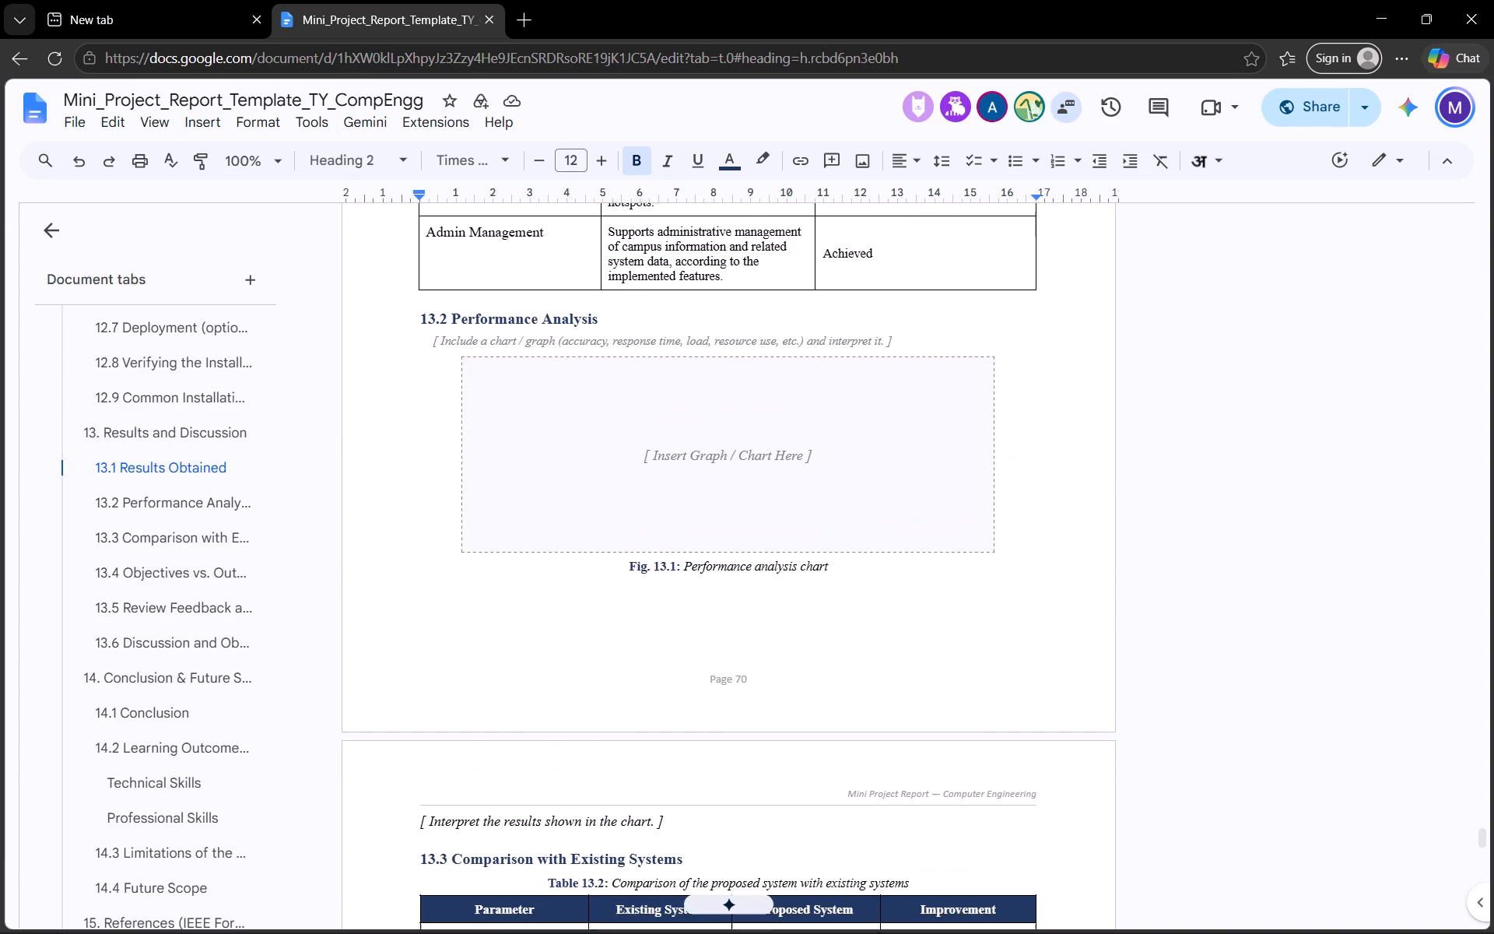
{"action": "scroll", "coordinate": [423, 682], "scroll_direction": "down", "scroll_amount": 1}
{"action": "scroll", "coordinate": [423, 682], "scroll_direction": "up", "scroll_amount": 6}
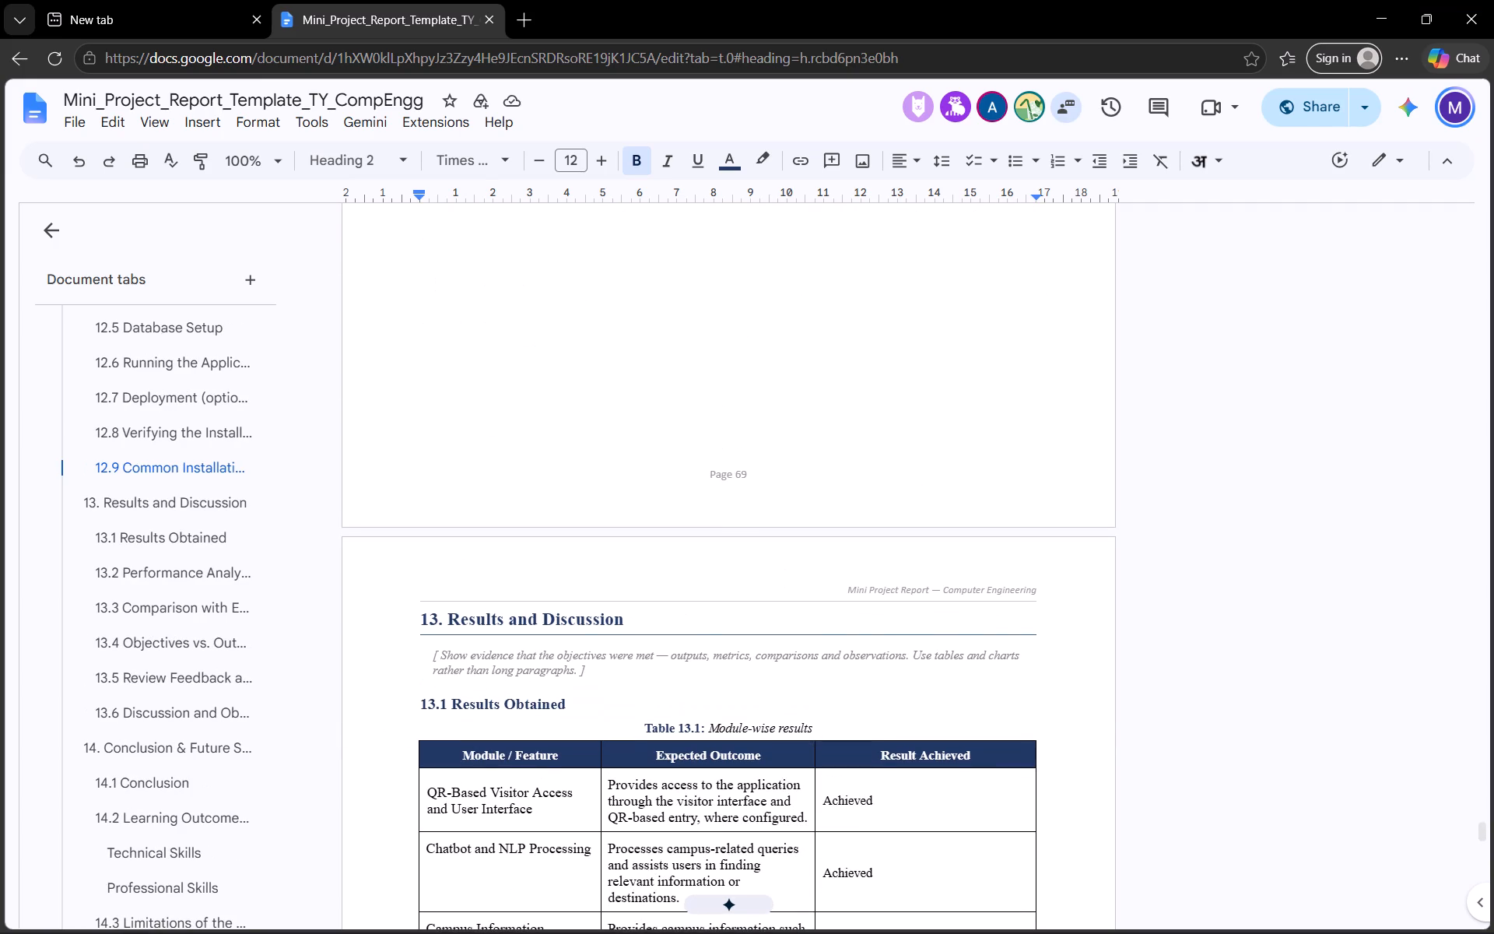
Look back through the chapter 12 Installation Guide and chapter 11 User Manual for remaining placeholder text.
{"action": "scroll", "coordinate": [427, 635], "scroll_direction": "up", "scroll_amount": 4}
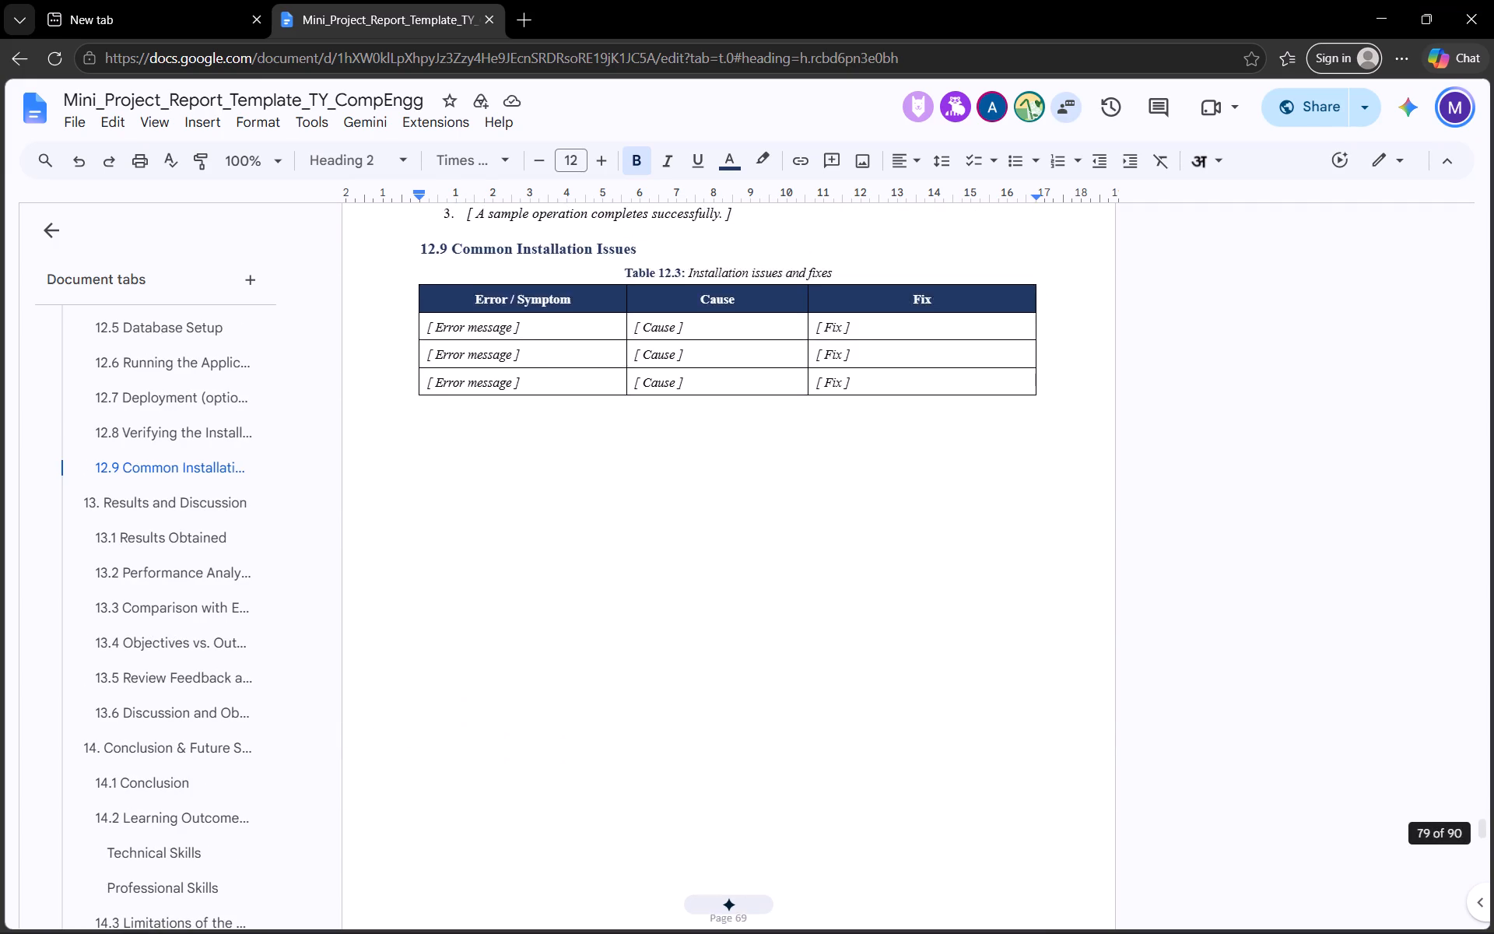
{"action": "scroll", "coordinate": [427, 635], "scroll_direction": "up", "scroll_amount": 2}
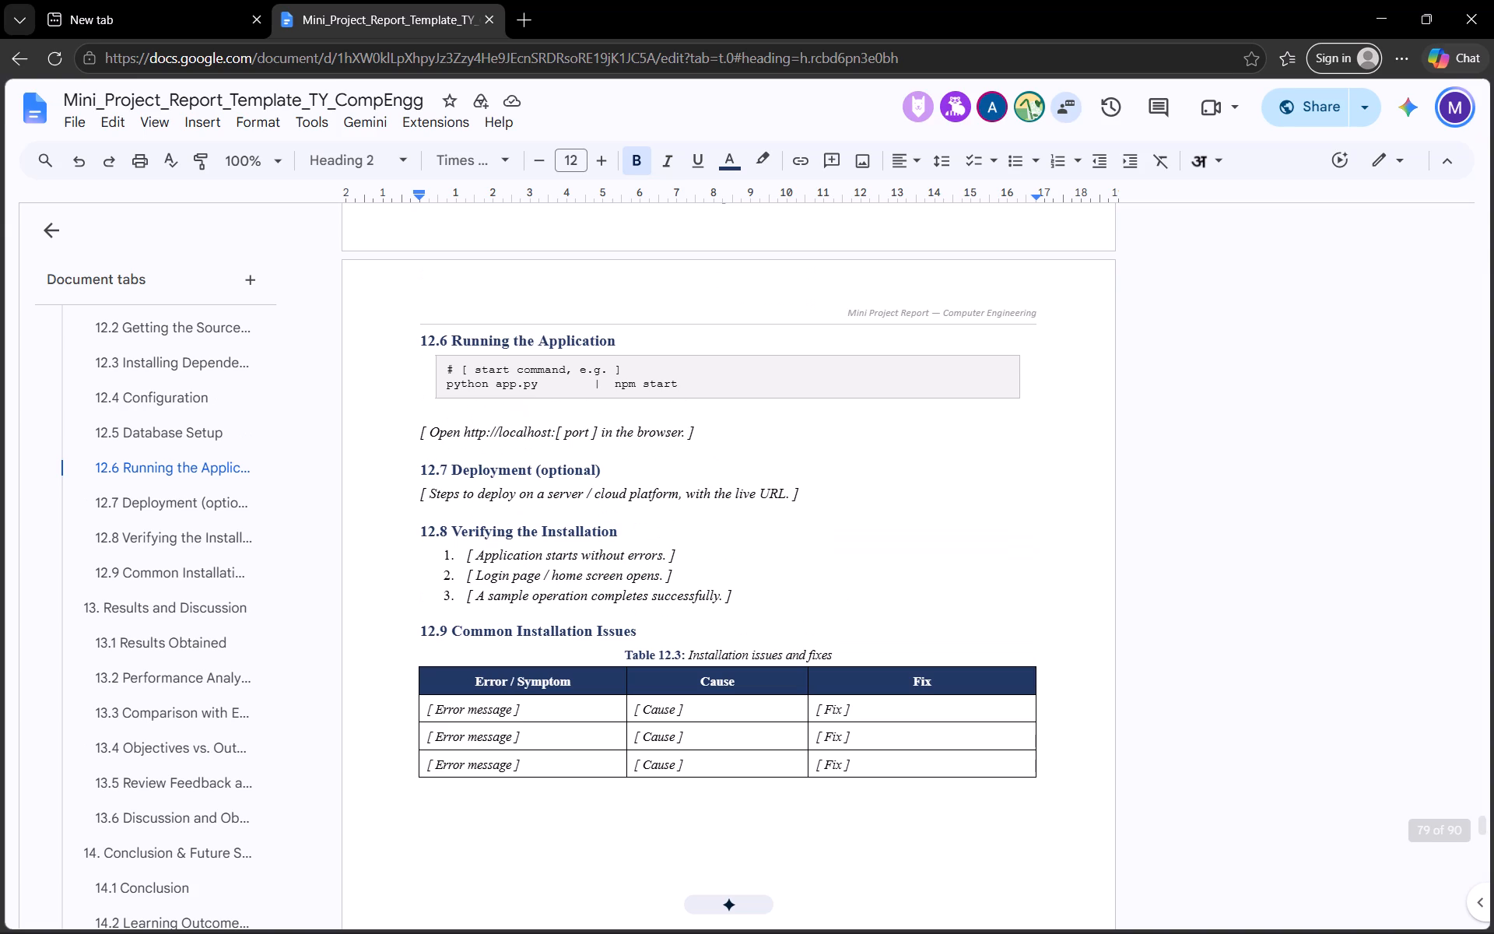
{"action": "scroll", "coordinate": [427, 635], "scroll_direction": "up", "scroll_amount": 9}
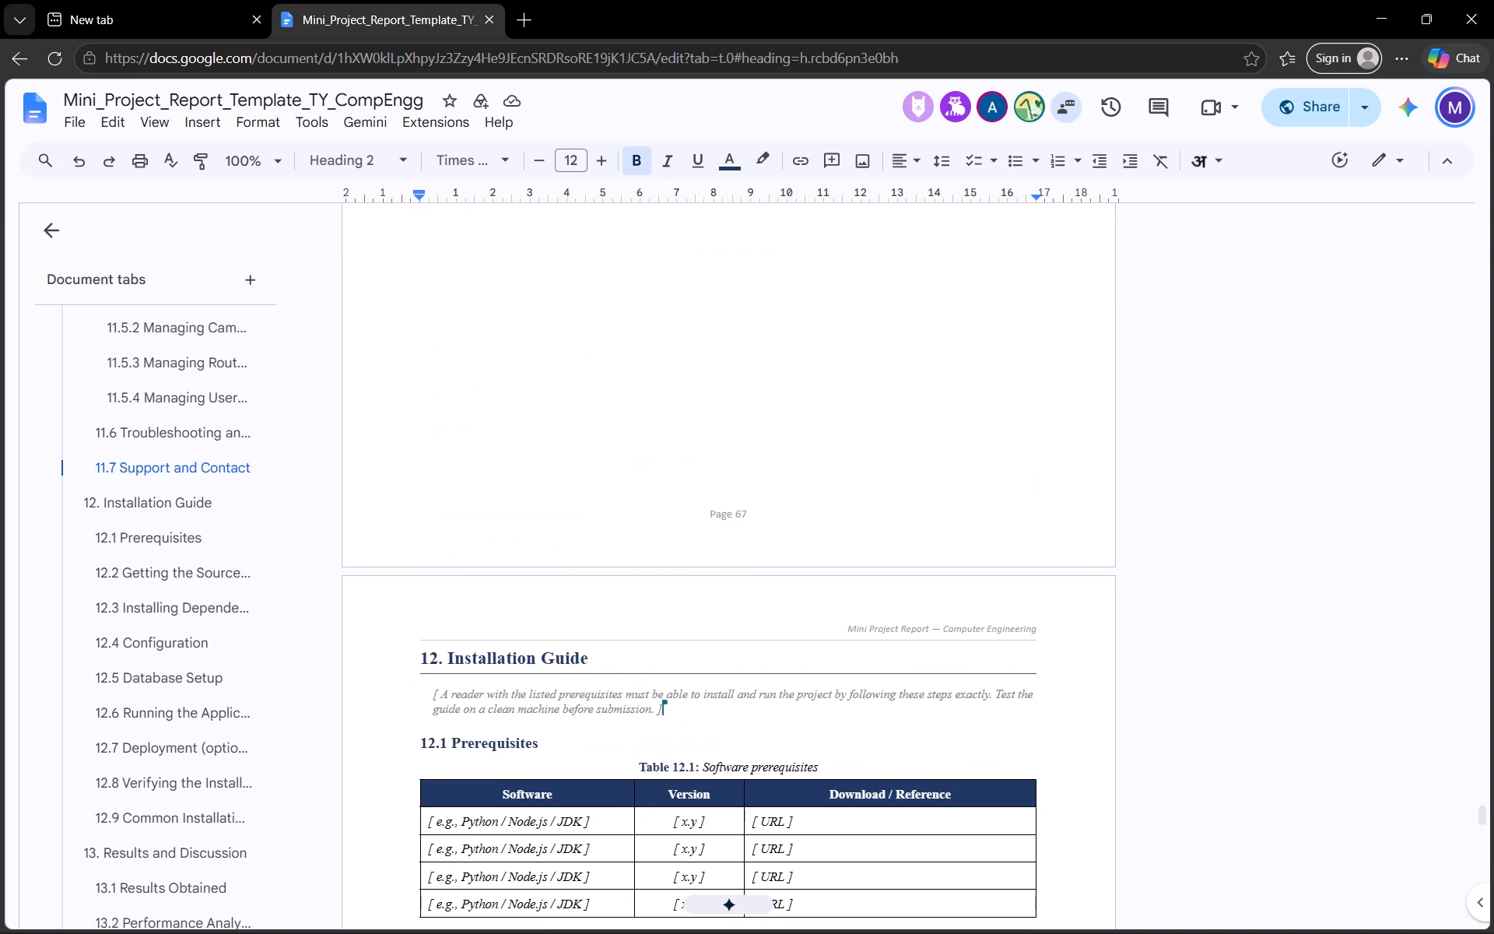
{"action": "scroll", "coordinate": [427, 635], "scroll_direction": "up", "scroll_amount": 10}
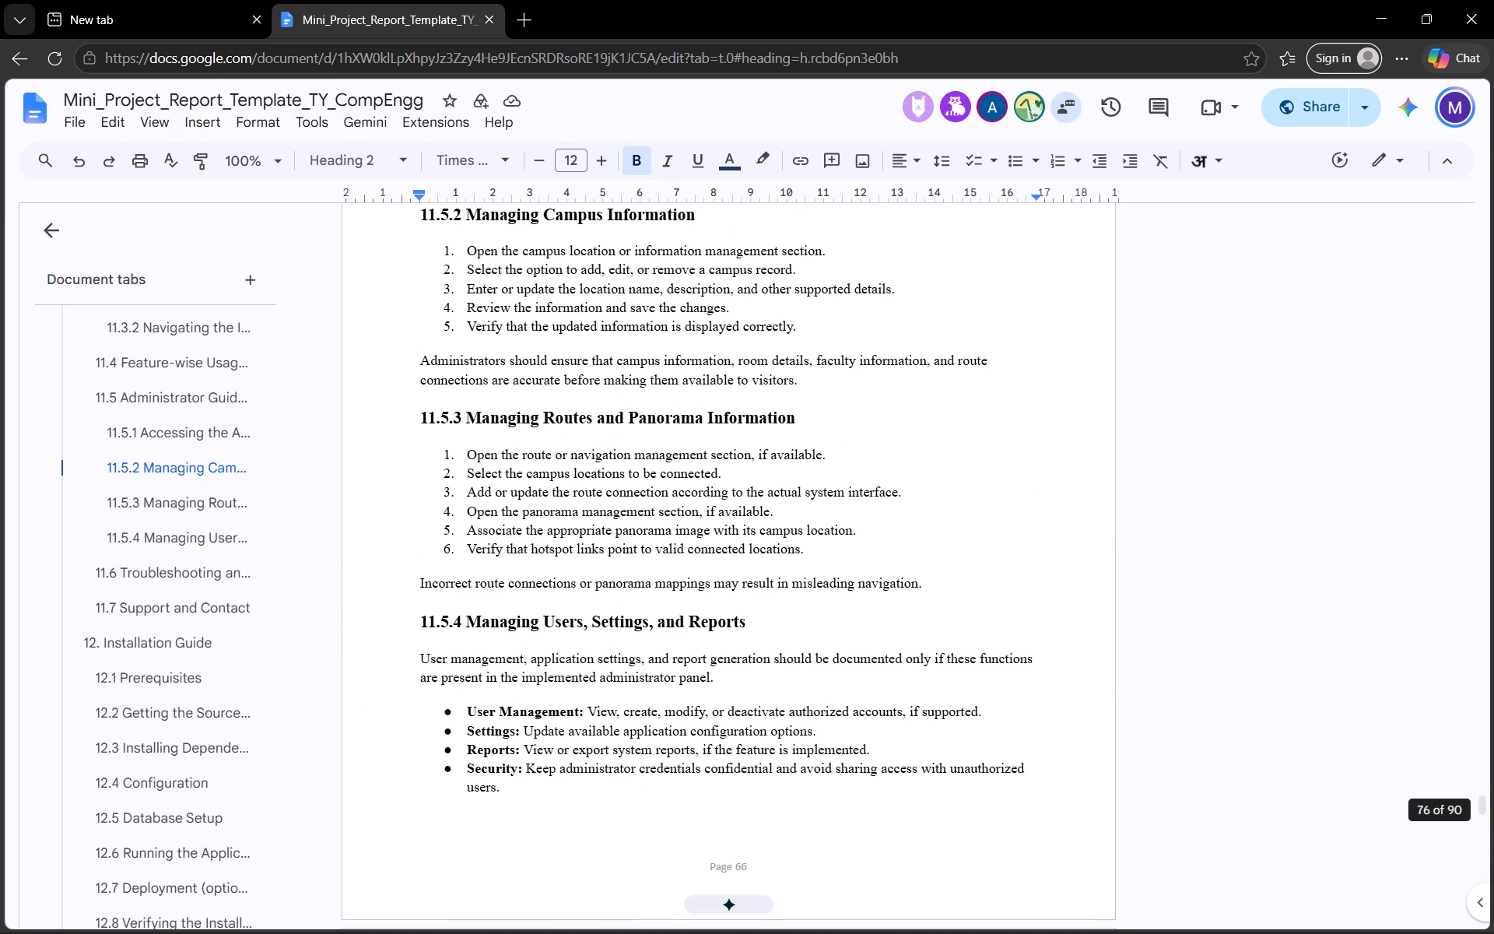
{"action": "scroll", "coordinate": [427, 635], "scroll_direction": "up", "scroll_amount": 11}
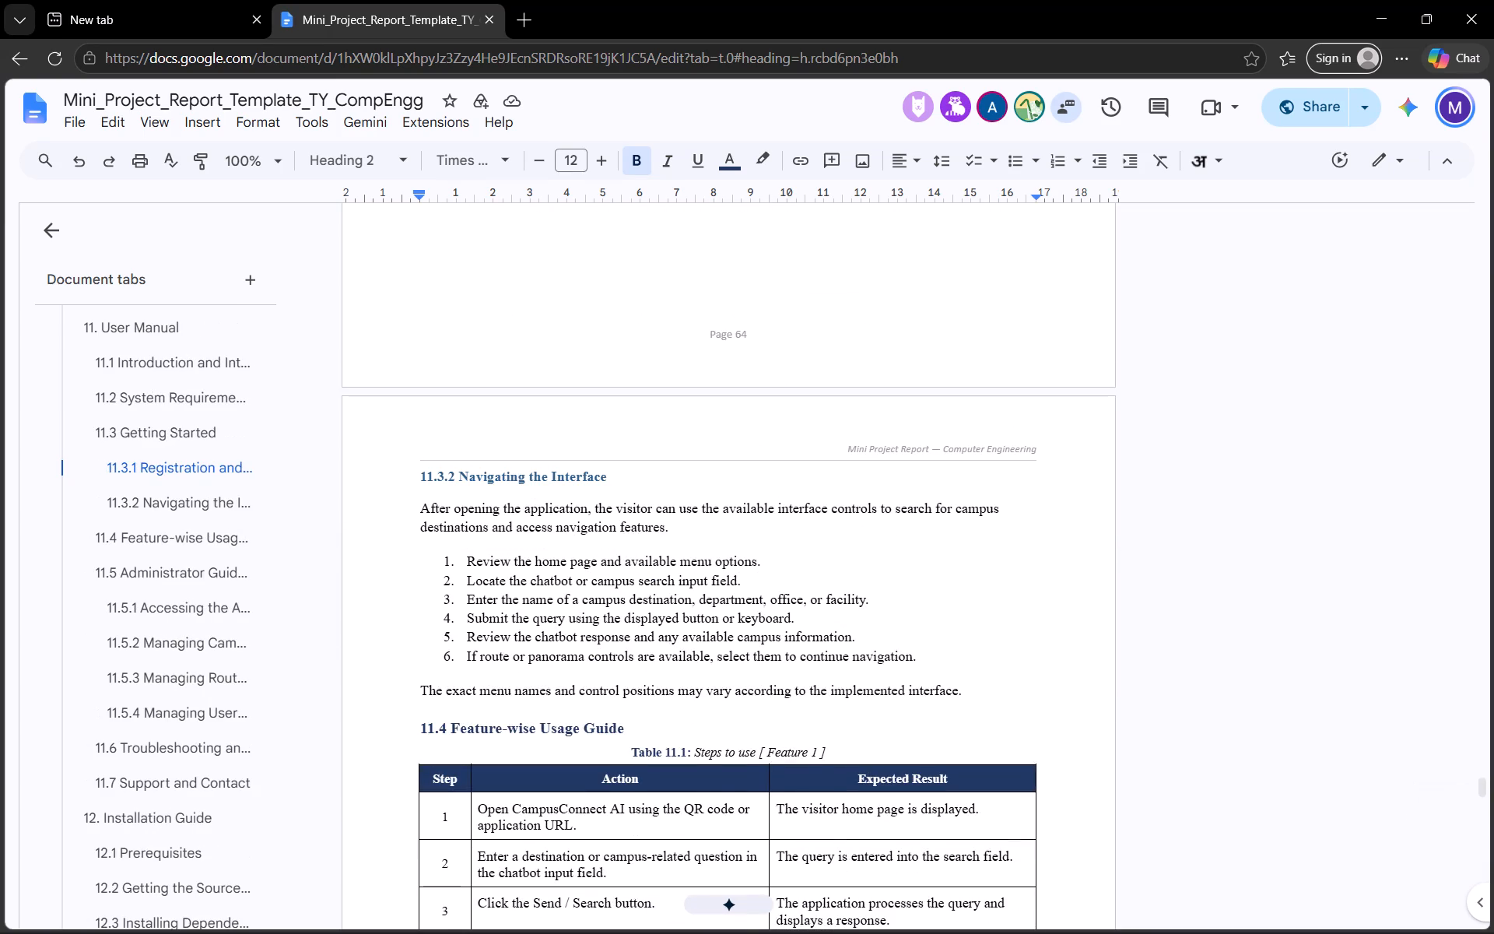
Review the screenshots and descriptions in chapter 10 and the testing tables in chapter 9 for remaining placeholders.
{"action": "scroll", "coordinate": [427, 635], "scroll_direction": "up", "scroll_amount": 9}
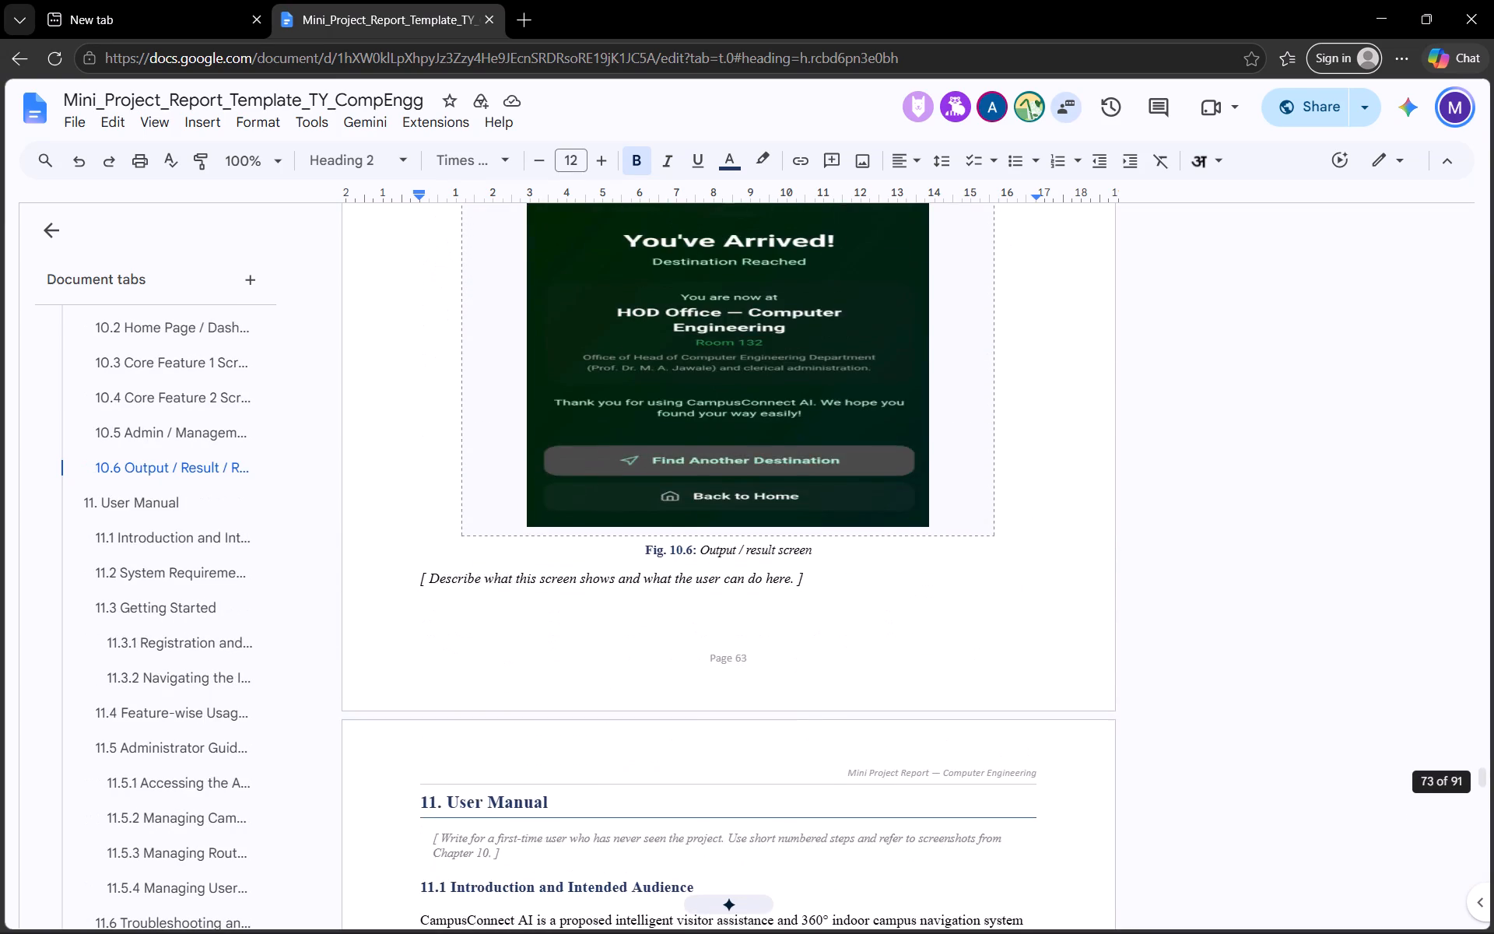
{"action": "scroll", "coordinate": [427, 635], "scroll_direction": "up", "scroll_amount": 9}
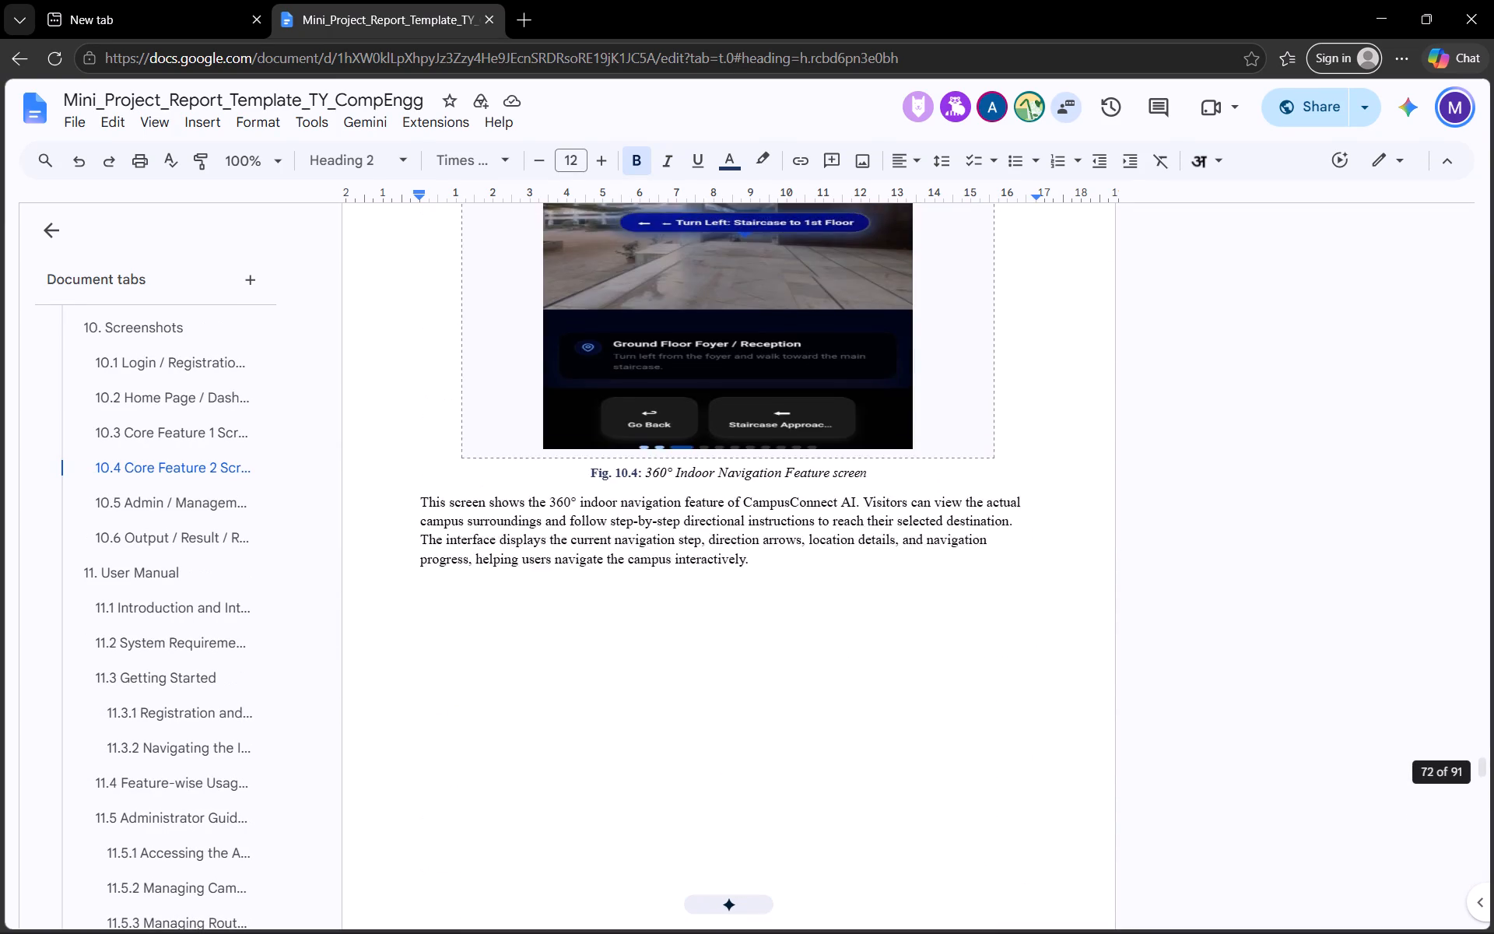
{"action": "scroll", "coordinate": [427, 635], "scroll_direction": "up", "scroll_amount": 14}
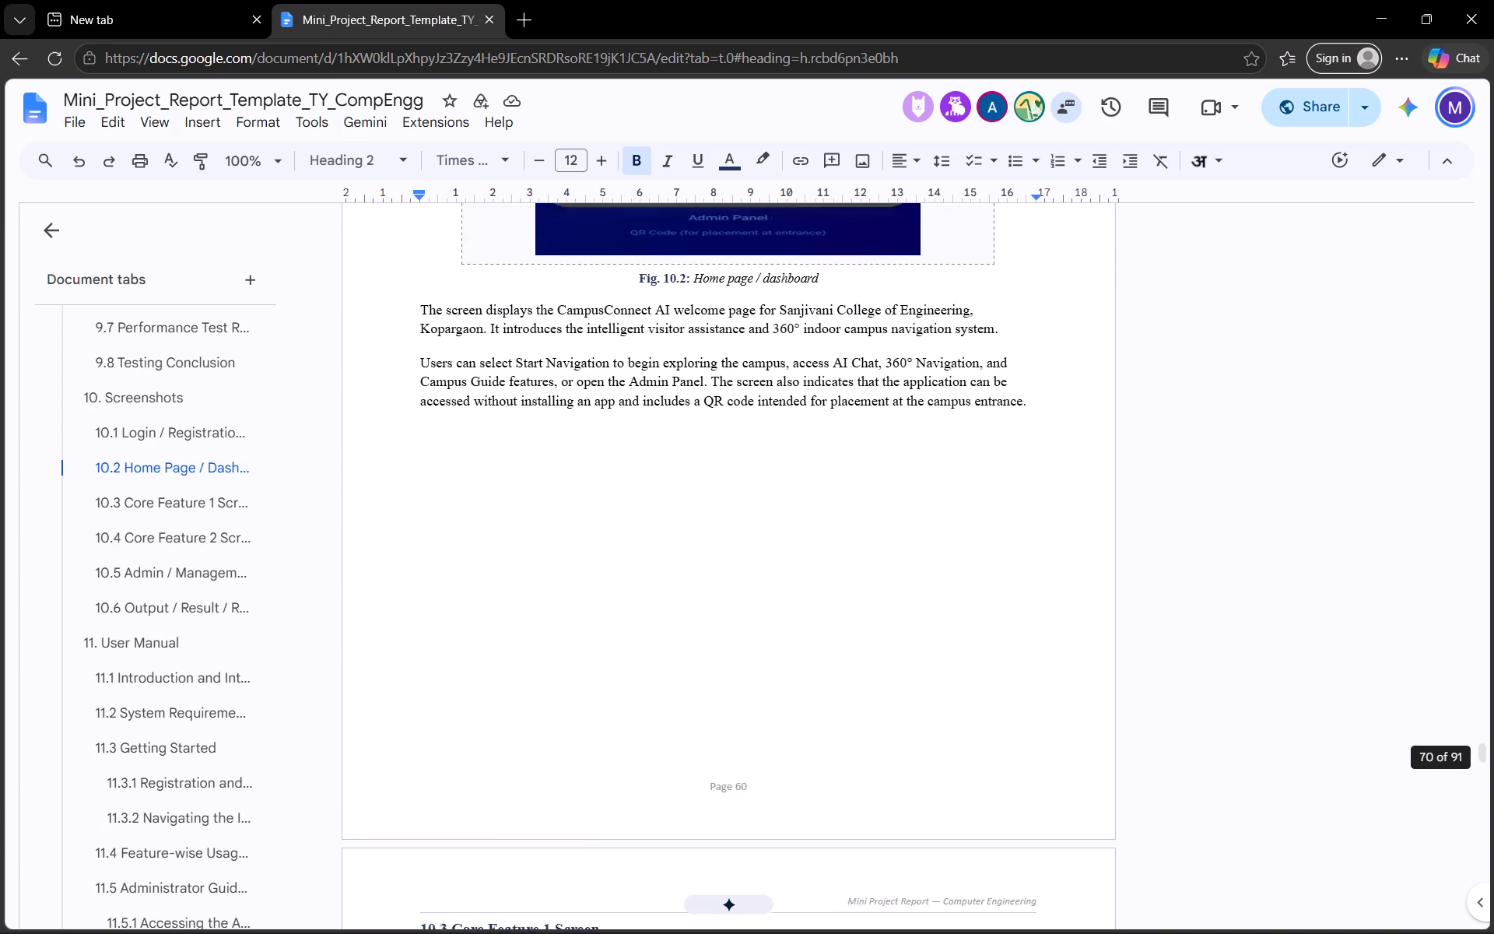
{"action": "scroll", "coordinate": [427, 635], "scroll_direction": "up", "scroll_amount": 13}
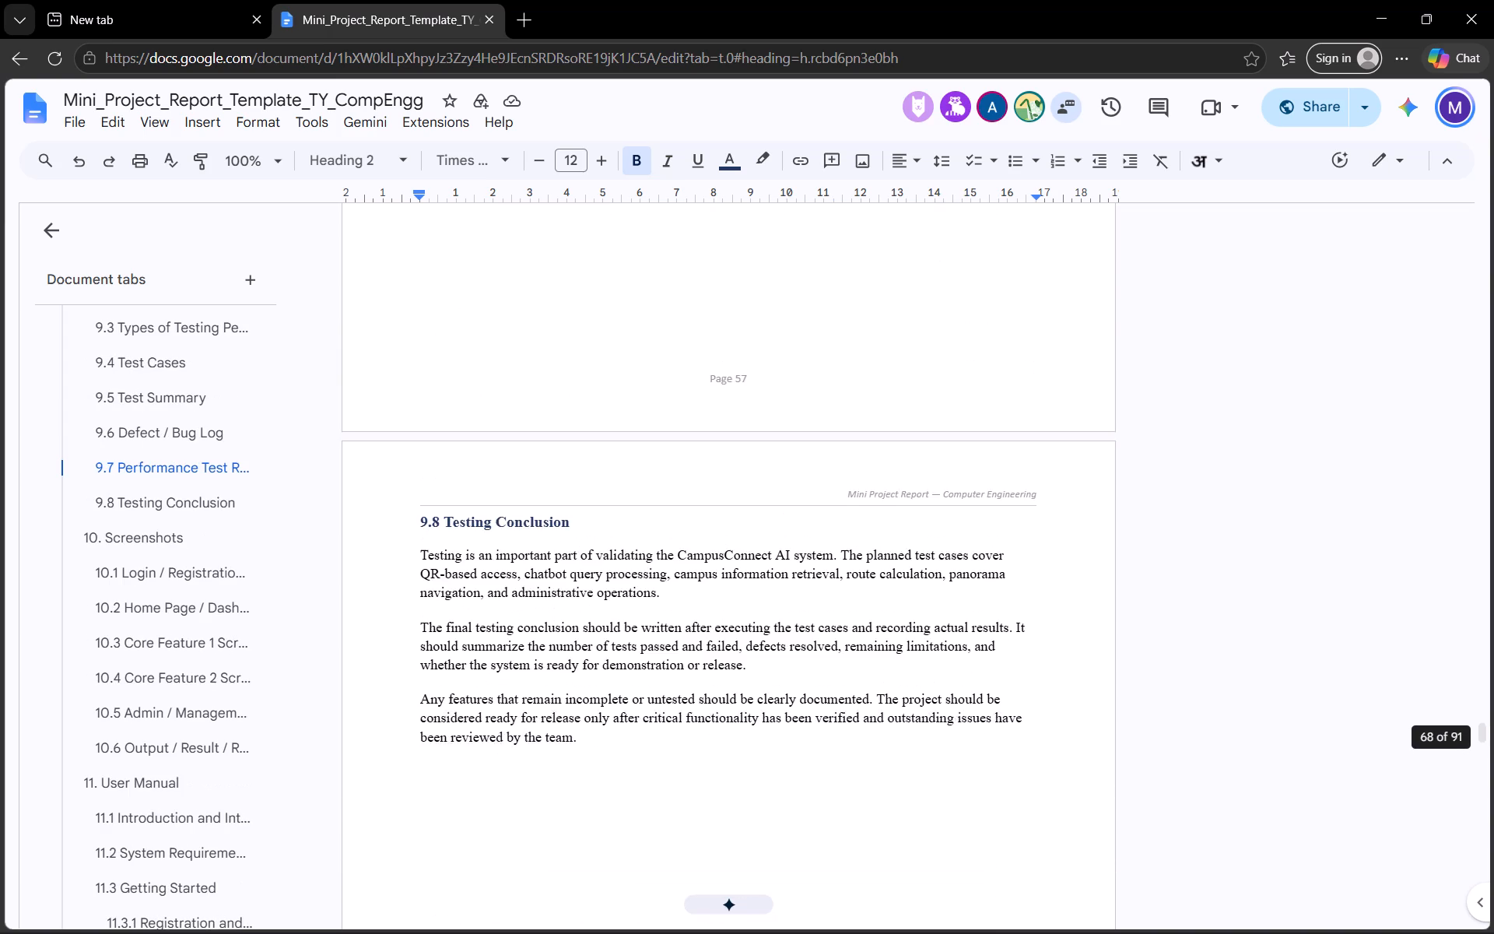
{"action": "scroll", "coordinate": [427, 635], "scroll_direction": "up", "scroll_amount": 9}
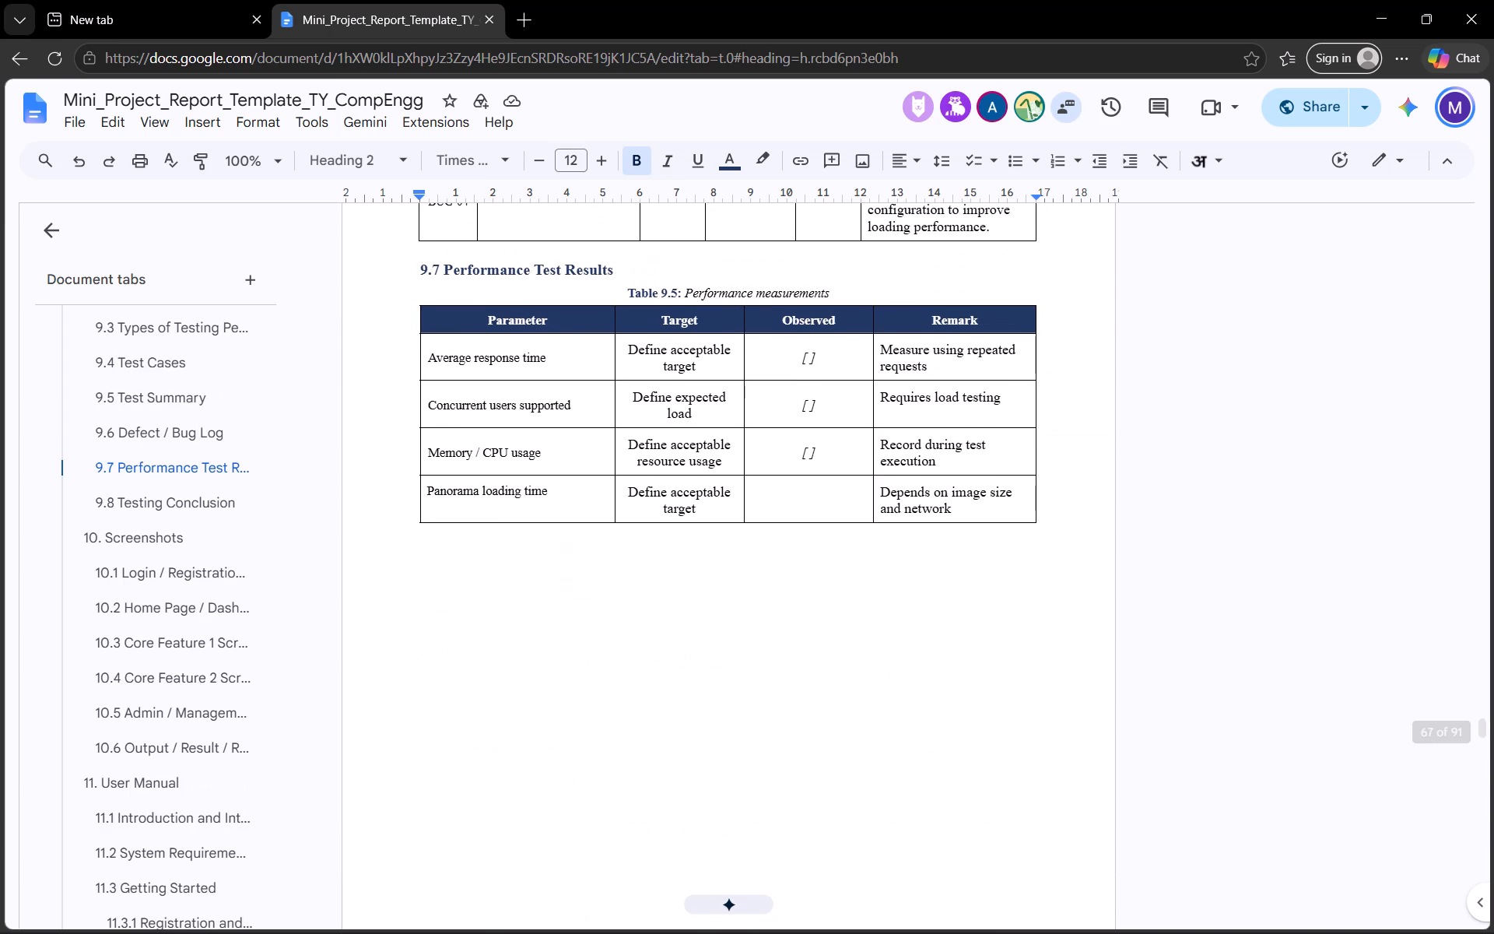
{"action": "scroll", "coordinate": [427, 635], "scroll_direction": "up", "scroll_amount": 4}
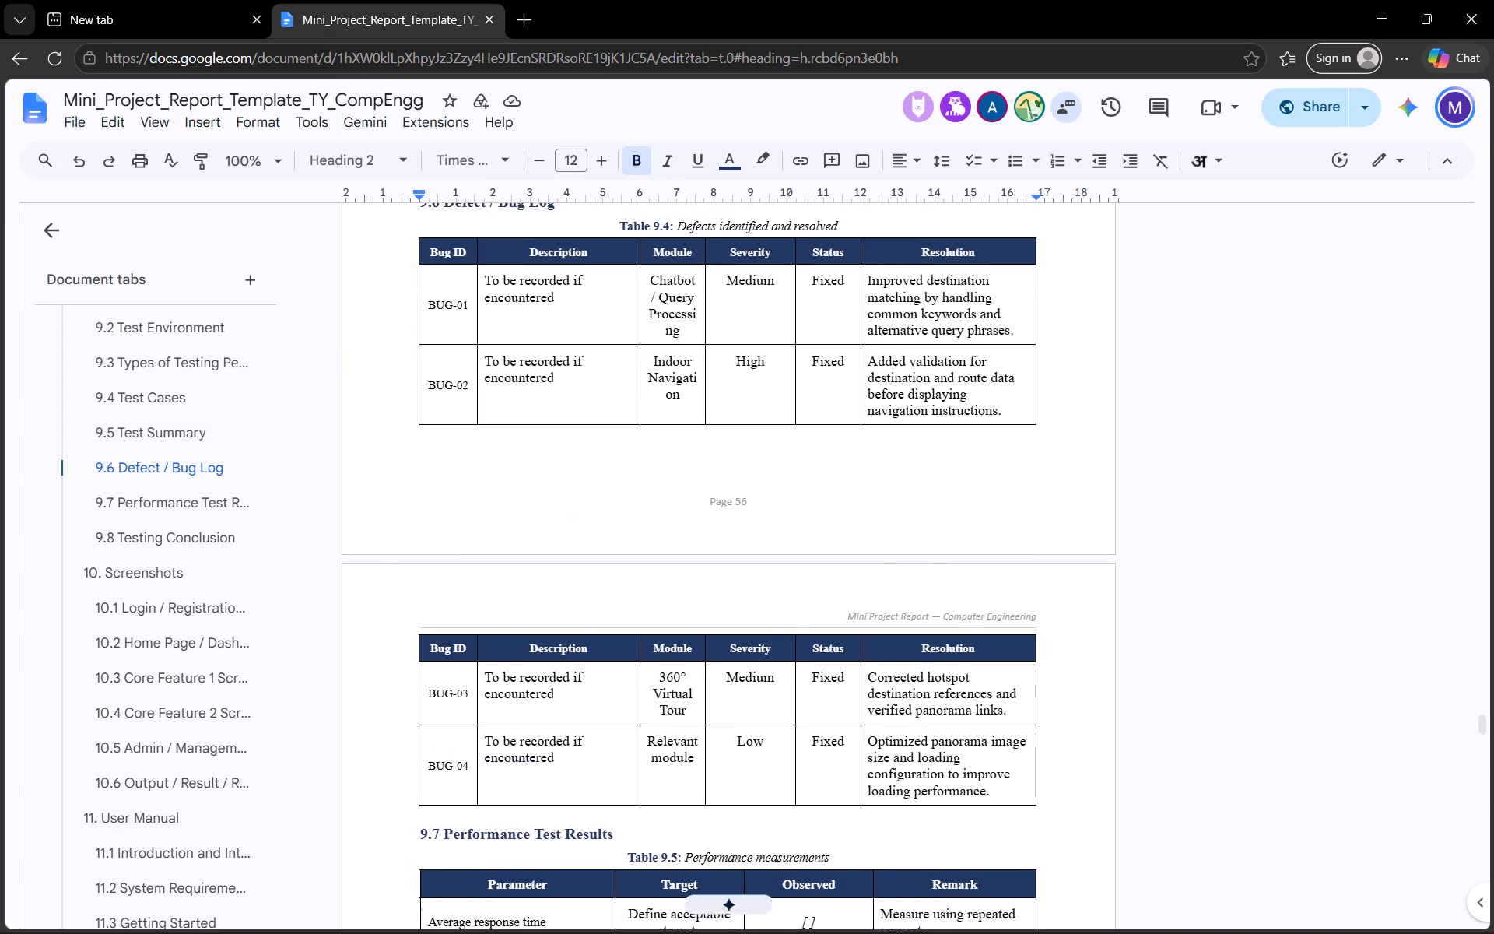
{"action": "scroll", "coordinate": [427, 635], "scroll_direction": "up", "scroll_amount": 17}
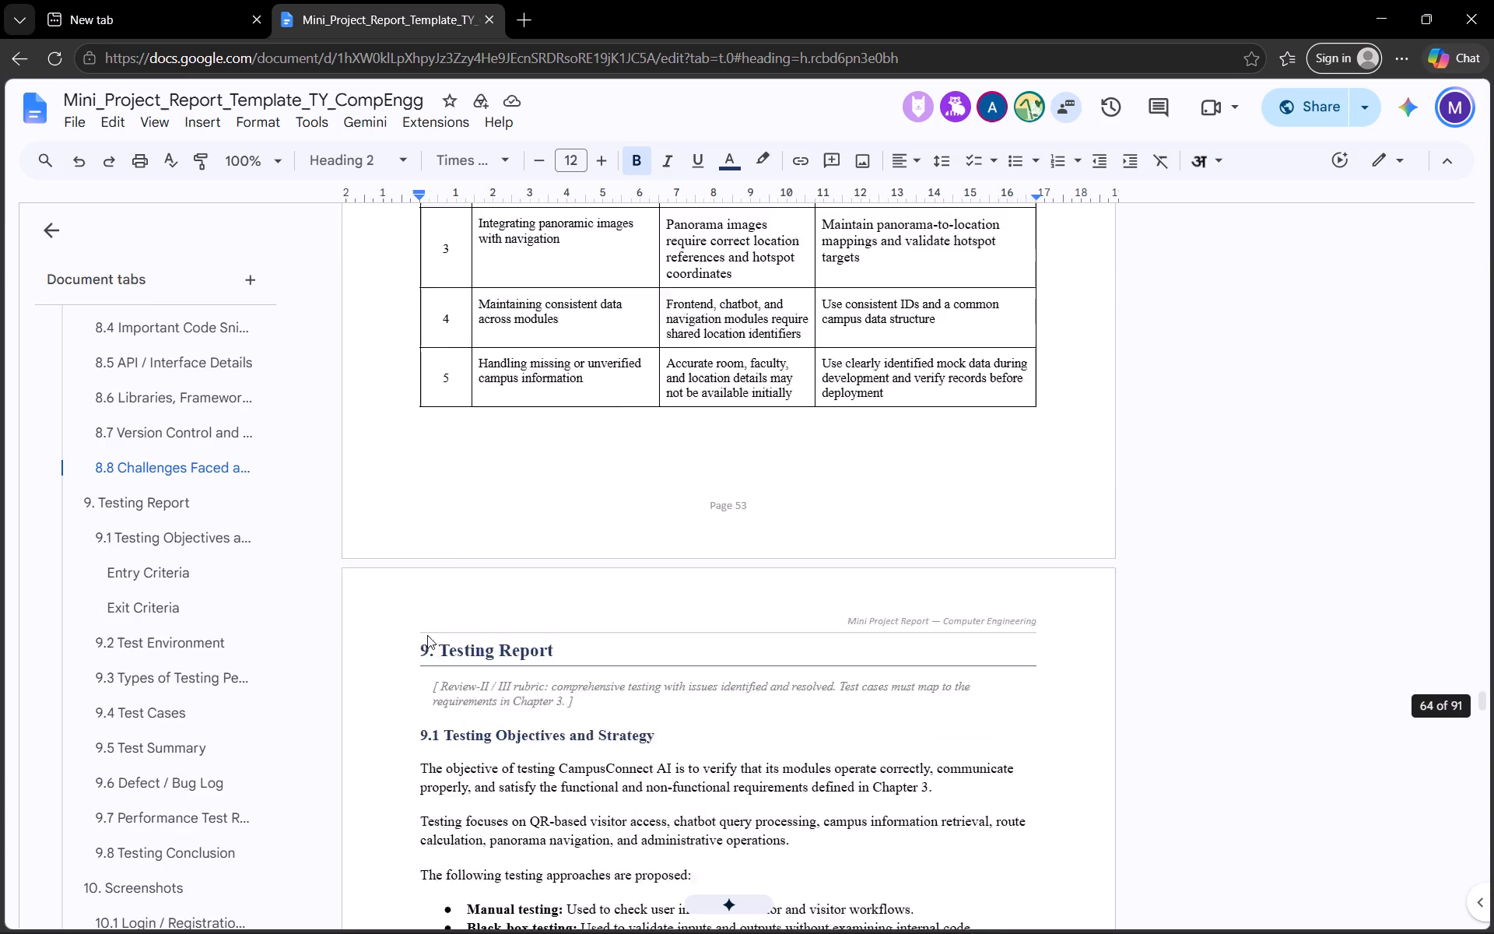
Review the chapter 8 implementation tables and code snippets, and the chapter 17 hackathon section, for remaining placeholders.
{"action": "scroll", "coordinate": [427, 635], "scroll_direction": "up", "scroll_amount": 3}
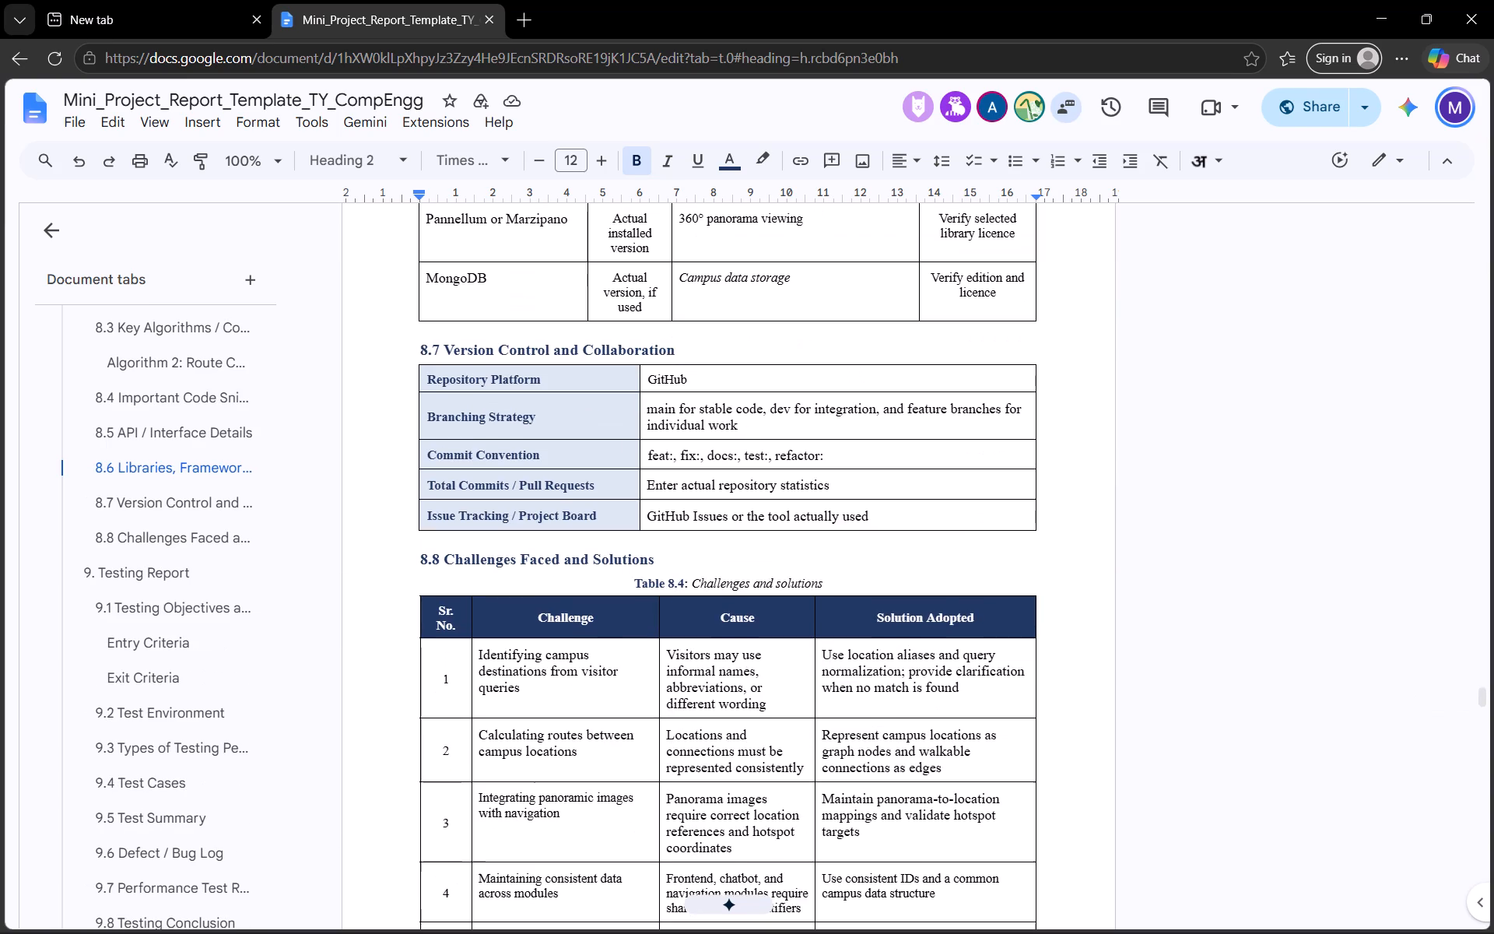
{"action": "scroll", "coordinate": [427, 635], "scroll_direction": "up", "scroll_amount": 9}
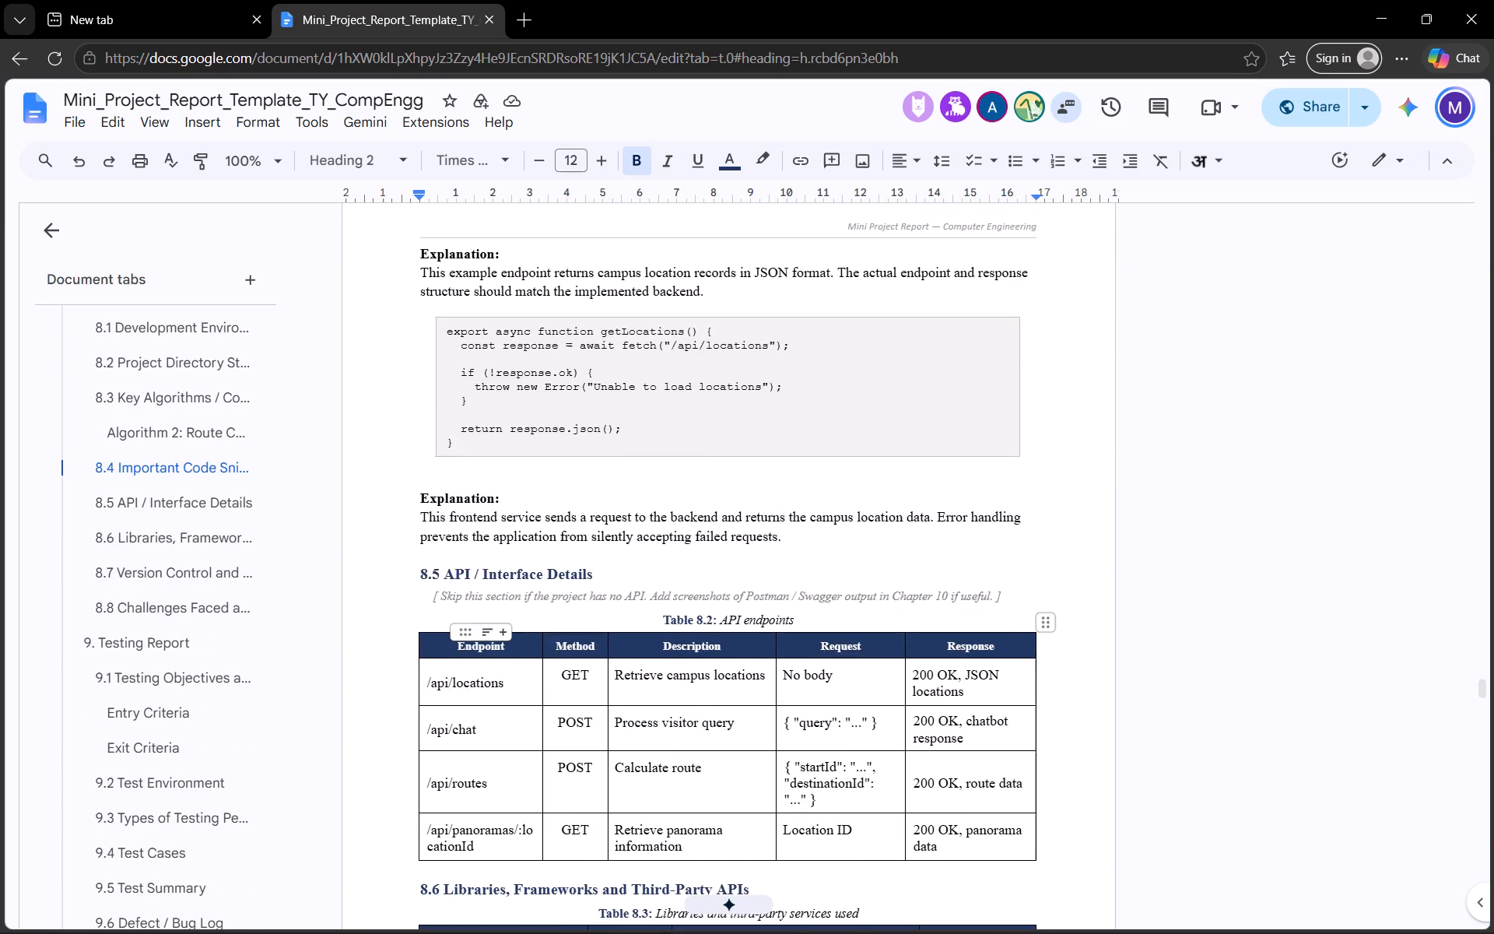
{"action": "scroll", "coordinate": [427, 635], "scroll_direction": "up", "scroll_amount": 4}
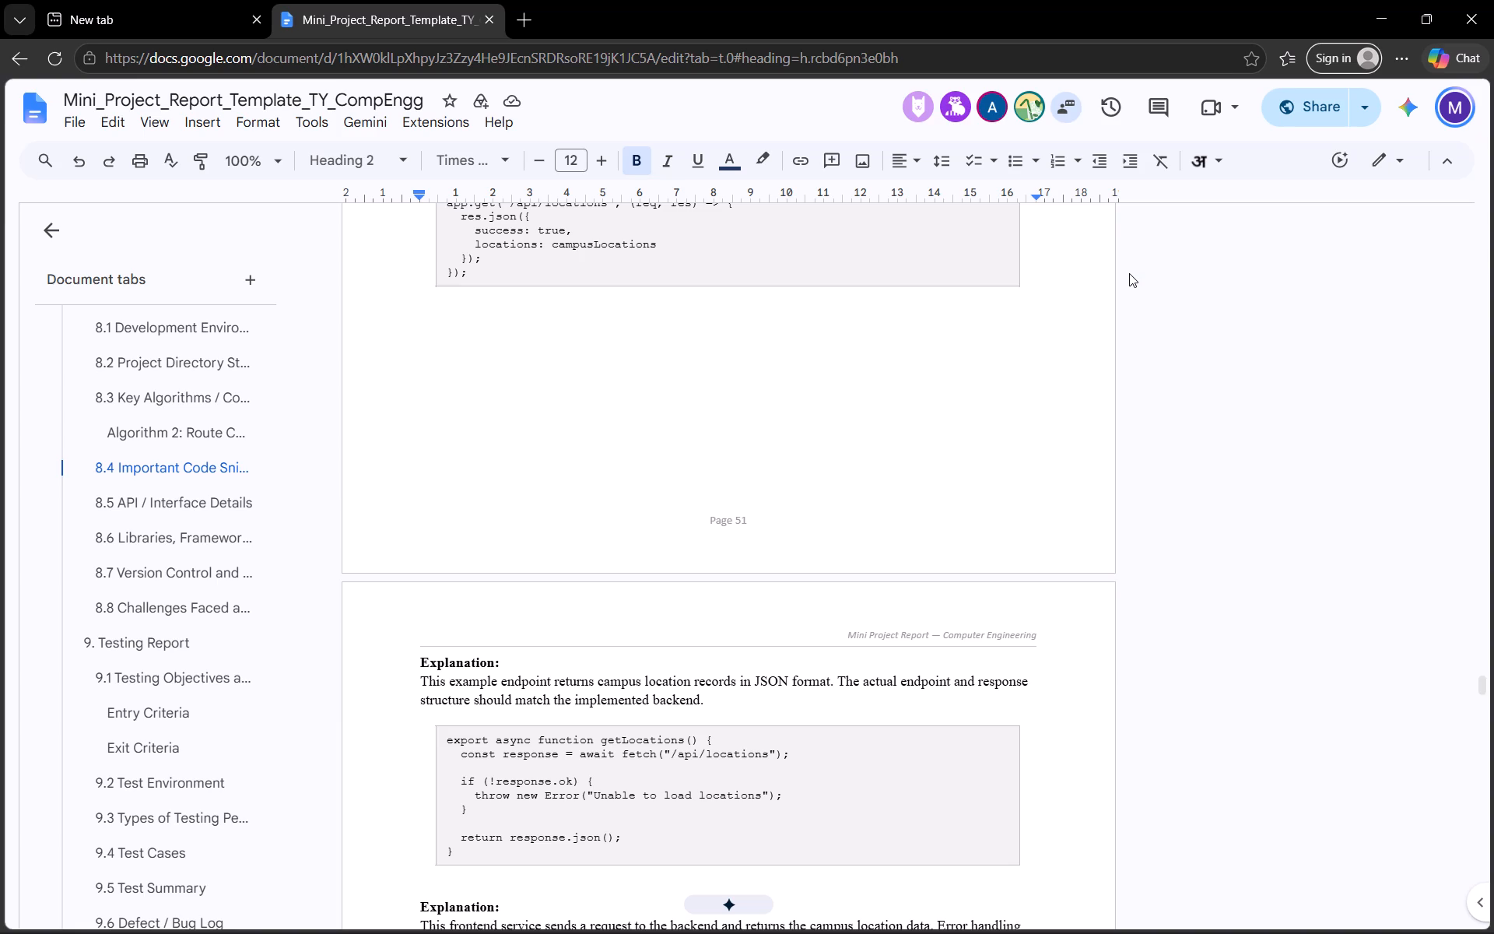
{"action": "scroll", "coordinate": [1129, 273], "scroll_direction": "down", "scroll_amount": 20}
{"action": "scroll", "coordinate": [1129, 273], "scroll_direction": "down", "scroll_amount": 7}
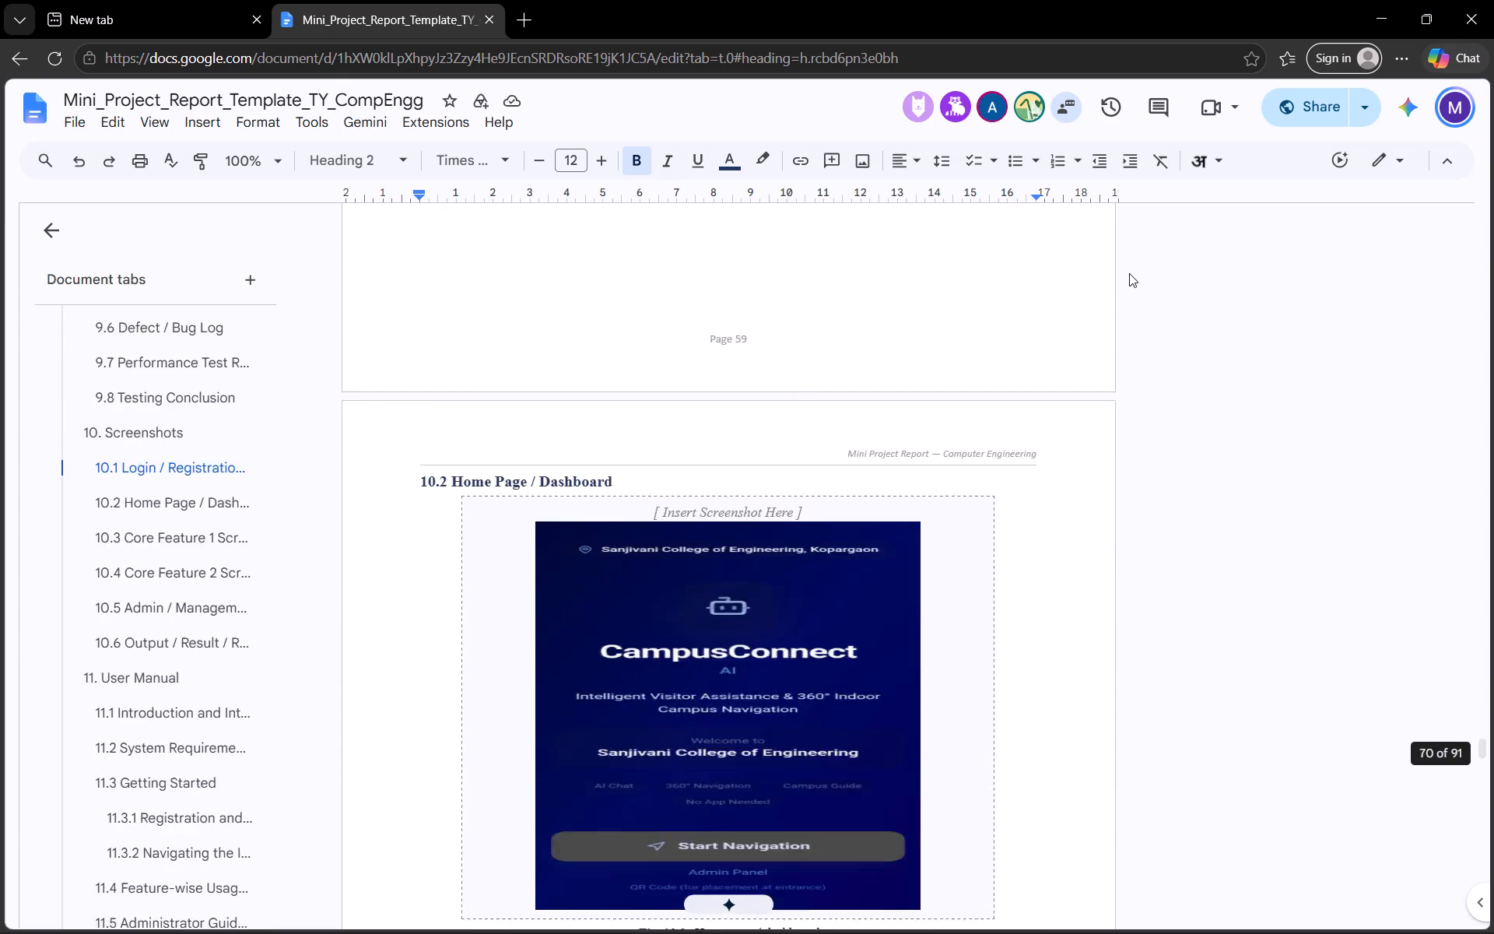
{"action": "scroll", "coordinate": [1129, 273], "scroll_direction": "down", "scroll_amount": 11}
{"action": "scroll", "coordinate": [1129, 273], "scroll_direction": "down", "scroll_amount": 20}
{"action": "scroll", "coordinate": [1129, 273], "scroll_direction": "down", "scroll_amount": 8}
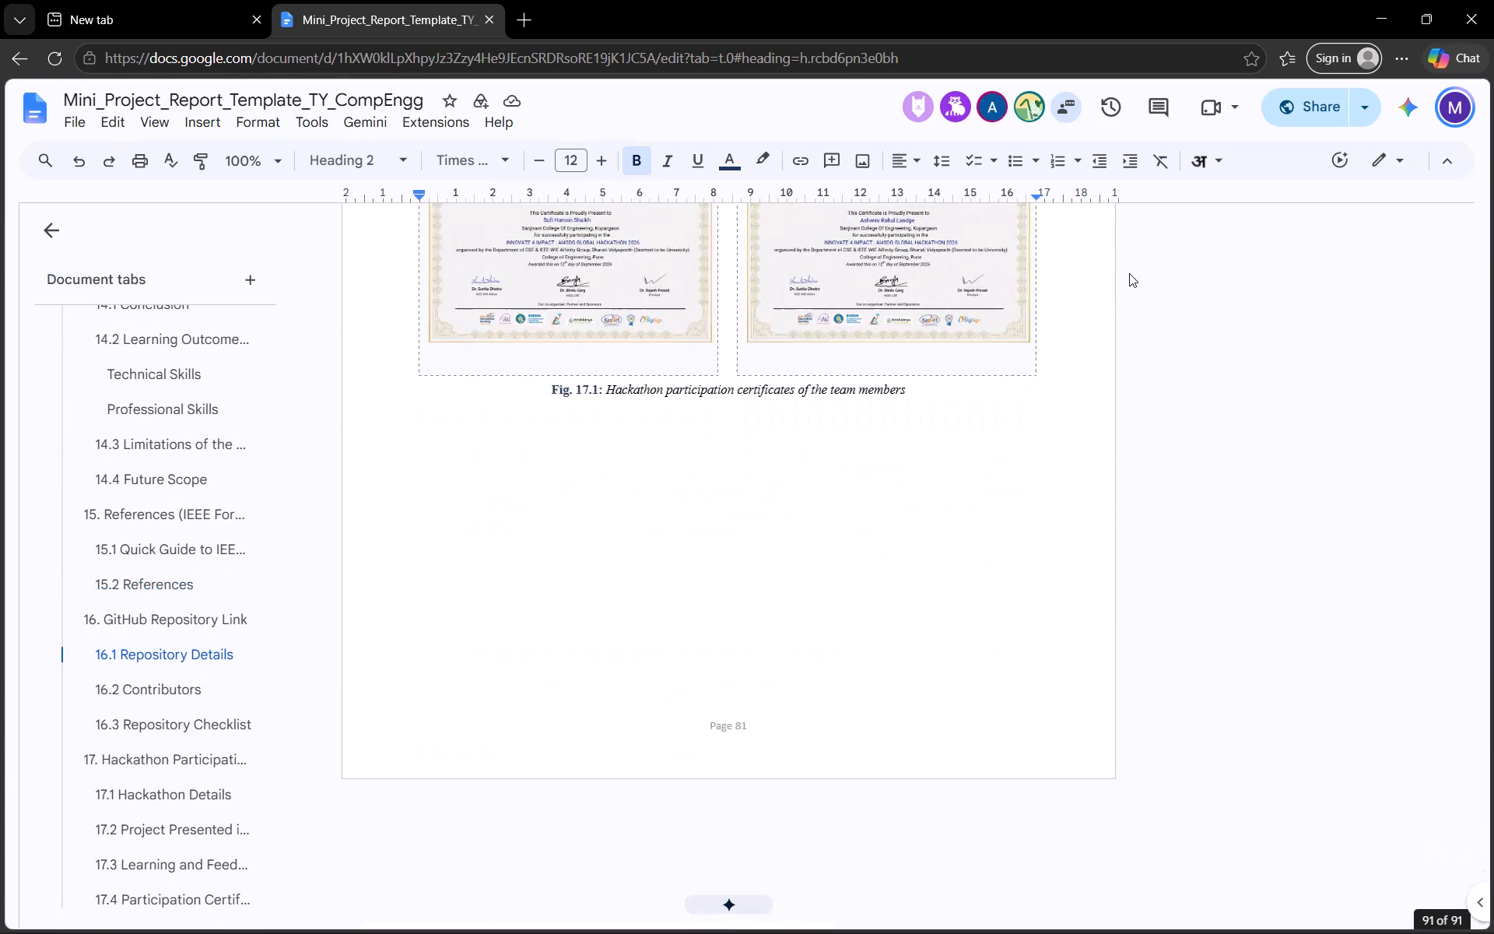
{"action": "scroll", "coordinate": [1129, 273], "scroll_direction": "down", "scroll_amount": 11}
{"action": "scroll", "coordinate": [1129, 273], "scroll_direction": "up", "scroll_amount": 9}
{"action": "scroll", "coordinate": [1129, 273], "scroll_direction": "down", "scroll_amount": 1}
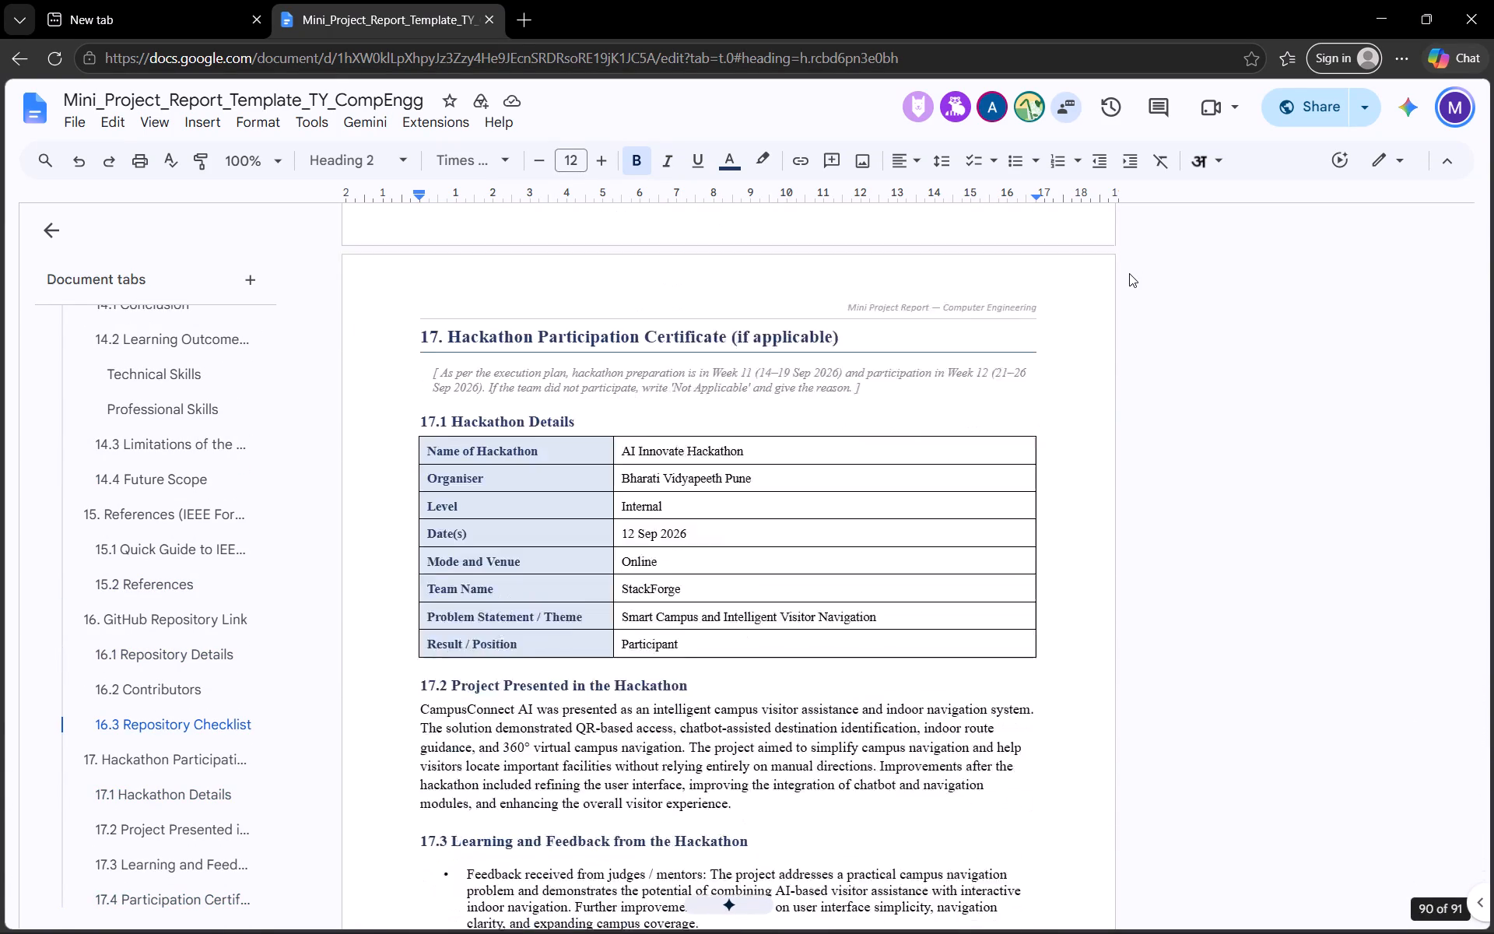
{"action": "scroll", "coordinate": [1129, 273], "scroll_direction": "down", "scroll_amount": 1}
Delete the 16.3 Repository Checklist heading with all its bracketed bullet items, including the leftover empty bullet below the contributors table.
{"action": "scroll", "coordinate": [1129, 273], "scroll_direction": "up", "scroll_amount": 7}
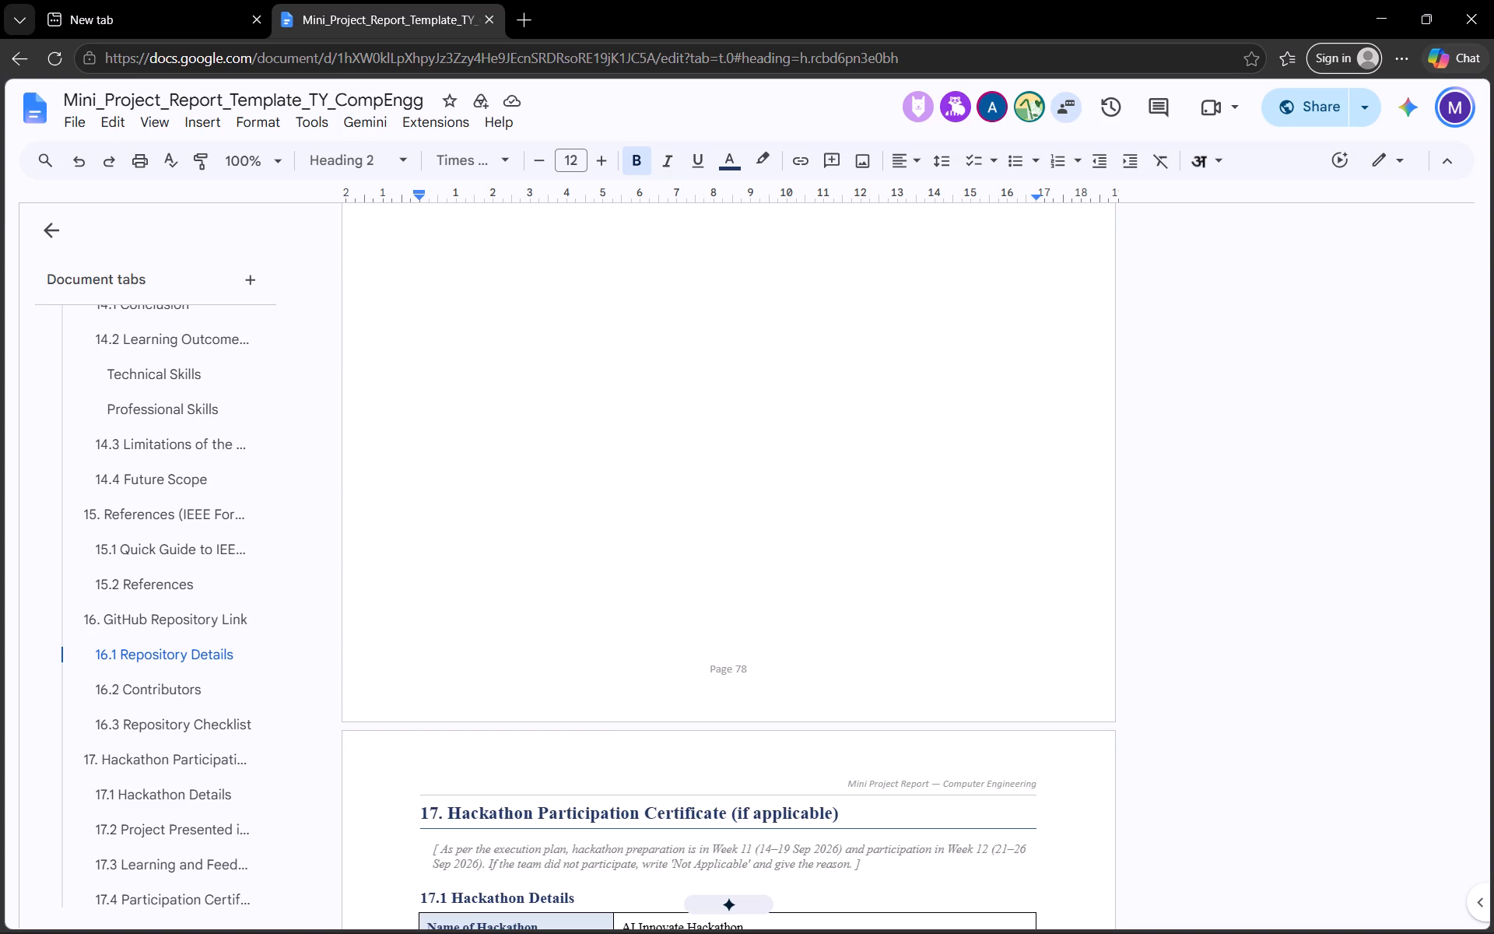
{"action": "scroll", "coordinate": [573, 808], "scroll_direction": "up", "scroll_amount": 7}
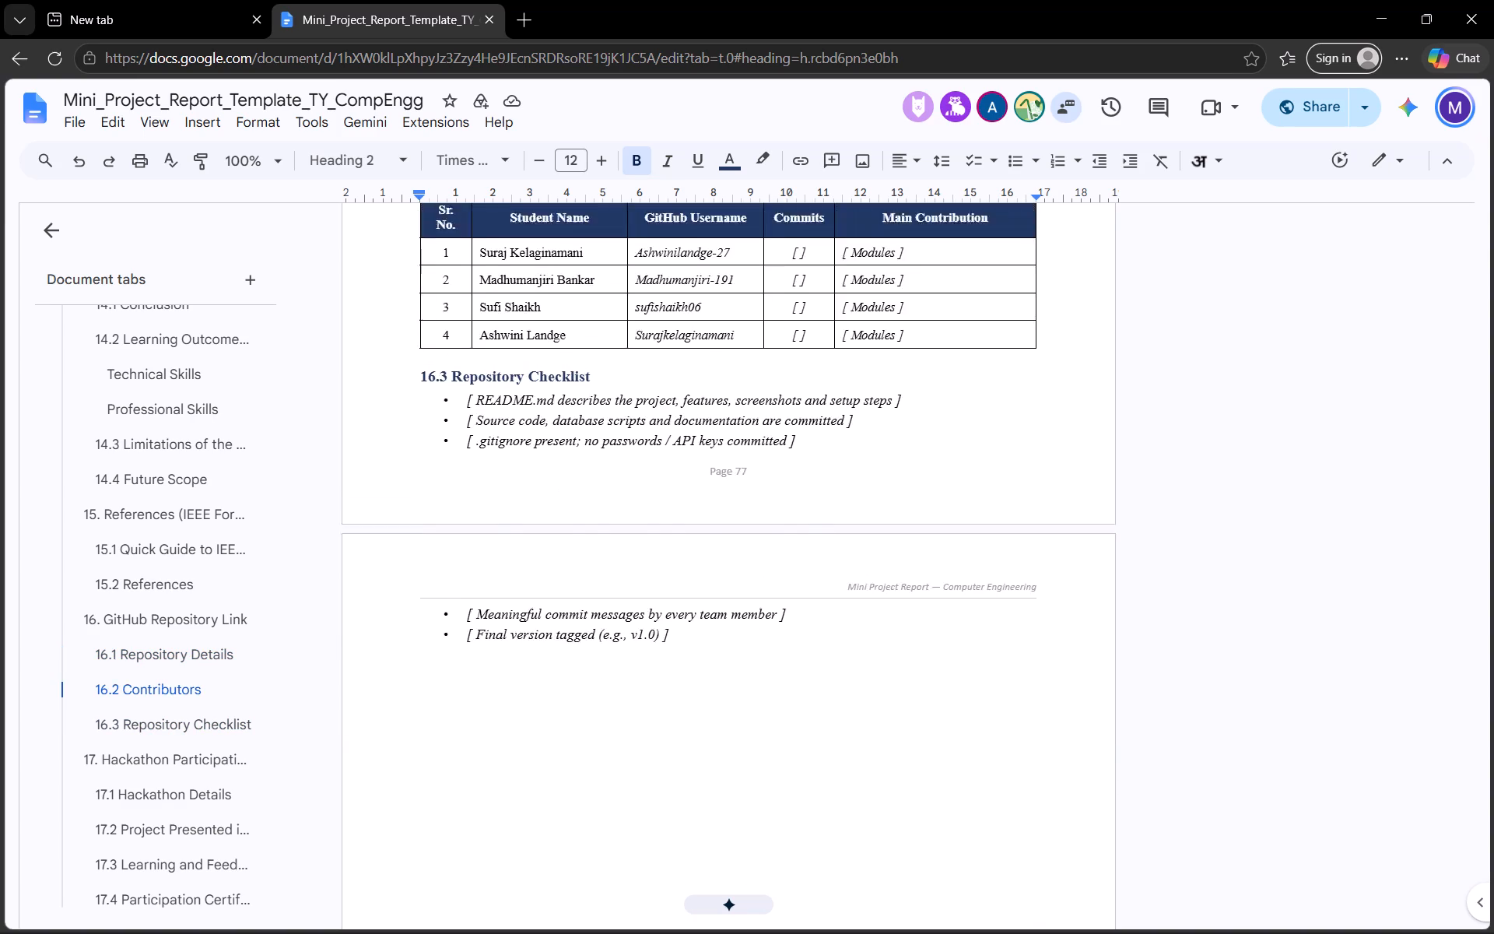
{"action": "scroll", "coordinate": [573, 808], "scroll_direction": "up", "scroll_amount": 2}
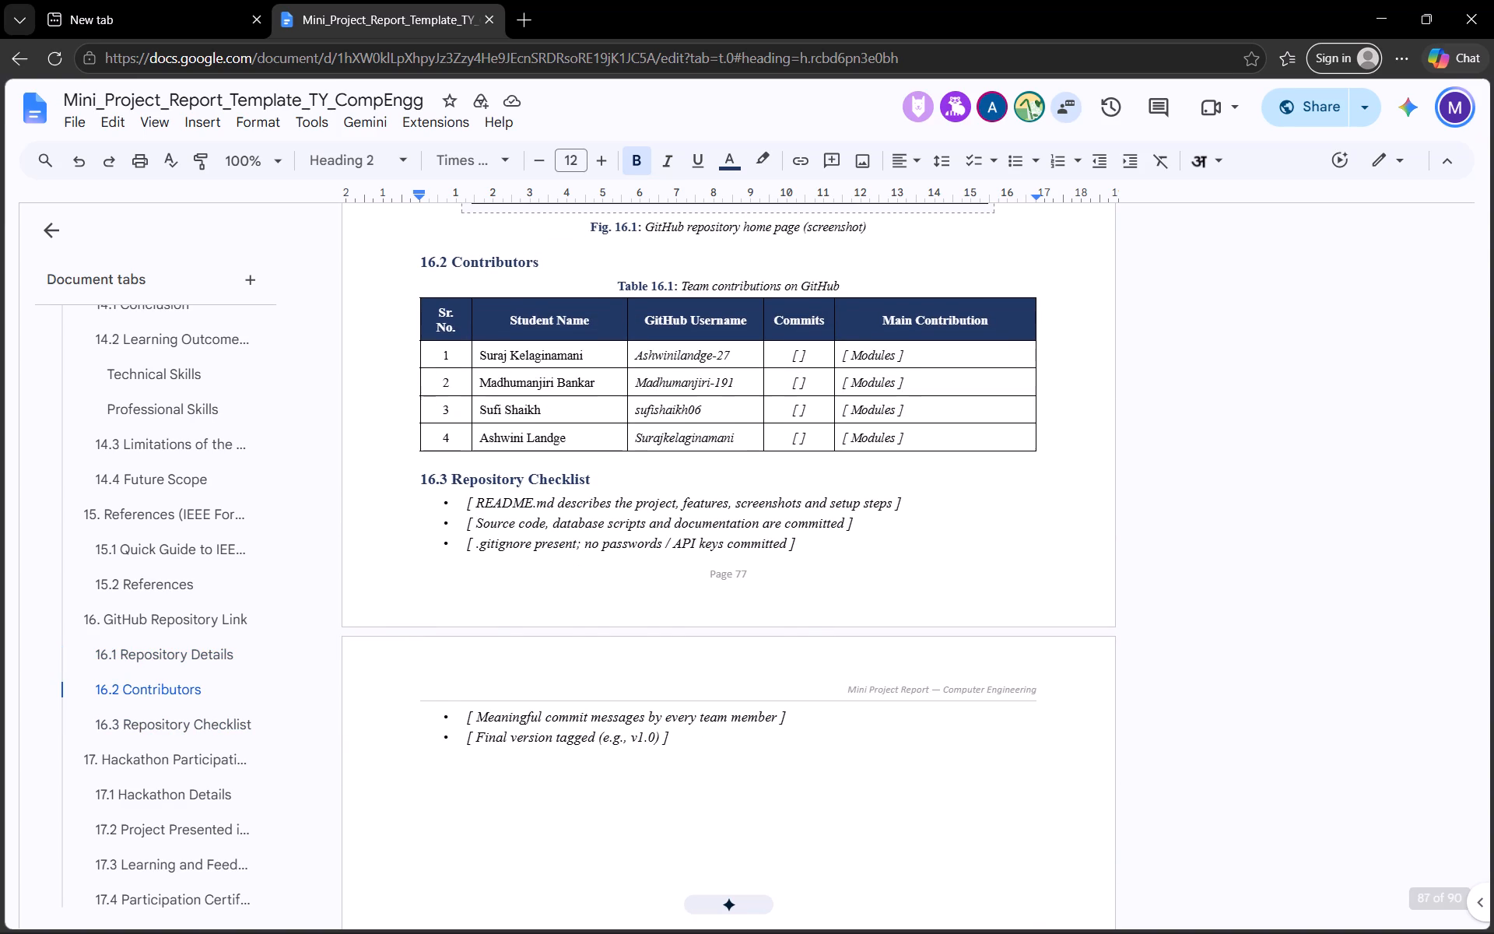
{"action": "left_click_drag", "start_coordinate": [699, 748], "coordinate": [389, 488]}
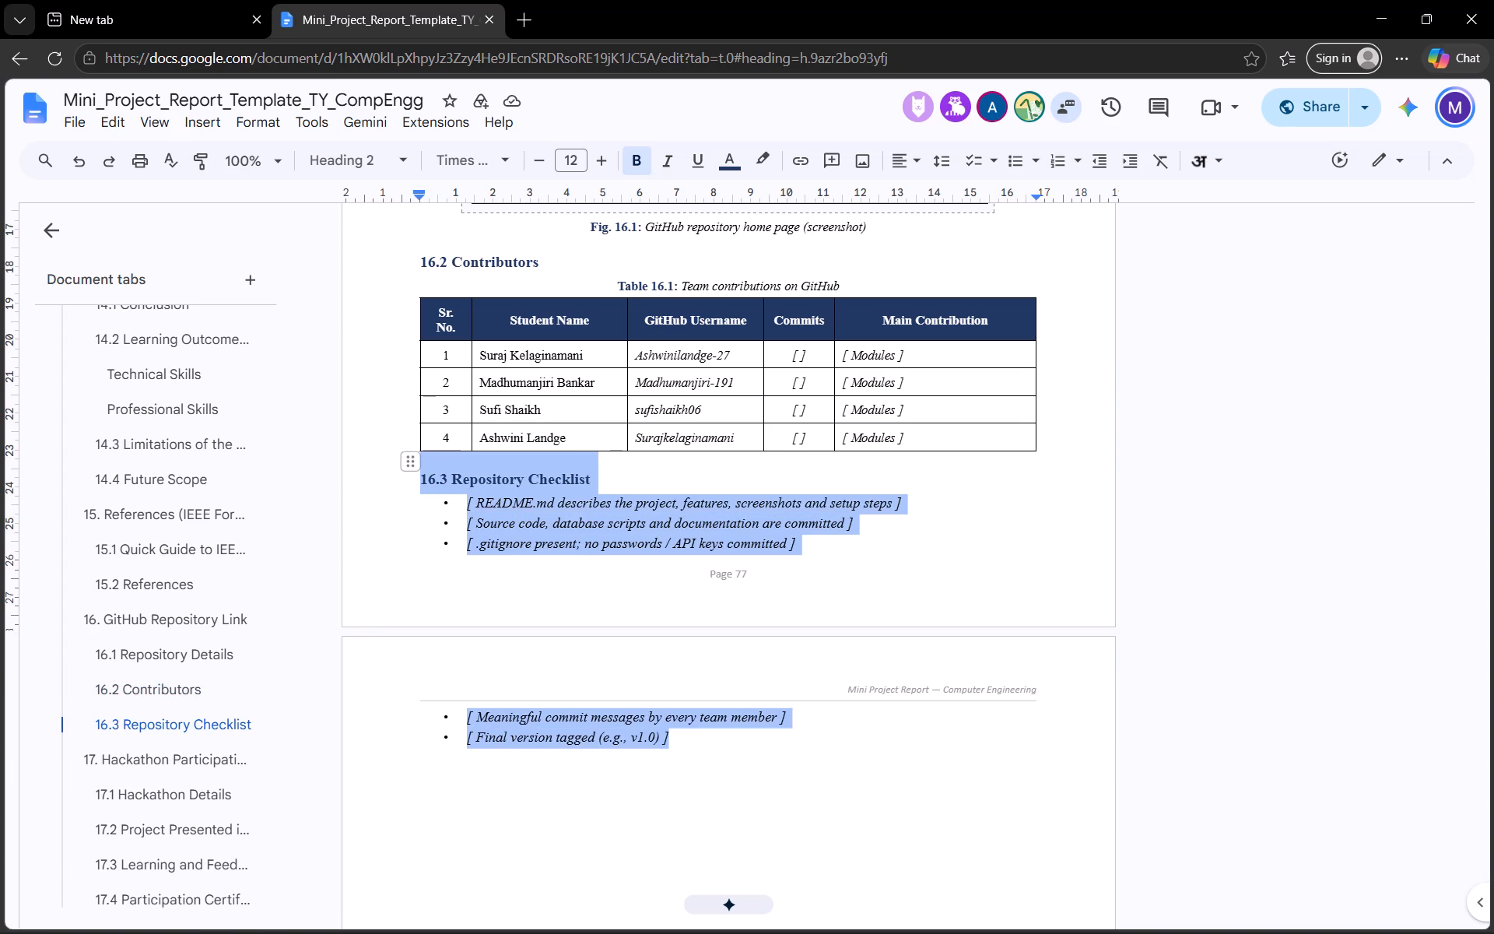
{"action": "left_click_drag", "start_coordinate": [389, 488], "coordinate": [389, 486]}
{"action": "key", "text": "BackSpace"}
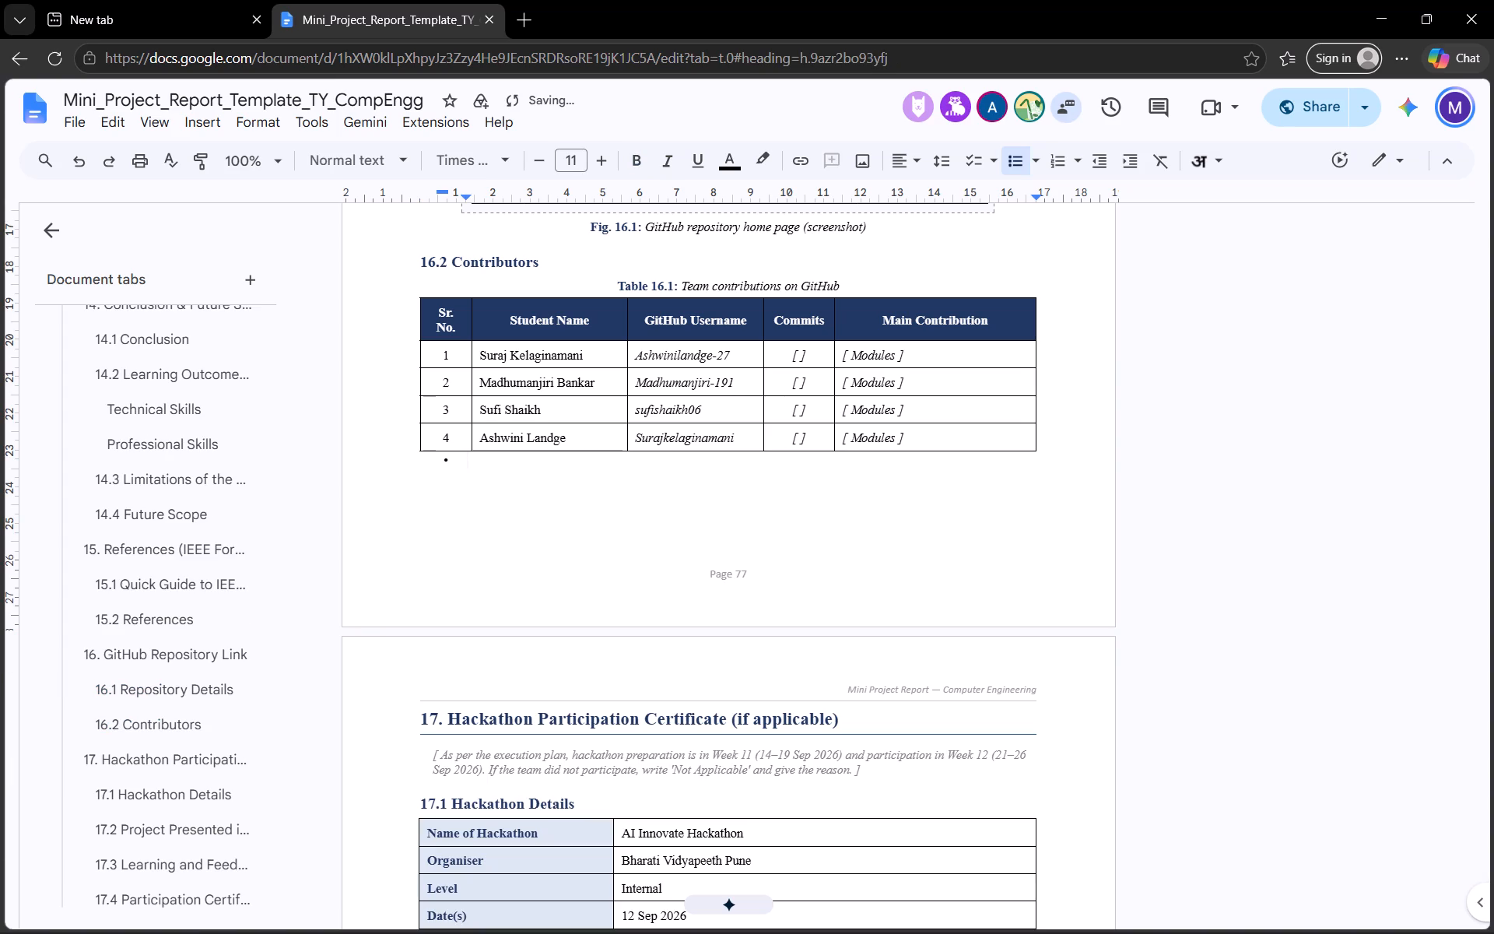
{"action": "key", "text": "BackSpace"}
Find the table of contents in the front matter and select its 16.3 Repository Checklist entry.
{"action": "scroll", "coordinate": [389, 486], "scroll_direction": "up", "scroll_amount": 6}
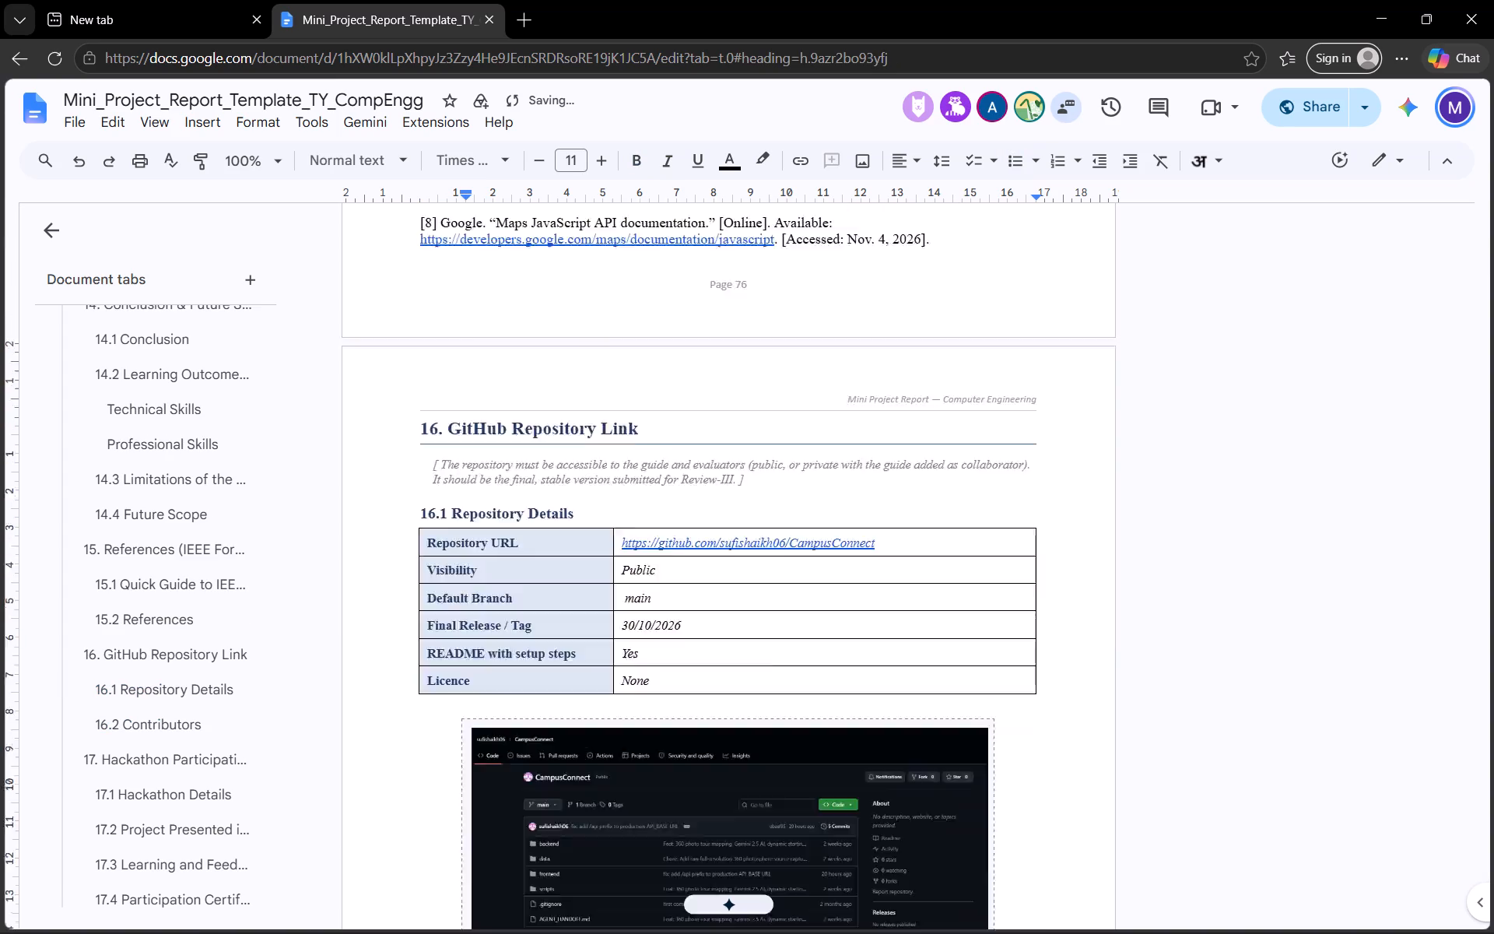
{"action": "scroll", "coordinate": [389, 486], "scroll_direction": "up", "scroll_amount": 20}
{"action": "scroll", "coordinate": [389, 486], "scroll_direction": "up", "scroll_amount": 20}
{"action": "scroll", "coordinate": [389, 486], "scroll_direction": "up", "scroll_amount": 4}
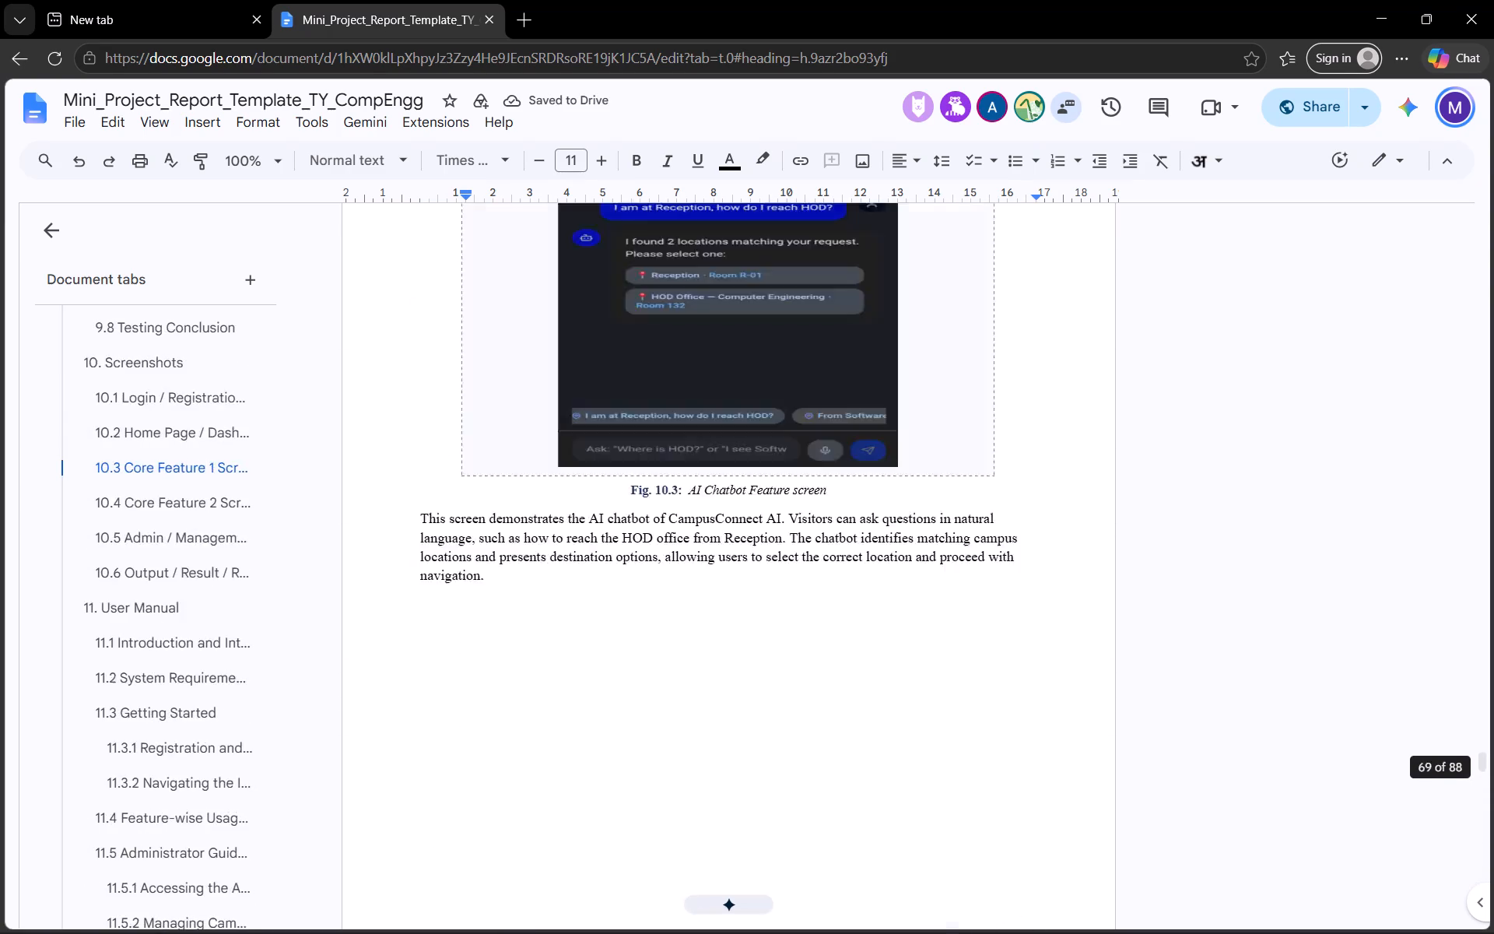
{"action": "scroll", "coordinate": [389, 486], "scroll_direction": "up", "scroll_amount": 20}
{"action": "scroll", "coordinate": [389, 486], "scroll_direction": "up", "scroll_amount": 20}
{"action": "scroll", "coordinate": [389, 486], "scroll_direction": "up", "scroll_amount": 4}
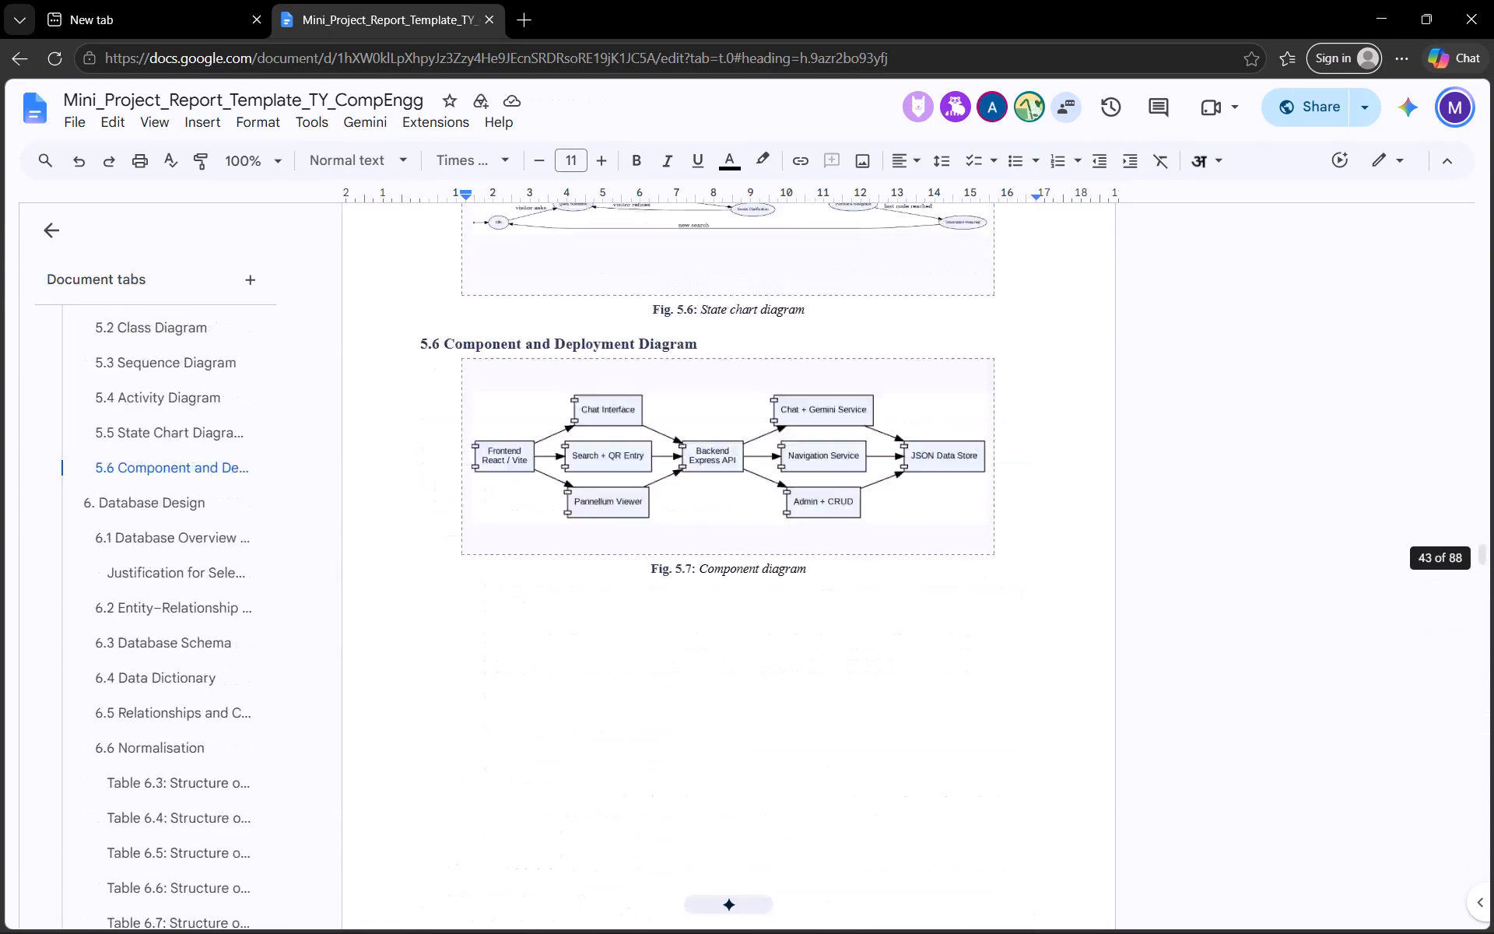
{"action": "scroll", "coordinate": [389, 486], "scroll_direction": "up", "scroll_amount": 19}
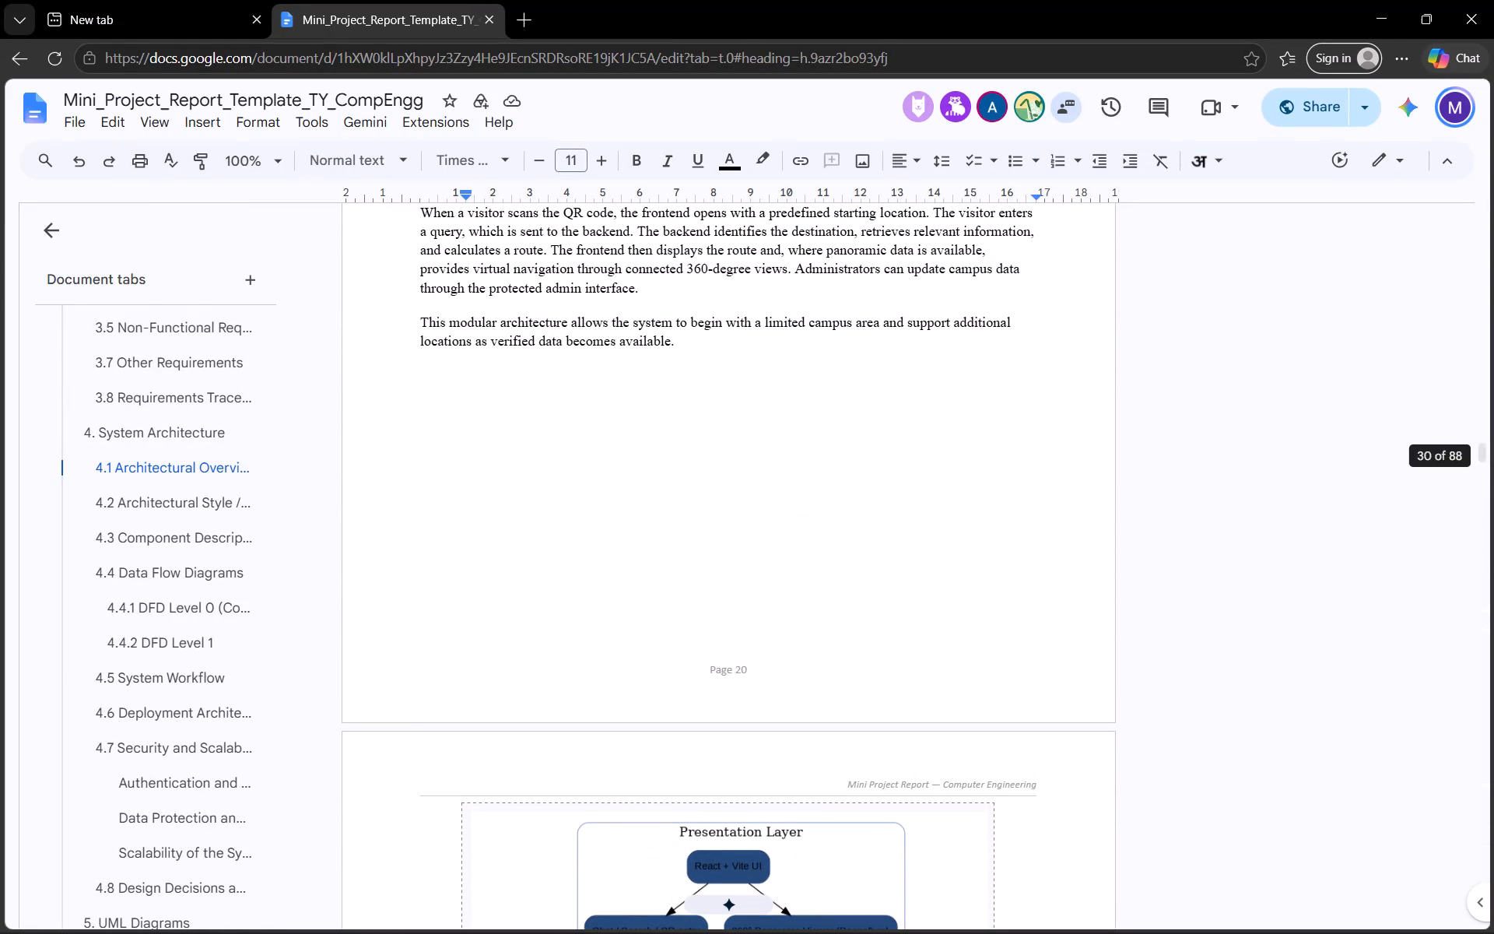
{"action": "scroll", "coordinate": [389, 486], "scroll_direction": "up", "scroll_amount": 20}
{"action": "scroll", "coordinate": [389, 486], "scroll_direction": "up", "scroll_amount": 7}
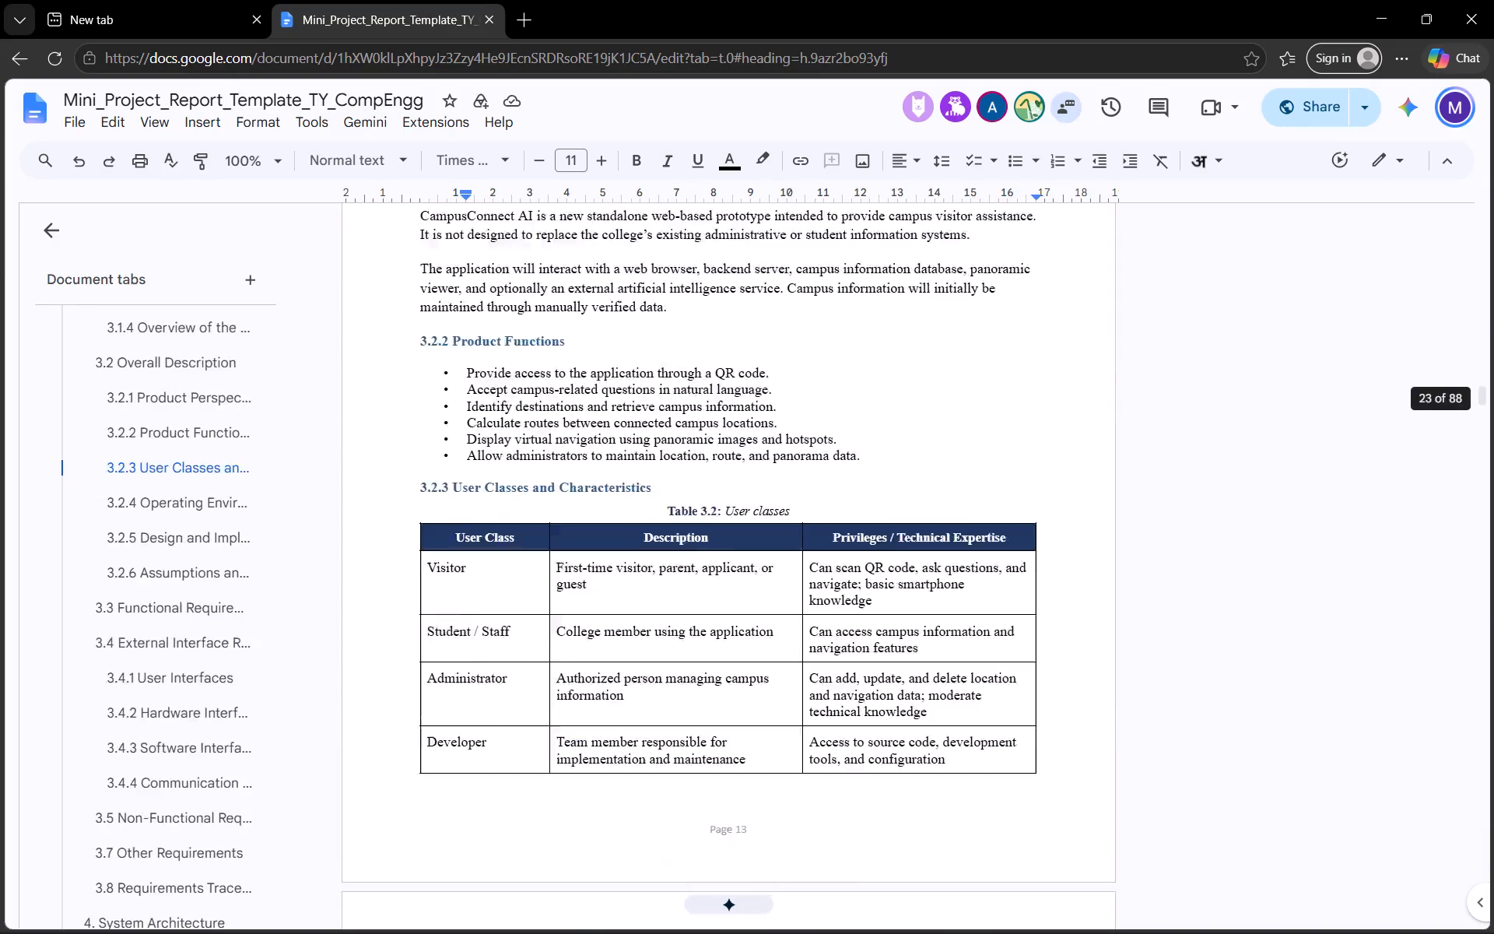
{"action": "scroll", "coordinate": [389, 486], "scroll_direction": "up", "scroll_amount": 20}
{"action": "scroll", "coordinate": [389, 486], "scroll_direction": "up", "scroll_amount": 18}
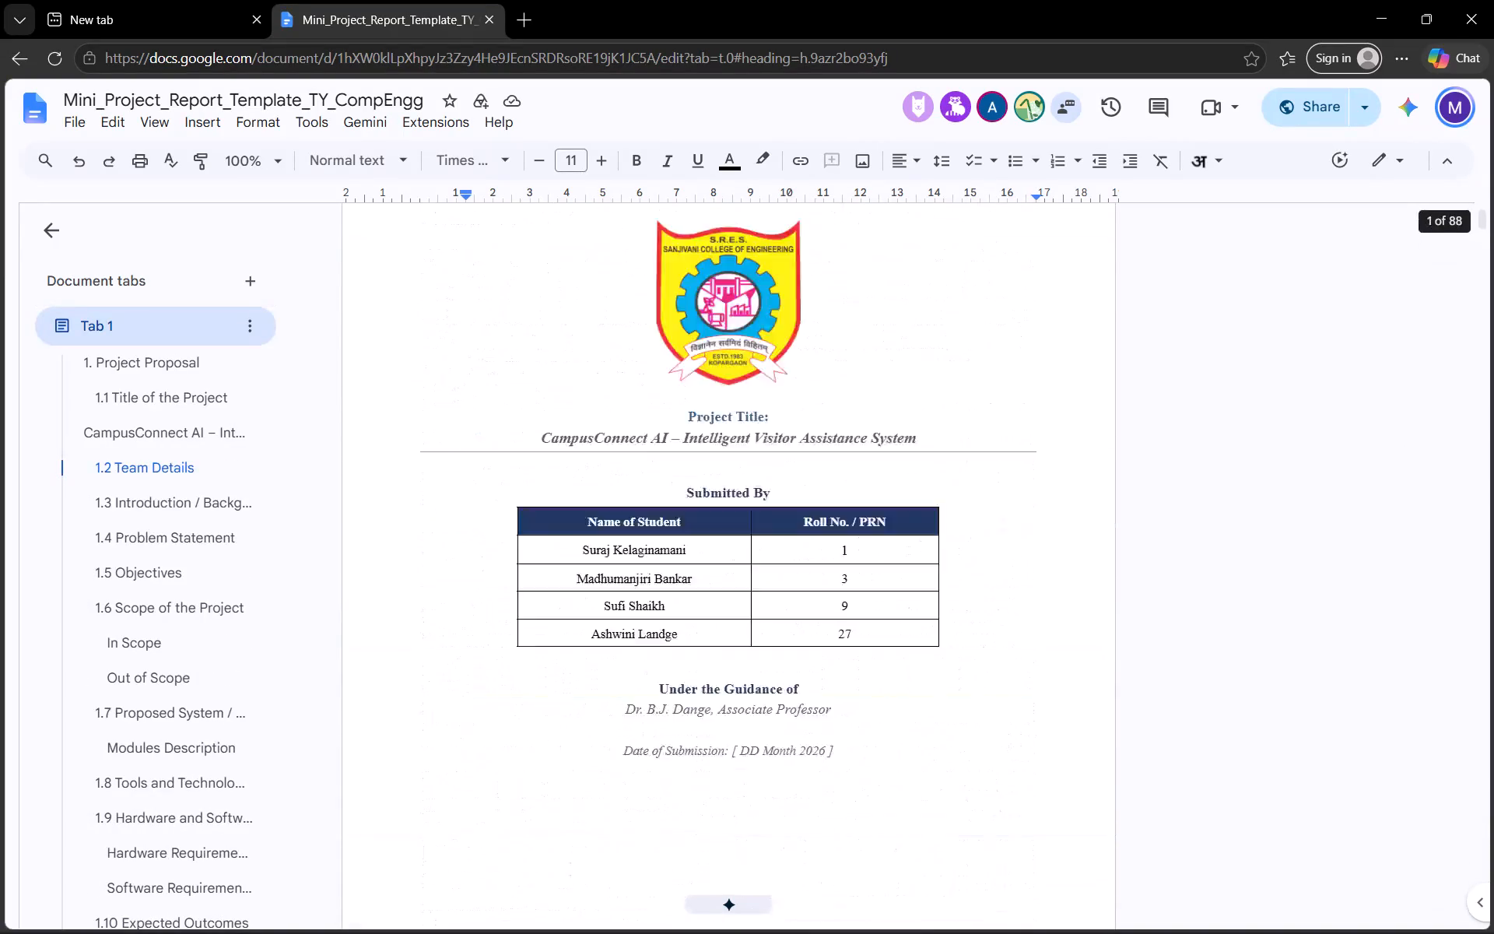
{"action": "scroll", "coordinate": [389, 486], "scroll_direction": "up", "scroll_amount": 1}
{"action": "scroll", "coordinate": [389, 486], "scroll_direction": "down", "scroll_amount": 11}
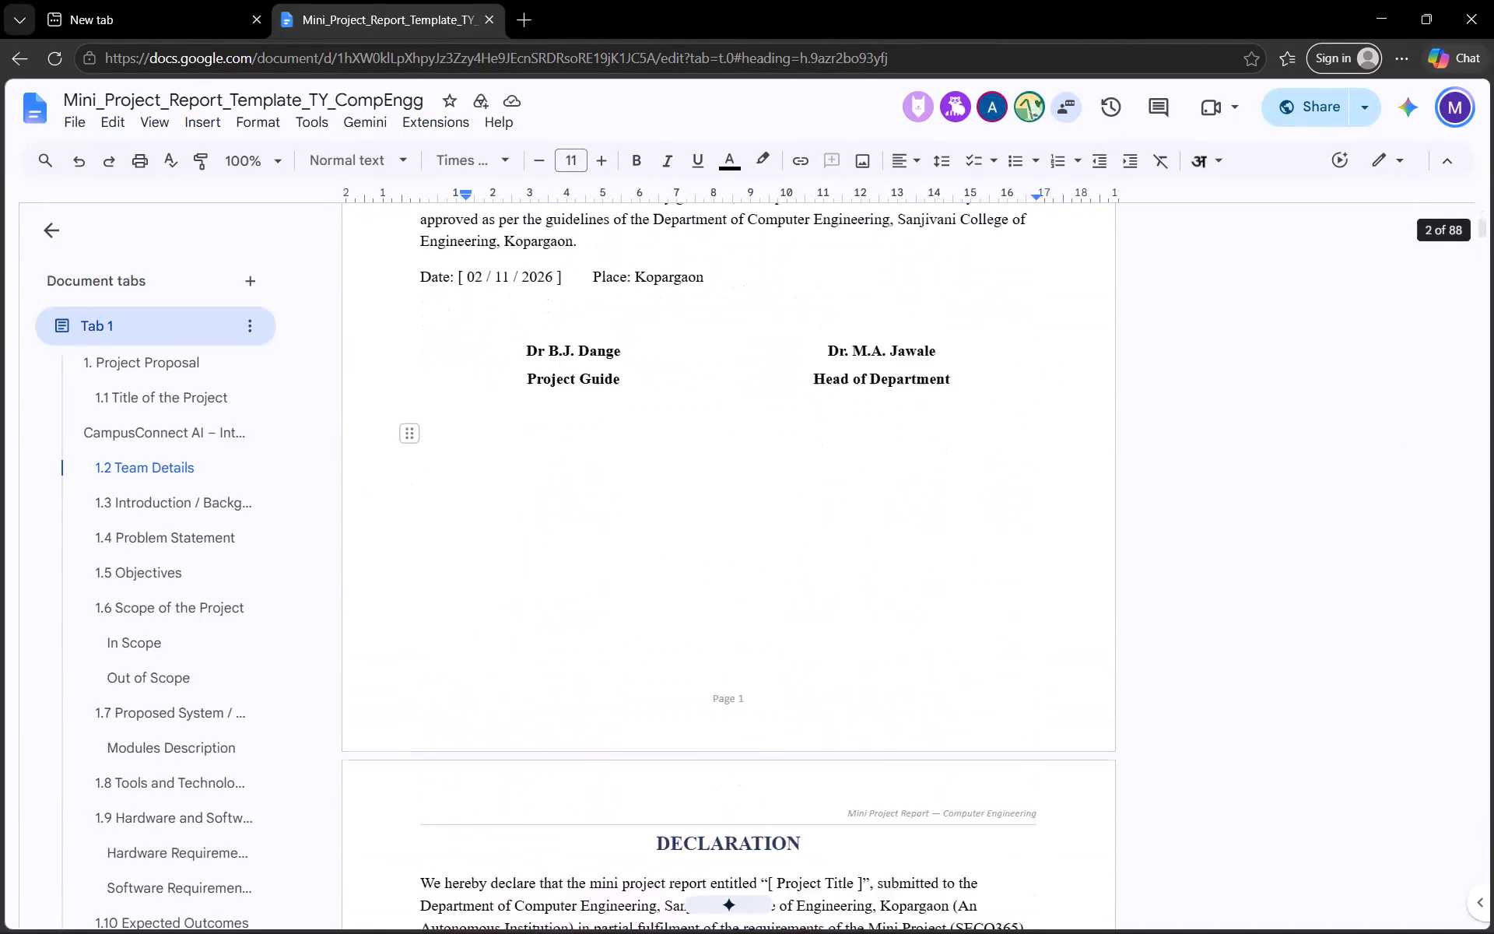
{"action": "scroll", "coordinate": [389, 486], "scroll_direction": "down", "scroll_amount": 12}
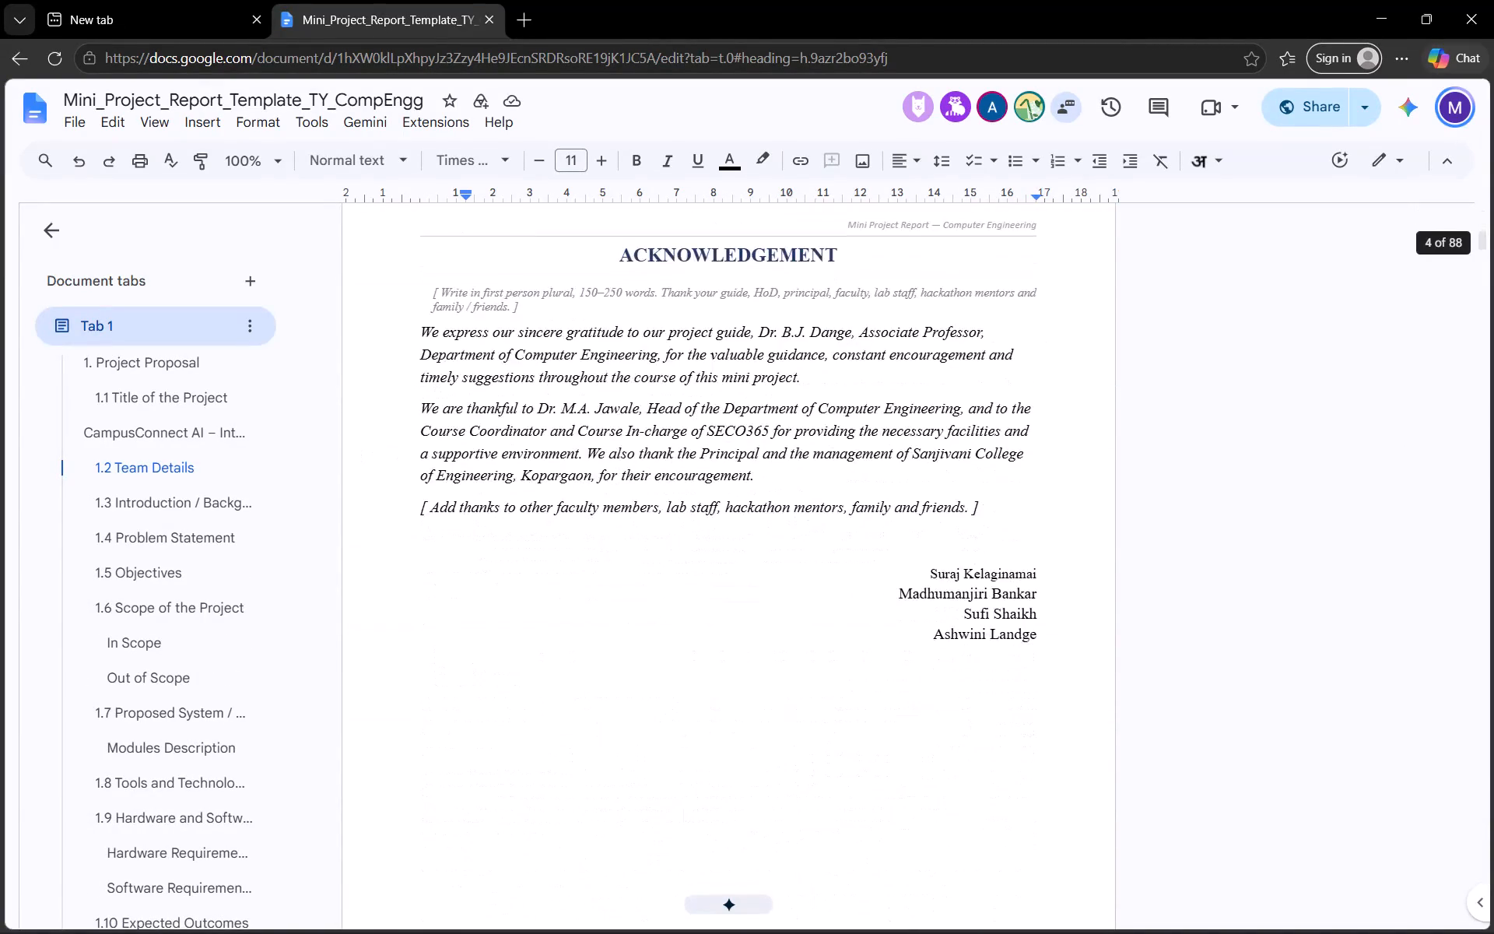
{"action": "scroll", "coordinate": [389, 486], "scroll_direction": "down", "scroll_amount": 13}
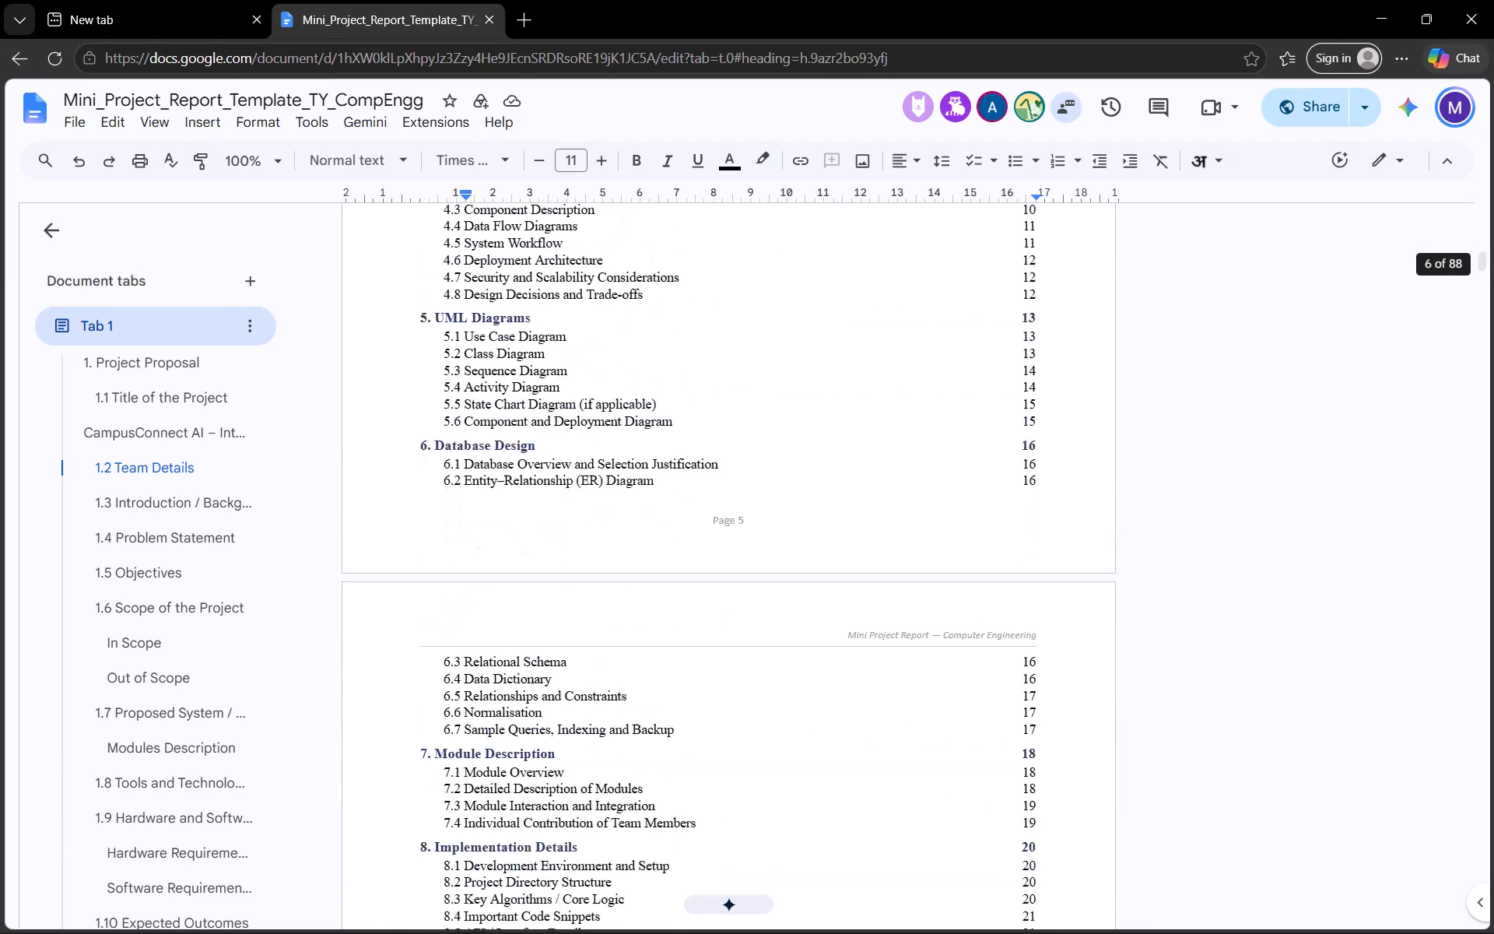
{"action": "scroll", "coordinate": [389, 486], "scroll_direction": "down", "scroll_amount": 11}
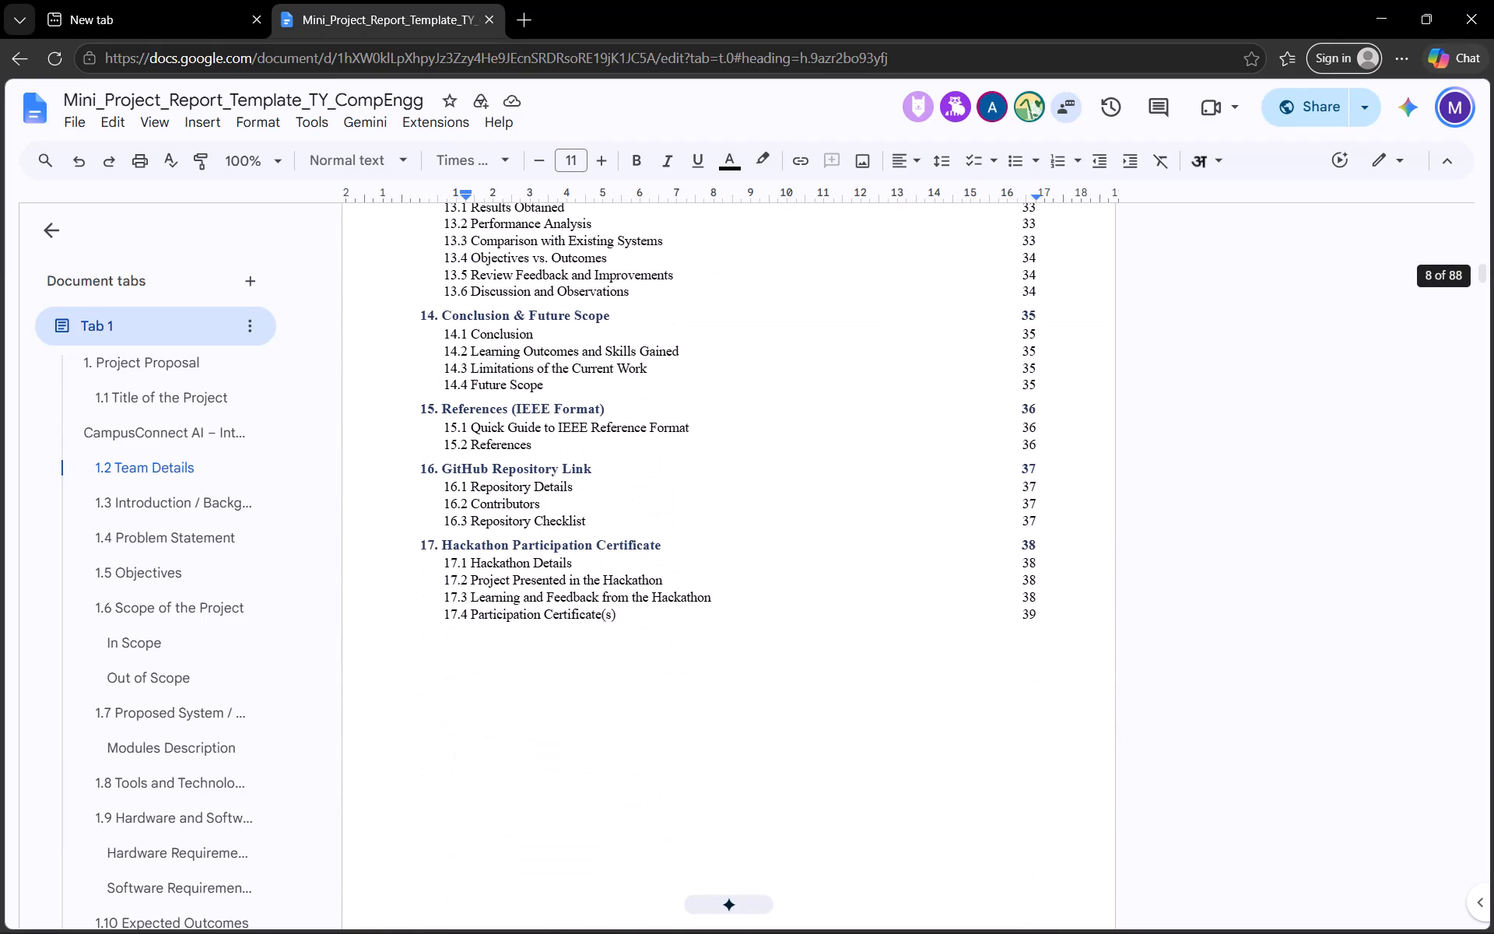
{"action": "left_click", "coordinate": [592, 530]}
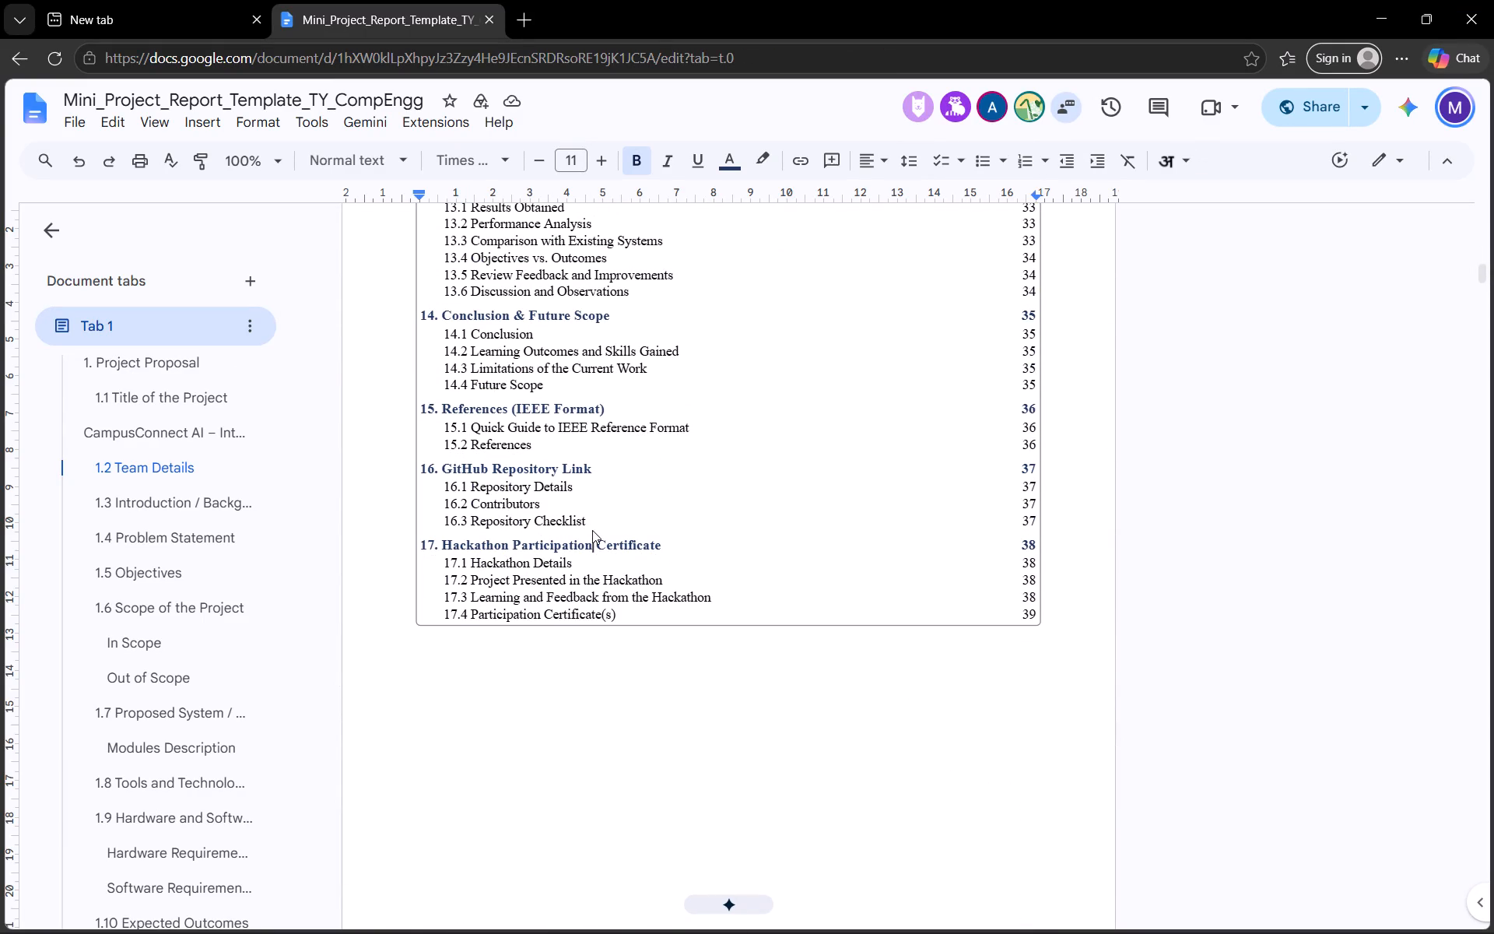
{"action": "left_click", "coordinate": [591, 521]}
{"action": "left_click_drag", "start_coordinate": [591, 521], "coordinate": [451, 525]}
Switch to Chrome and bring up the Linkedin certificates.pdf design in Canva.
{"action": "left_click", "coordinate": [1061, 915]}
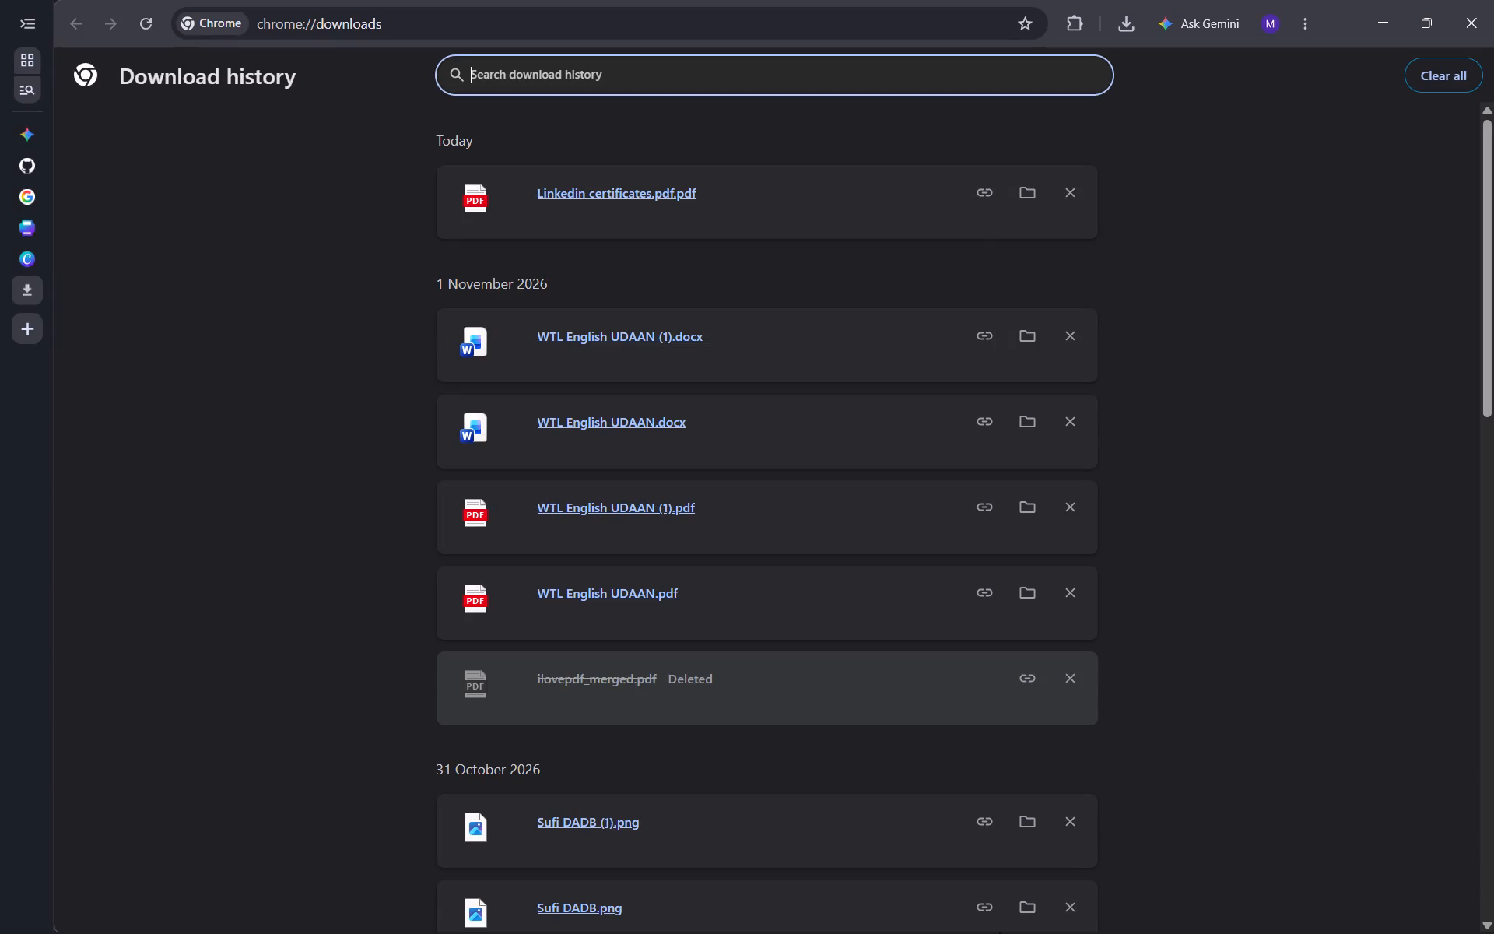
{"action": "left_click", "coordinate": [47, 260]}
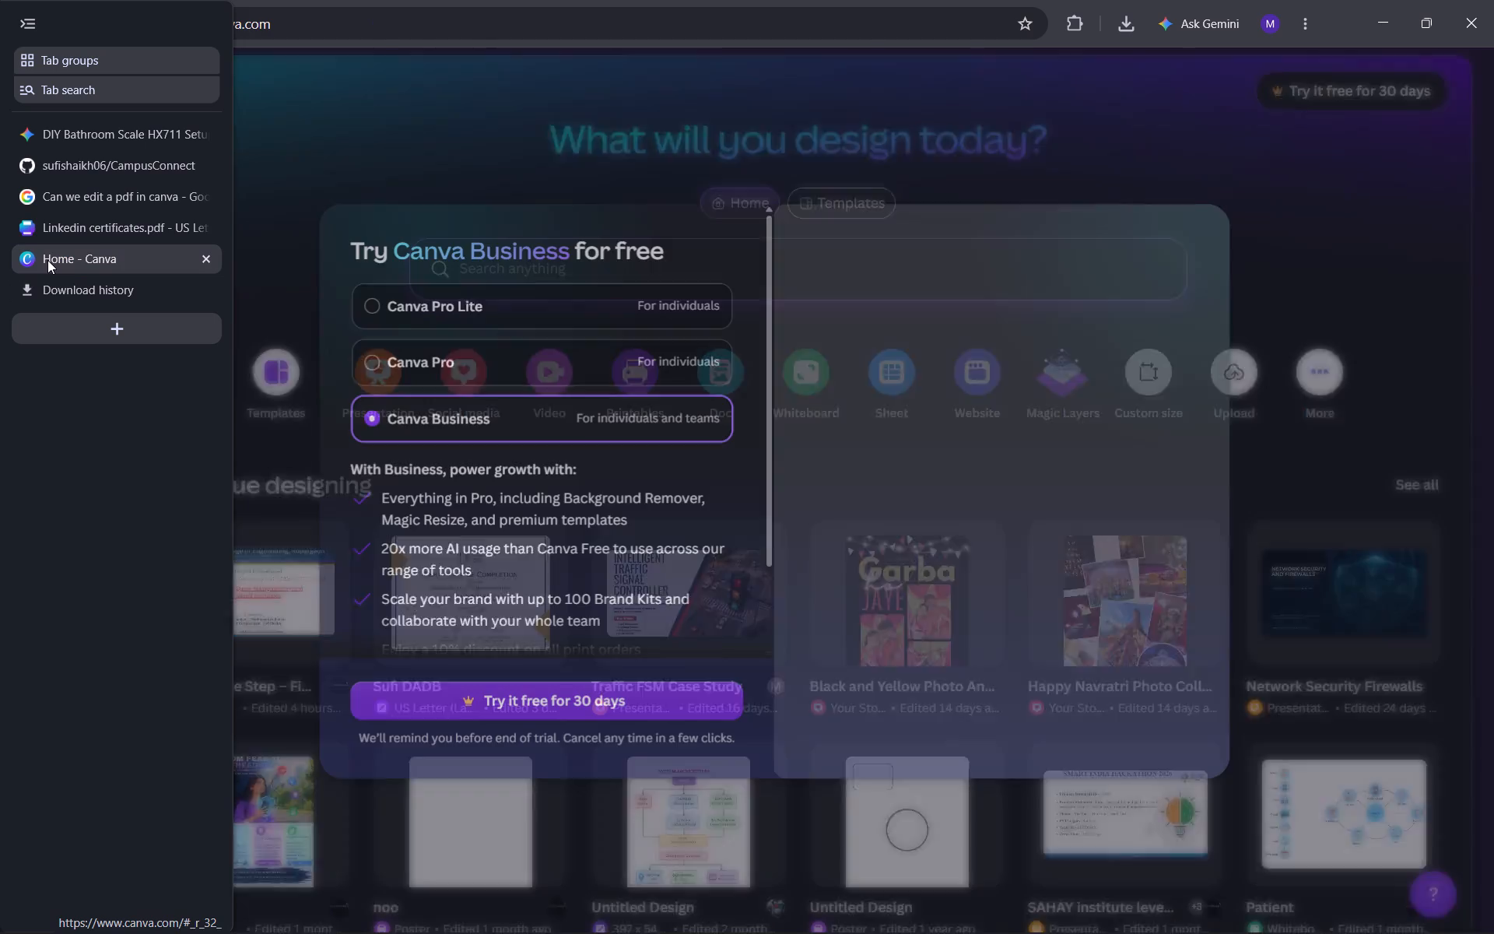
{"action": "left_click", "coordinate": [97, 240]}
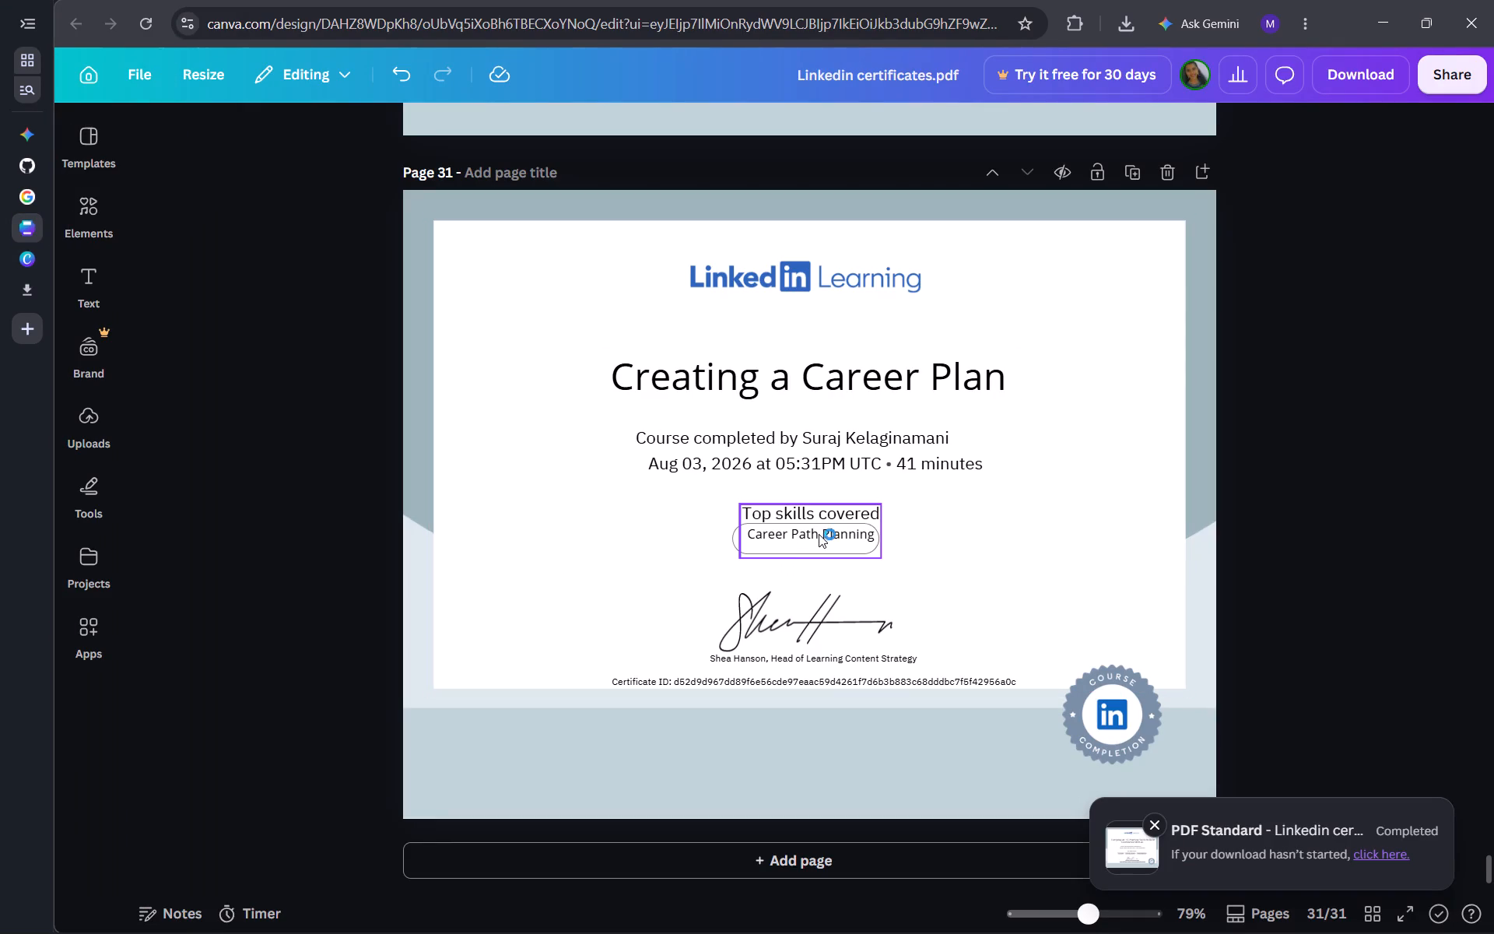
Review the LinkedIn Learning certificates in the design from page 31 back to page 1, checking titles, completion lines and skill labels.
{"action": "scroll", "coordinate": [1050, 557], "scroll_direction": "down", "scroll_amount": 2}
{"action": "scroll", "coordinate": [1050, 557], "scroll_direction": "up", "scroll_amount": 6}
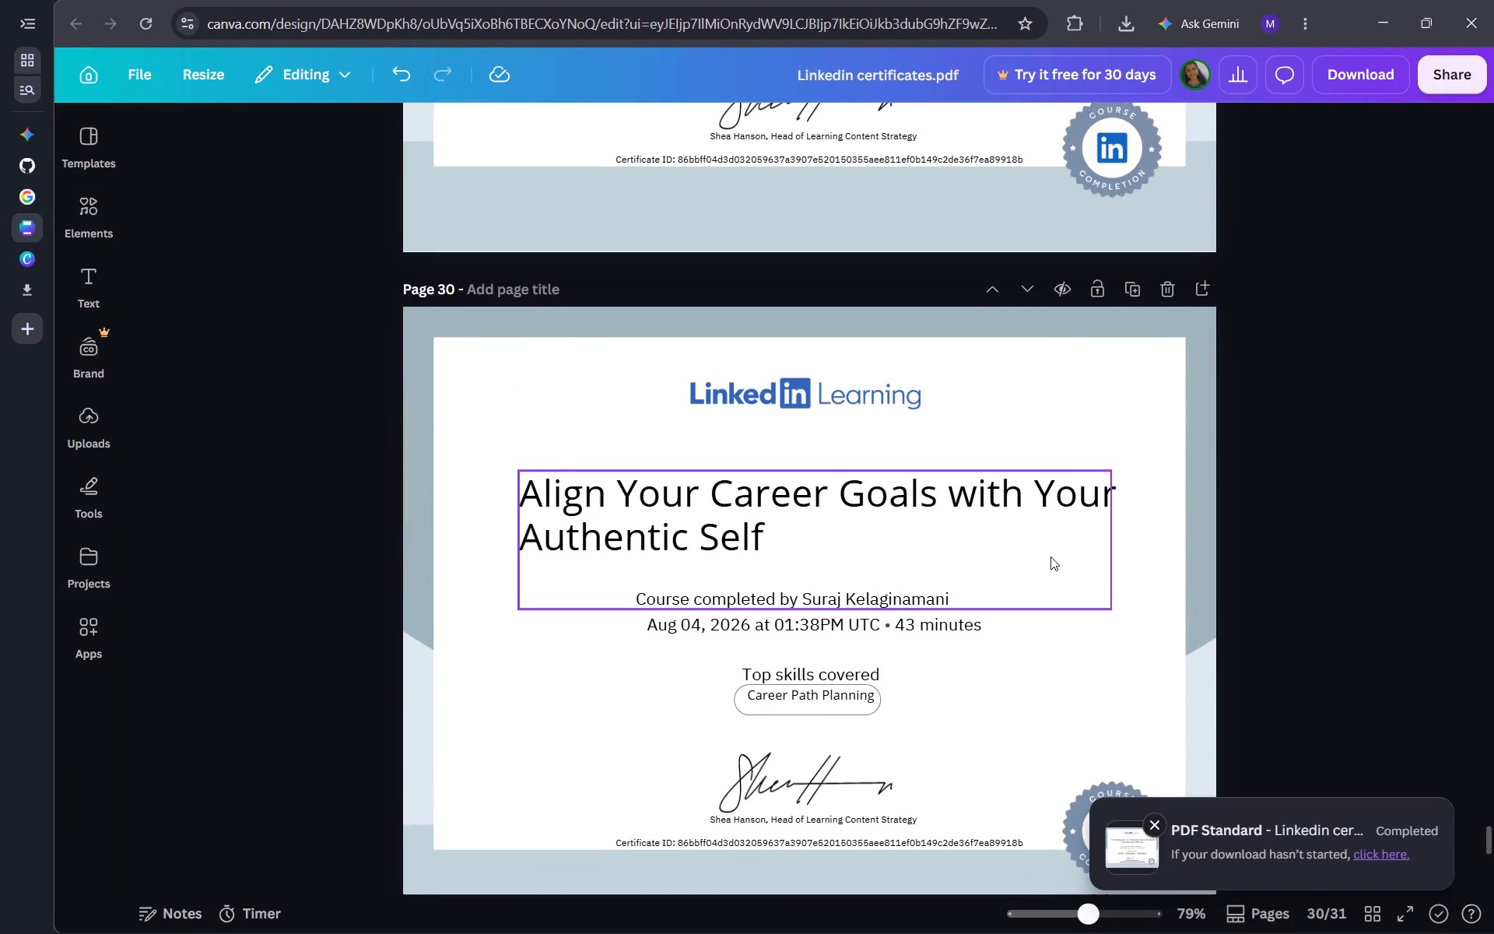
{"action": "scroll", "coordinate": [1050, 557], "scroll_direction": "up", "scroll_amount": 6}
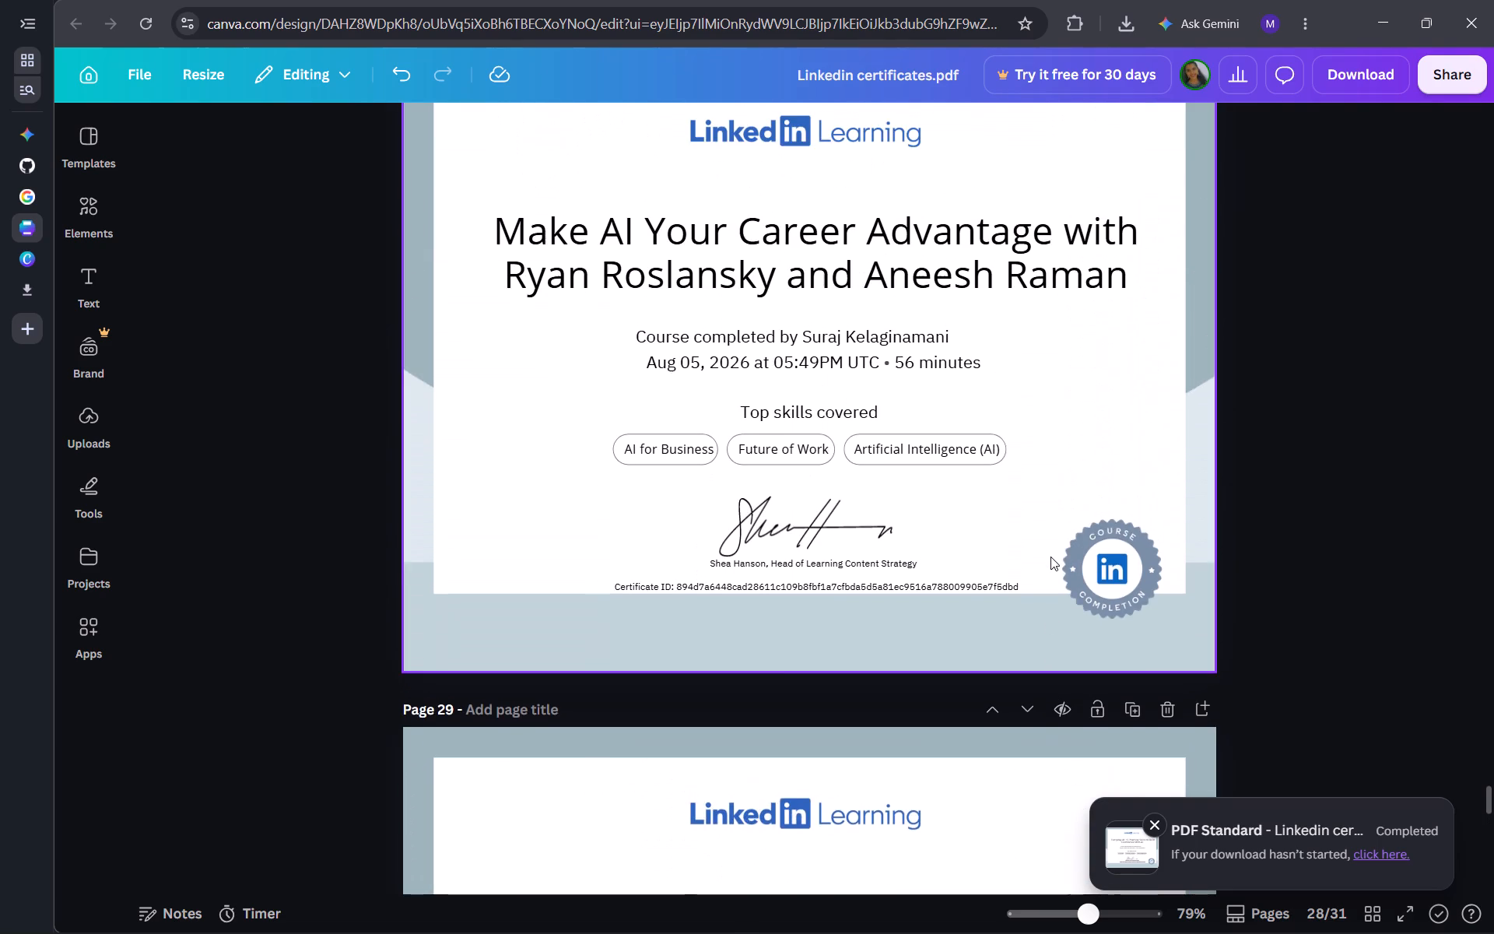
{"action": "scroll", "coordinate": [1050, 557], "scroll_direction": "up", "scroll_amount": 7}
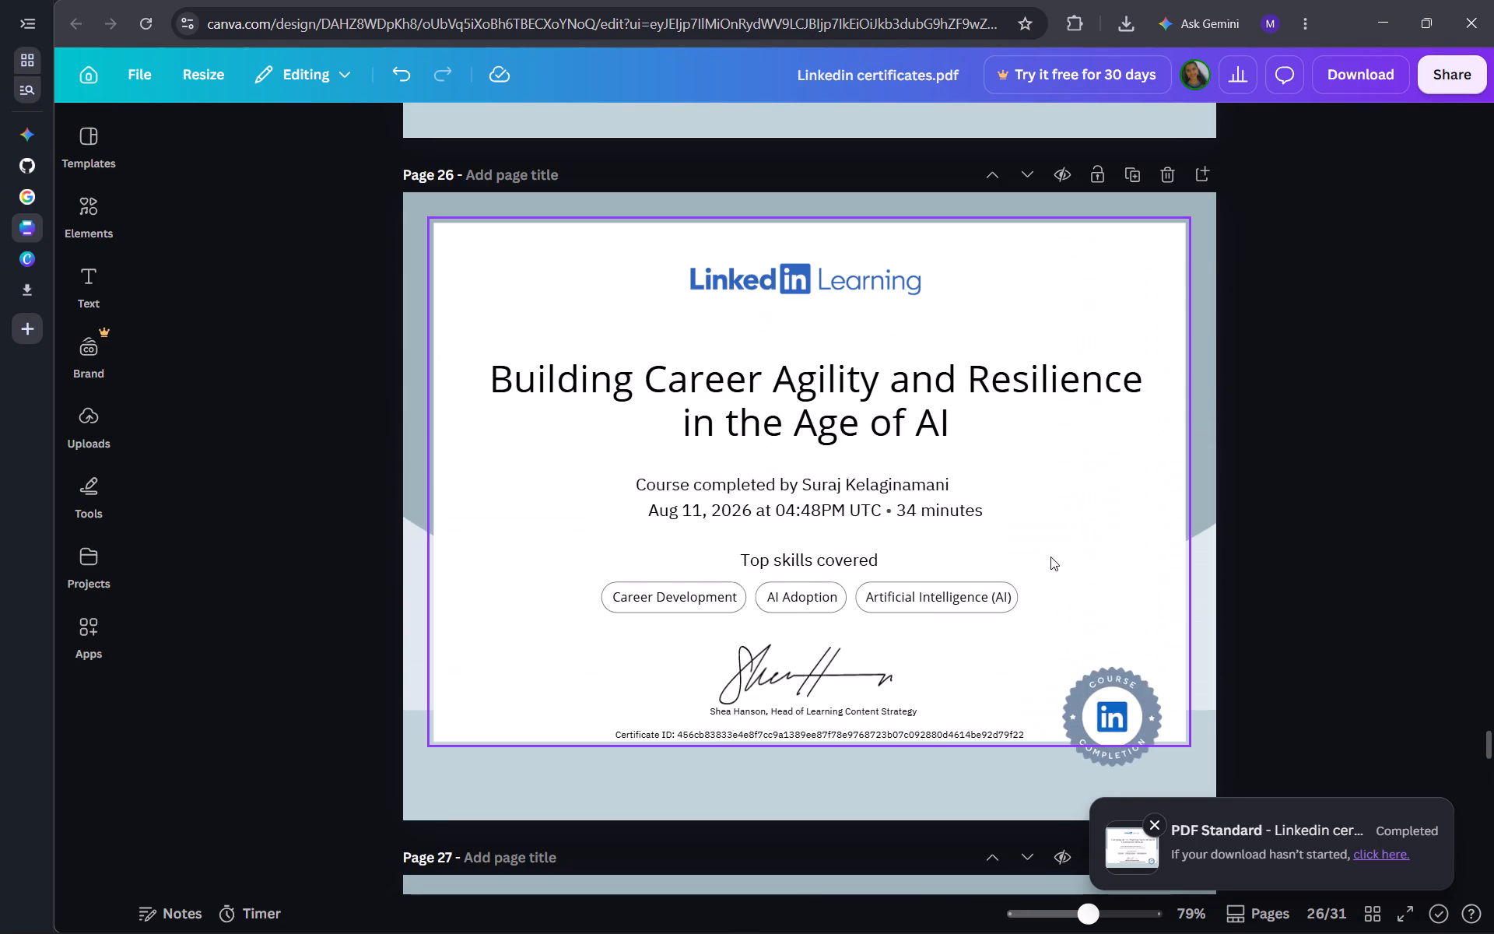
{"action": "scroll", "coordinate": [1050, 557], "scroll_direction": "up", "scroll_amount": 3}
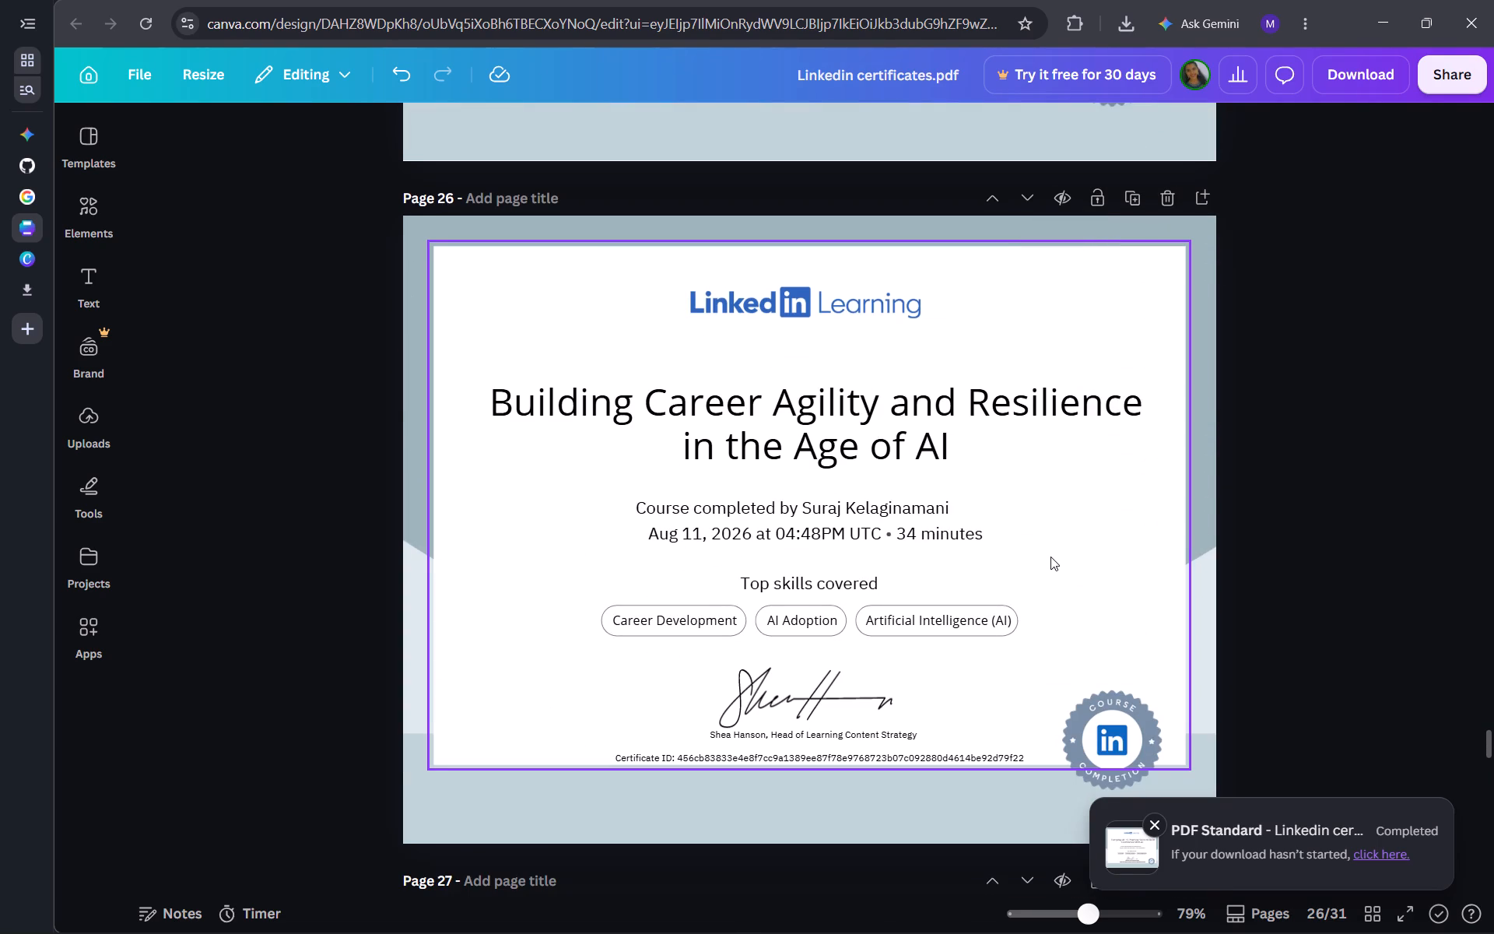
{"action": "scroll", "coordinate": [1050, 557], "scroll_direction": "up", "scroll_amount": 2}
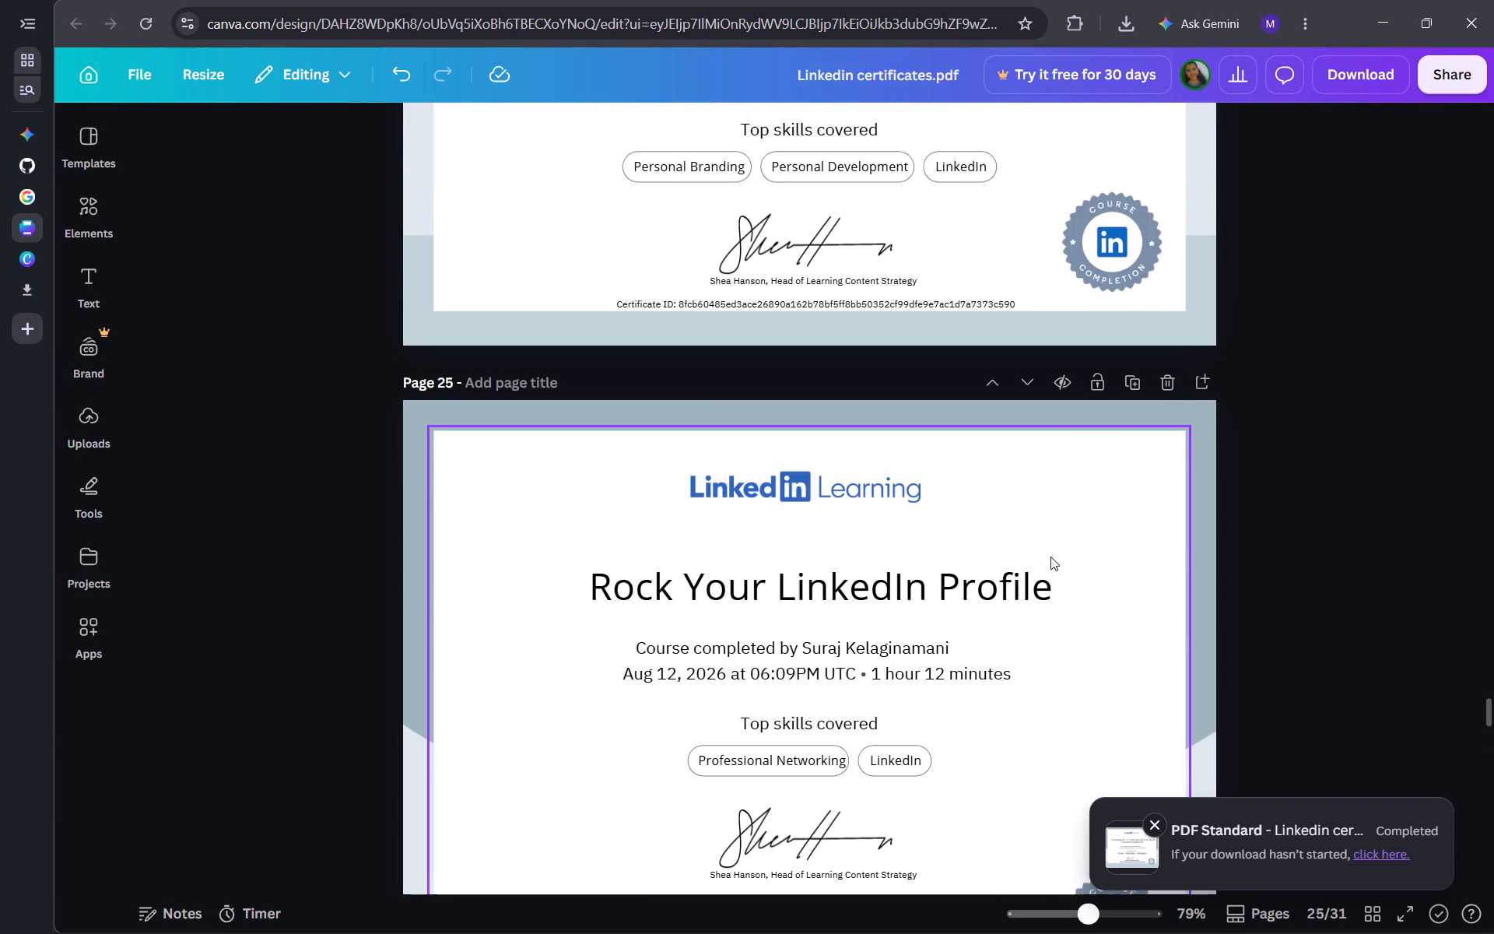
{"action": "scroll", "coordinate": [1050, 557], "scroll_direction": "up", "scroll_amount": 9}
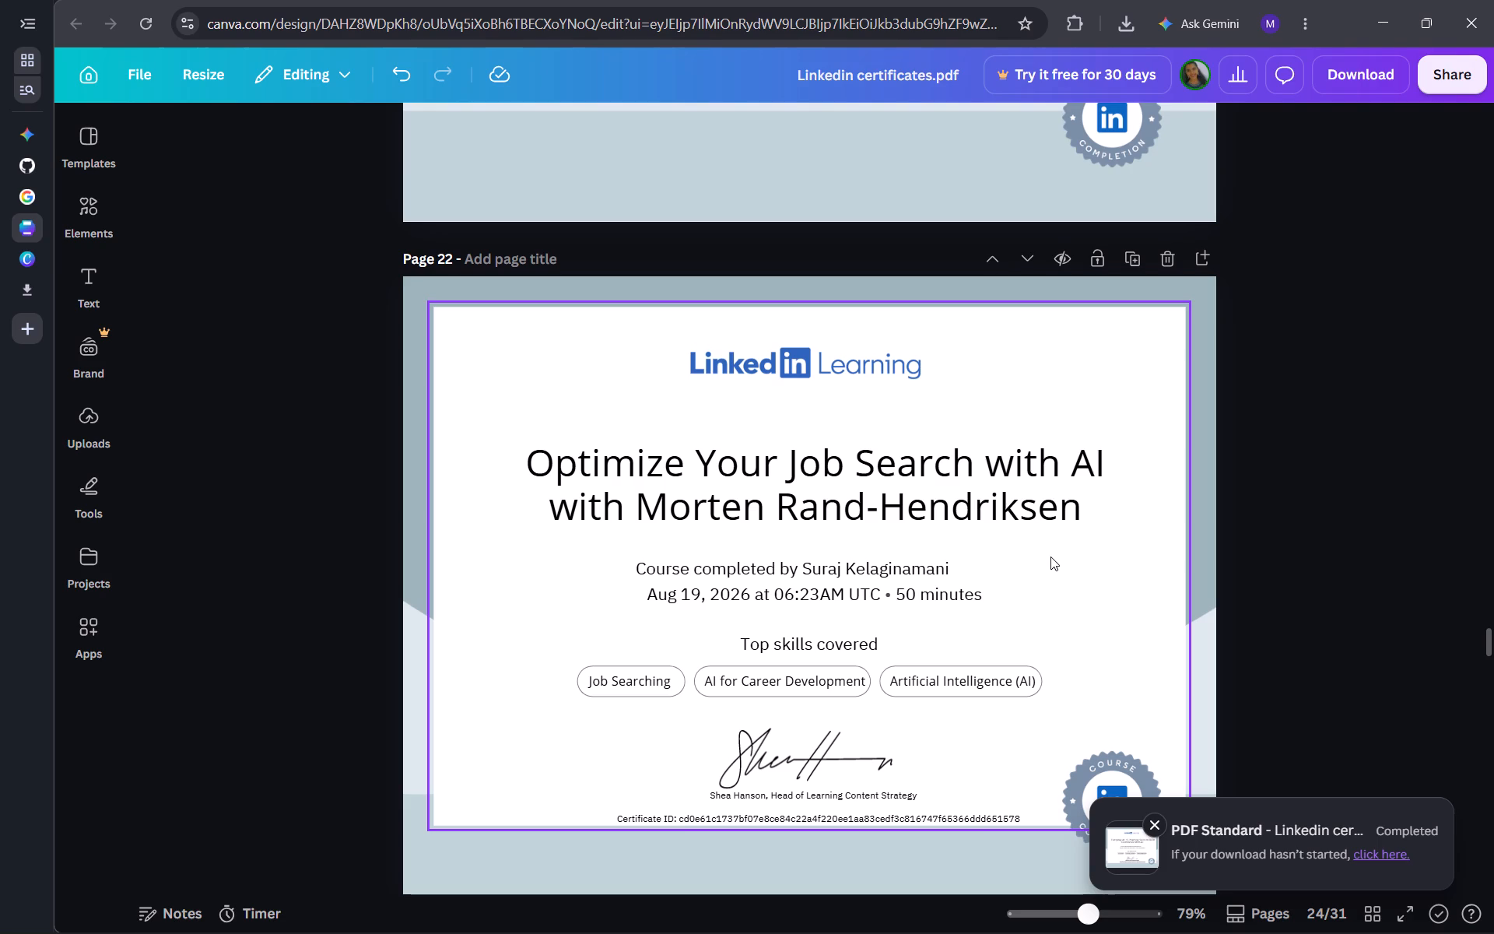
{"action": "scroll", "coordinate": [1050, 557], "scroll_direction": "up", "scroll_amount": 3}
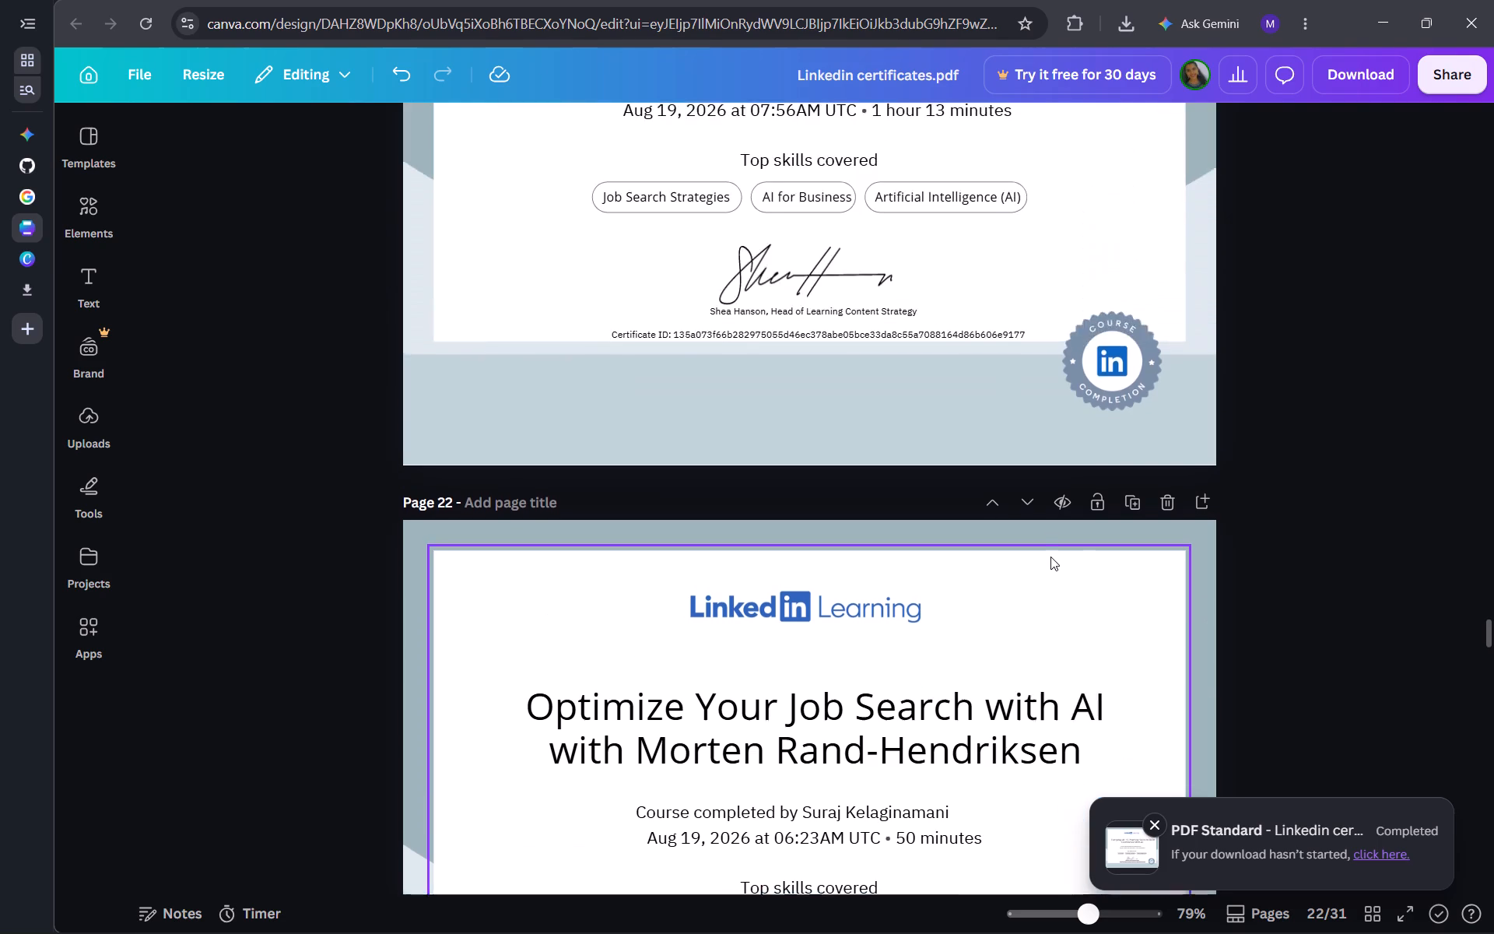
{"action": "scroll", "coordinate": [1050, 557], "scroll_direction": "up", "scroll_amount": 9}
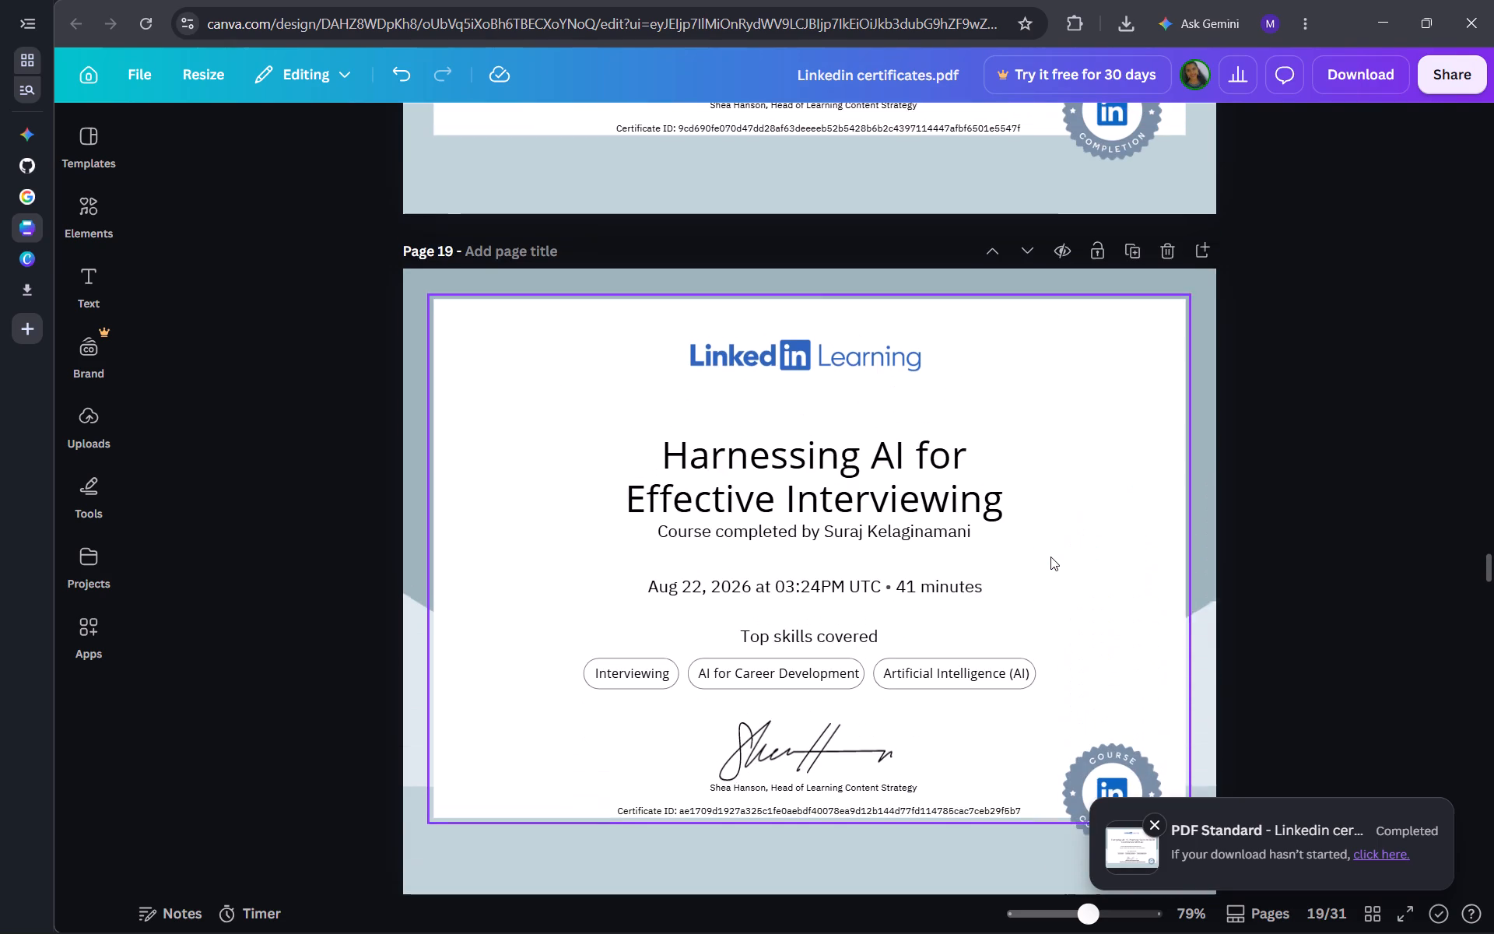
{"action": "scroll", "coordinate": [1050, 557], "scroll_direction": "up", "scroll_amount": 15}
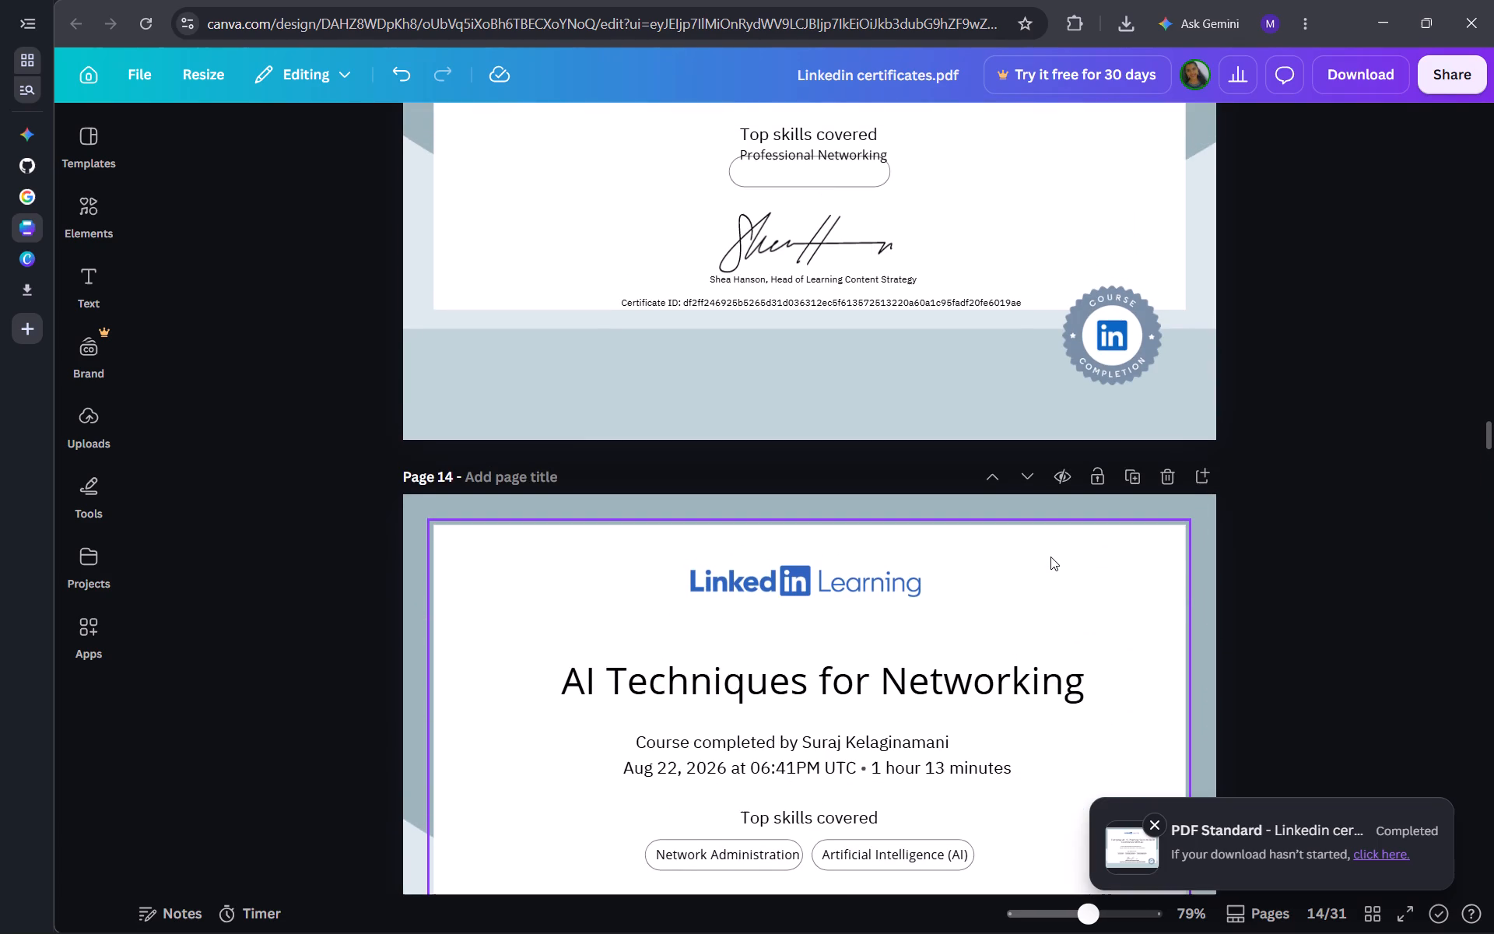
{"action": "scroll", "coordinate": [1050, 557], "scroll_direction": "up", "scroll_amount": 4}
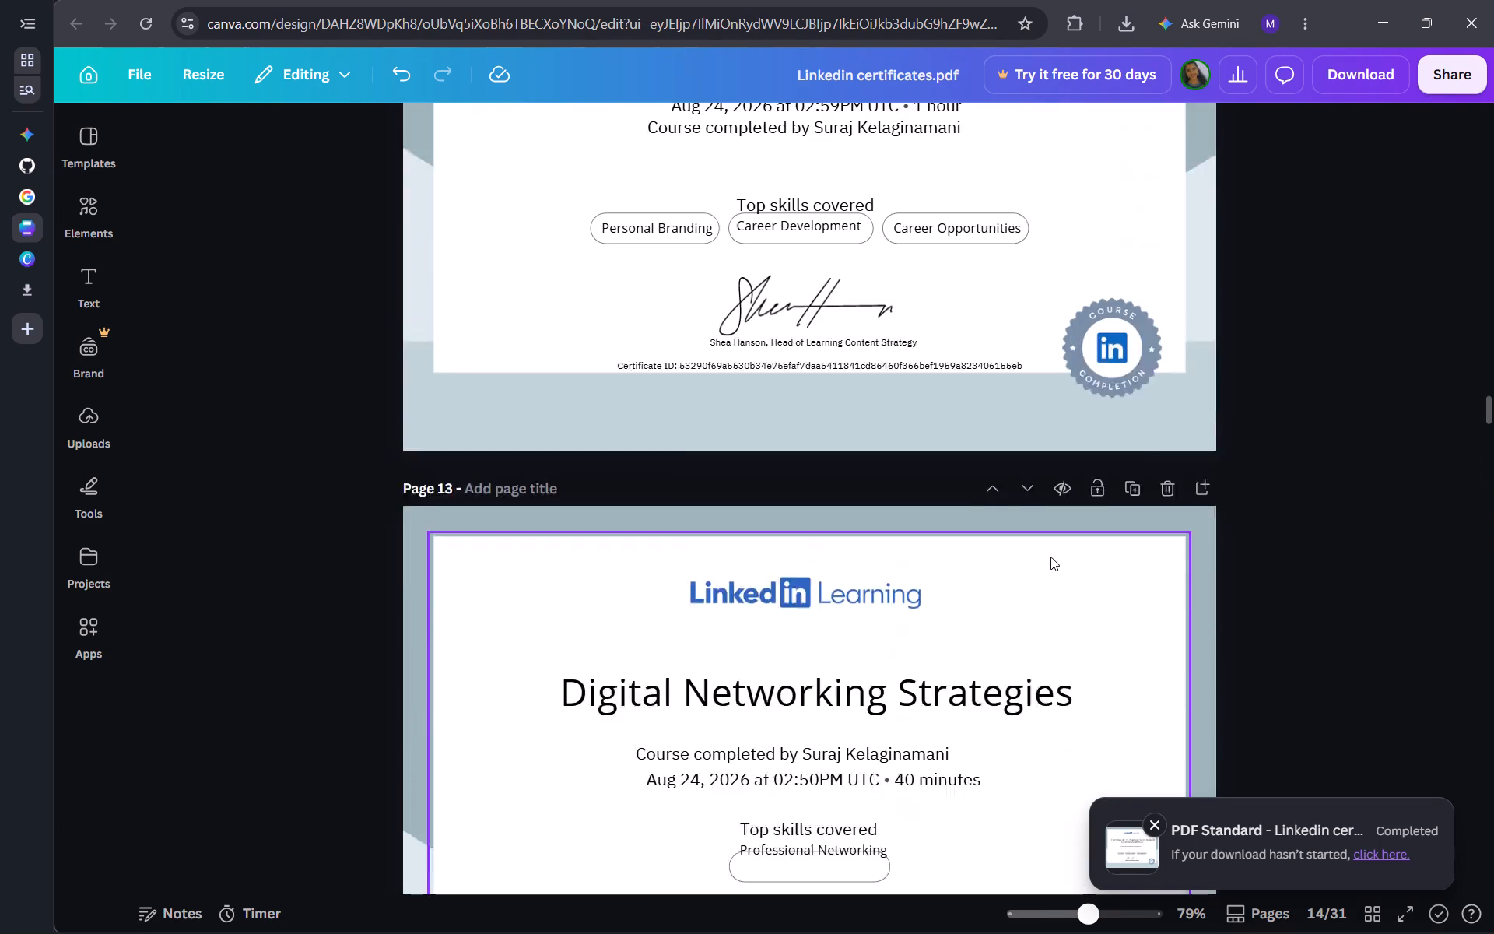
{"action": "scroll", "coordinate": [1050, 557], "scroll_direction": "up", "scroll_amount": 5}
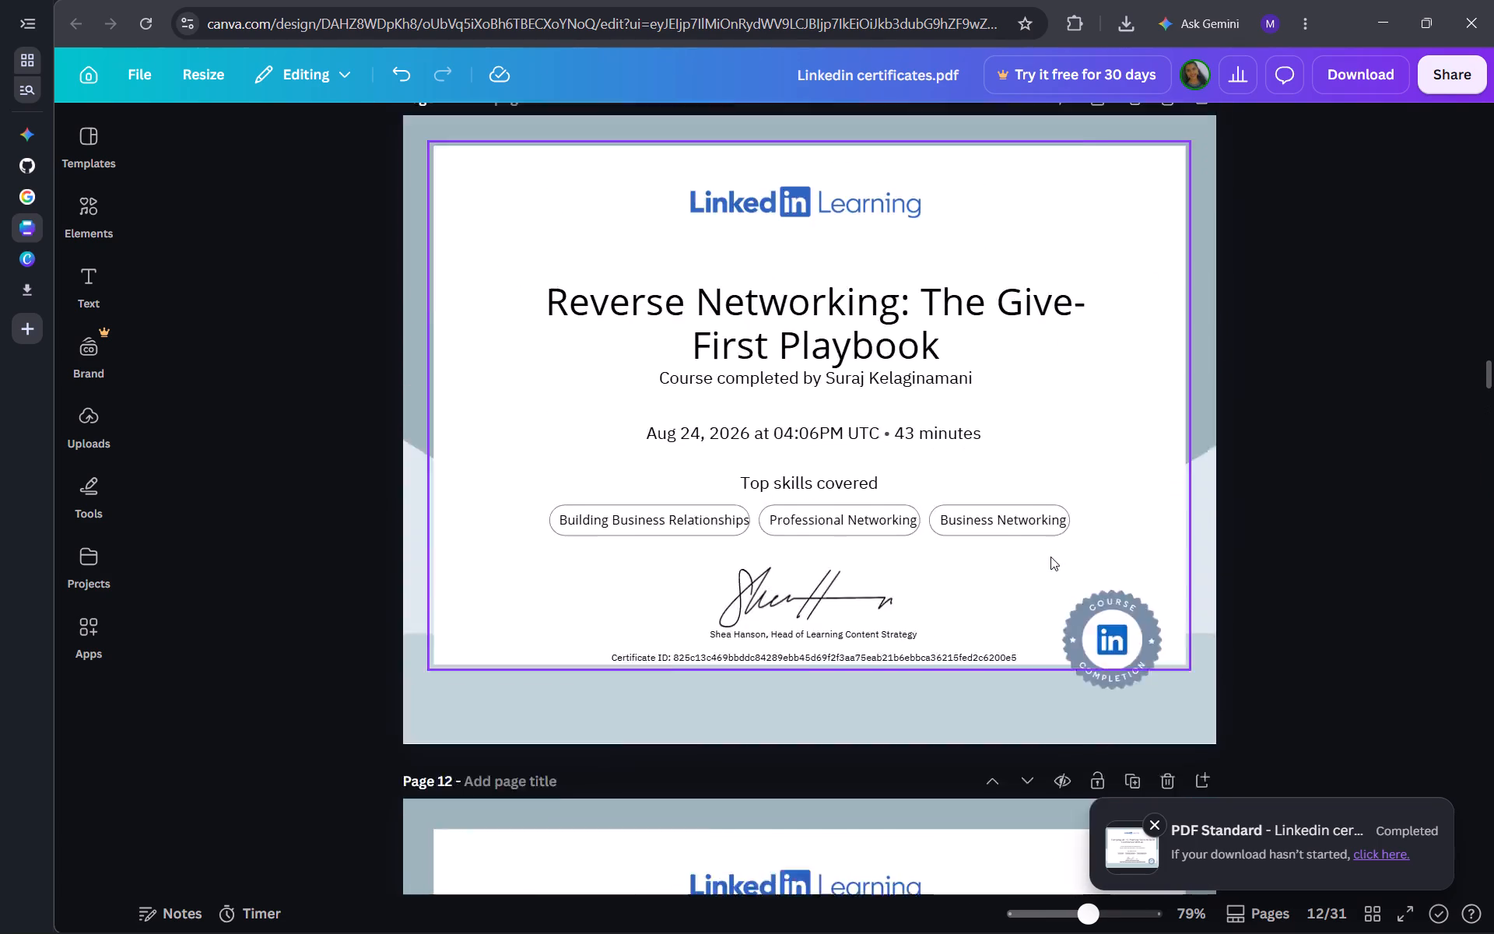
{"action": "scroll", "coordinate": [1050, 557], "scroll_direction": "up", "scroll_amount": 3}
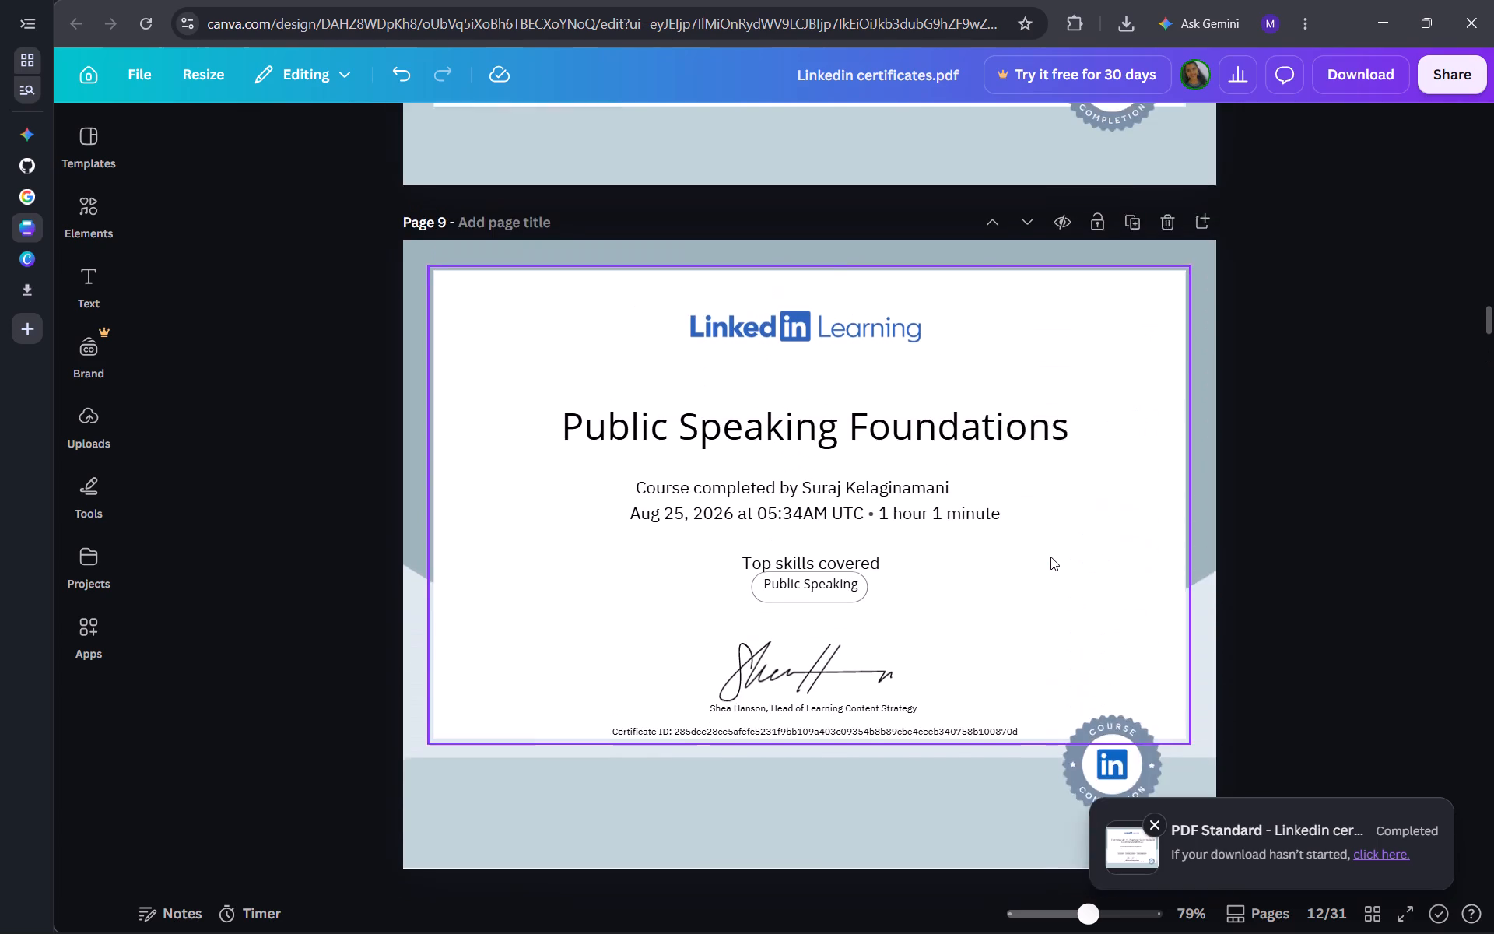
{"action": "scroll", "coordinate": [1050, 557], "scroll_direction": "up", "scroll_amount": 20}
{"action": "scroll", "coordinate": [1050, 557], "scroll_direction": "up", "scroll_amount": 6}
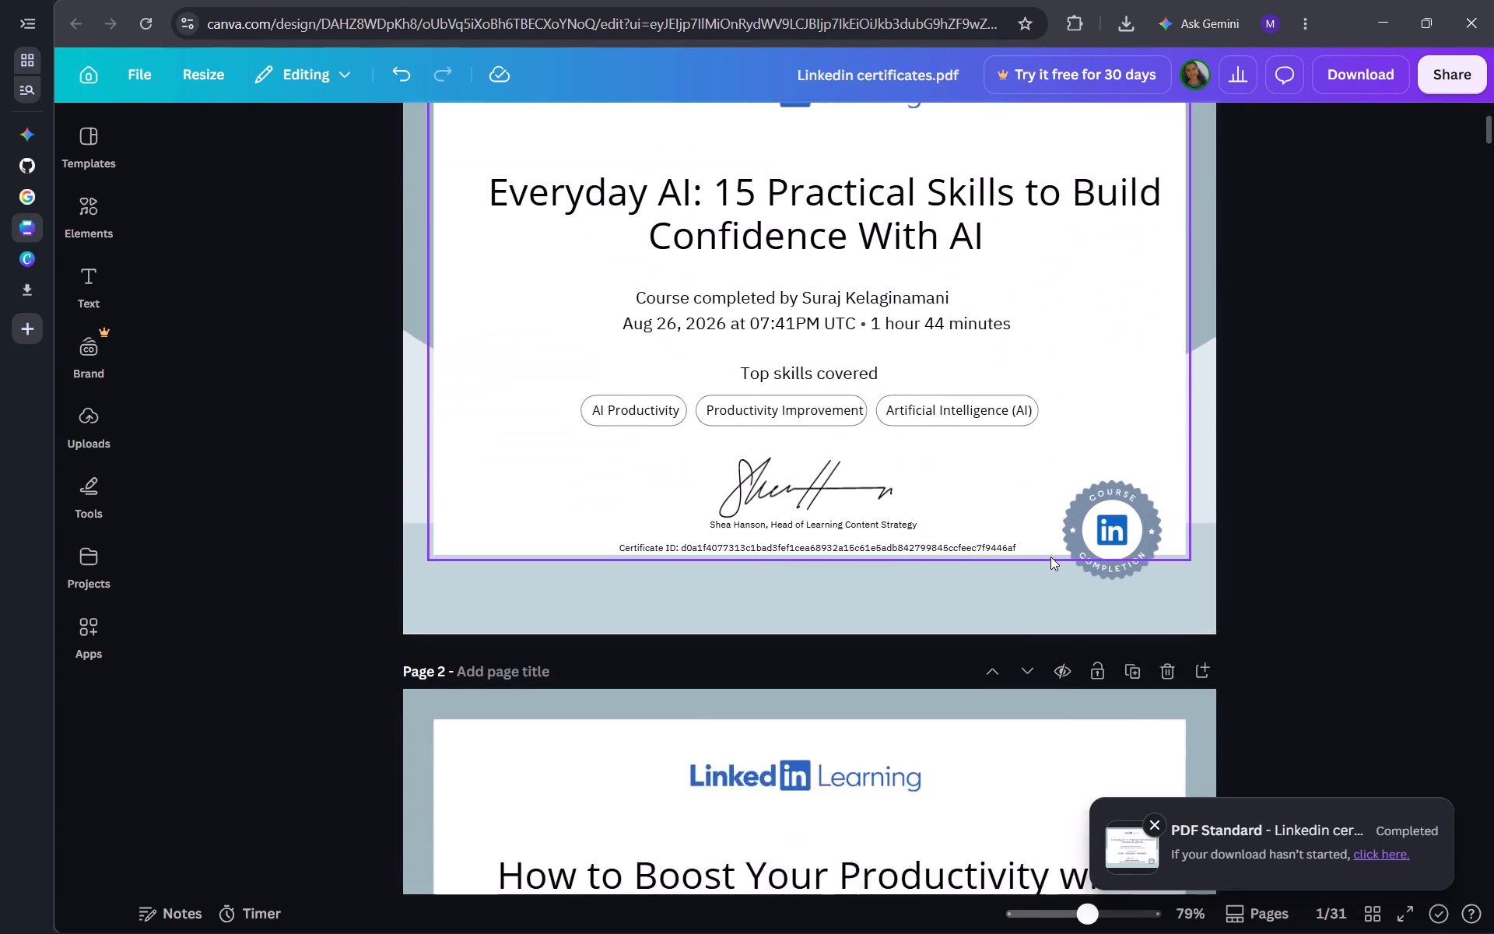